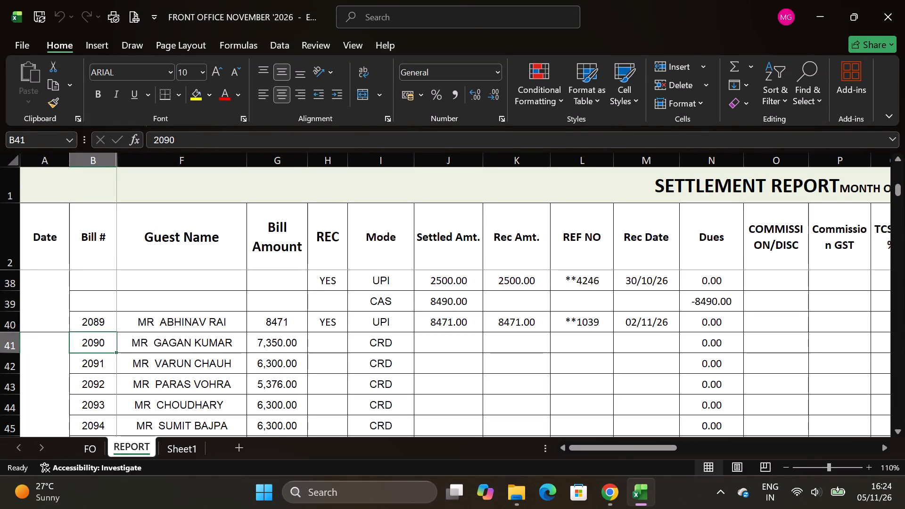
For bill 2090, re-enter the bill amount as 7350 and enter a settled amount of 7350.
{"action": "left_click", "coordinate": [278, 348]}
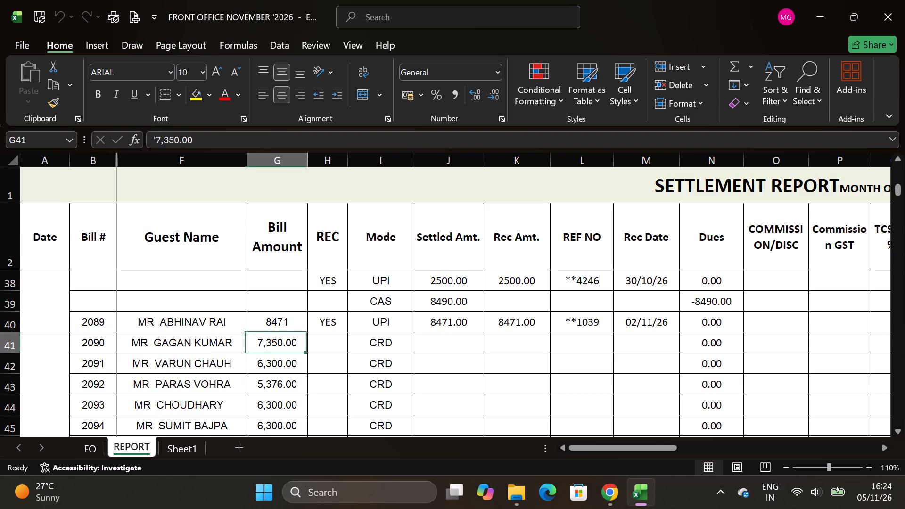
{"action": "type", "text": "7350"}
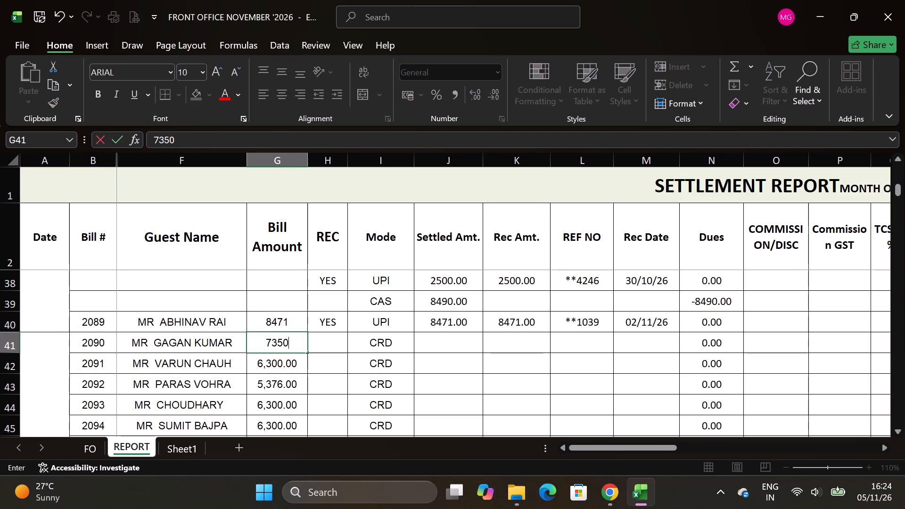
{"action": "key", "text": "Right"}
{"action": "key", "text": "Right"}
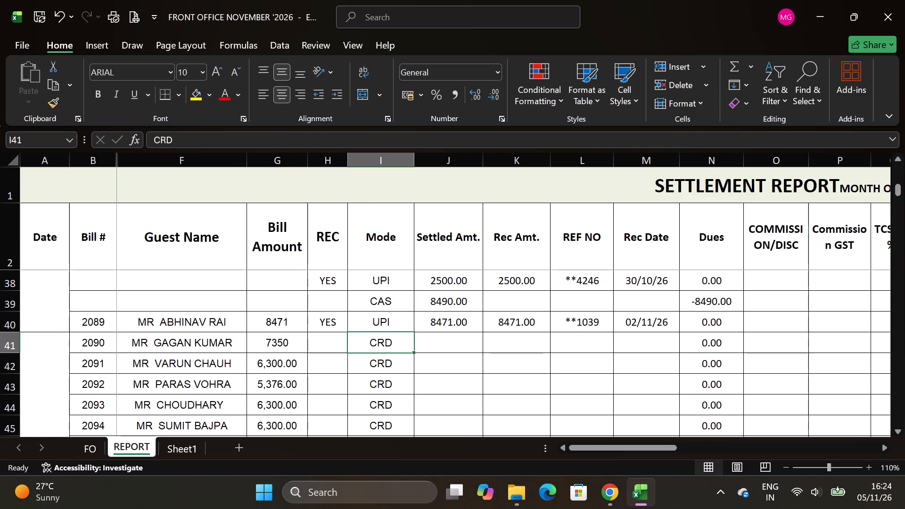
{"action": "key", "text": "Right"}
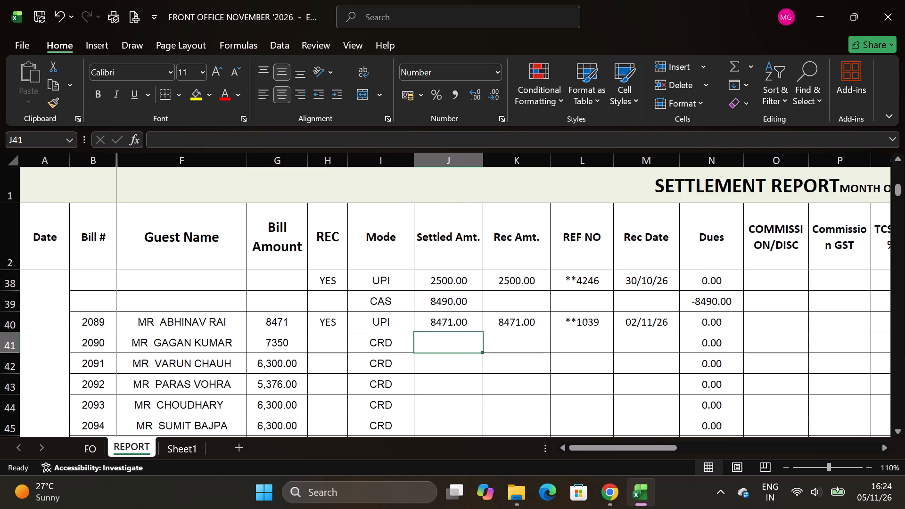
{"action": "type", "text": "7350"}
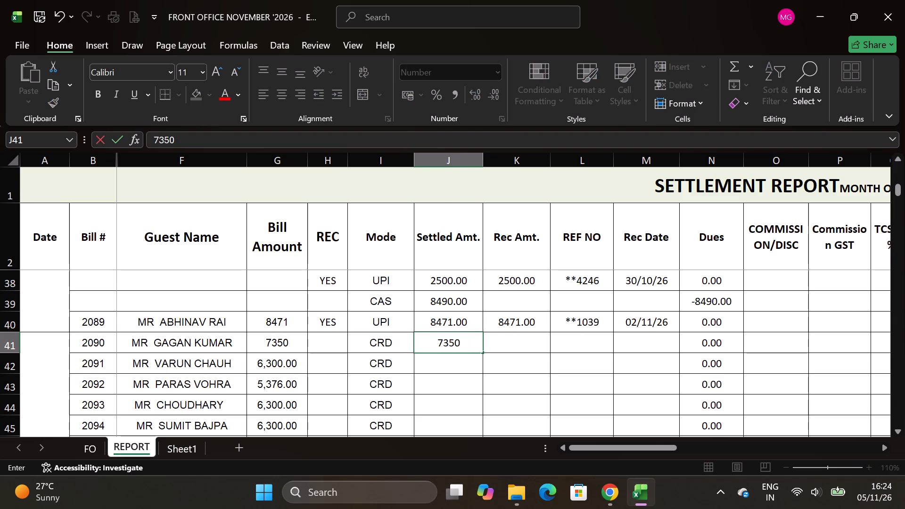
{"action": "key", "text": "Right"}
Enter reference number **0923 and received date 03/11/26 for bill 2090.
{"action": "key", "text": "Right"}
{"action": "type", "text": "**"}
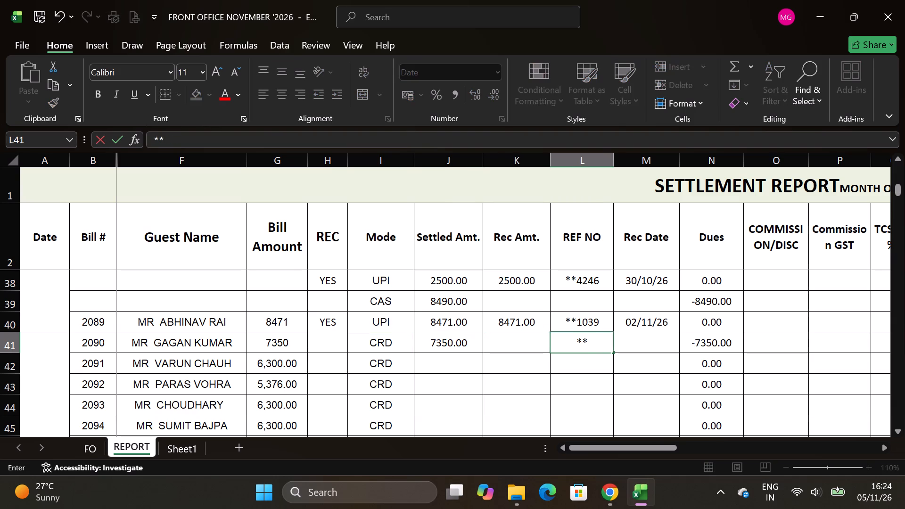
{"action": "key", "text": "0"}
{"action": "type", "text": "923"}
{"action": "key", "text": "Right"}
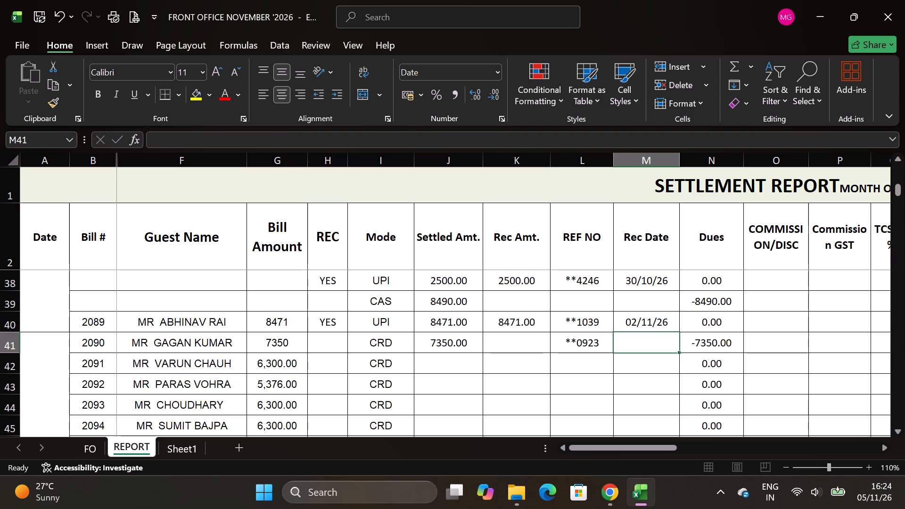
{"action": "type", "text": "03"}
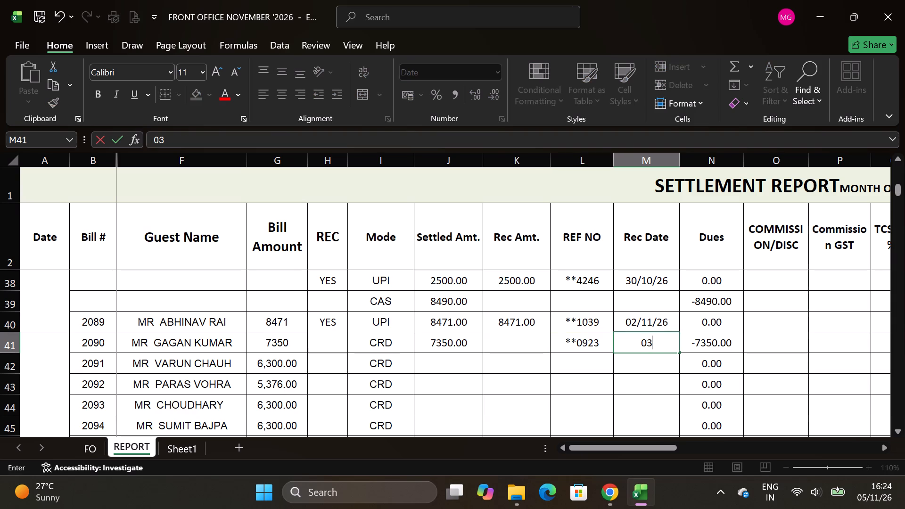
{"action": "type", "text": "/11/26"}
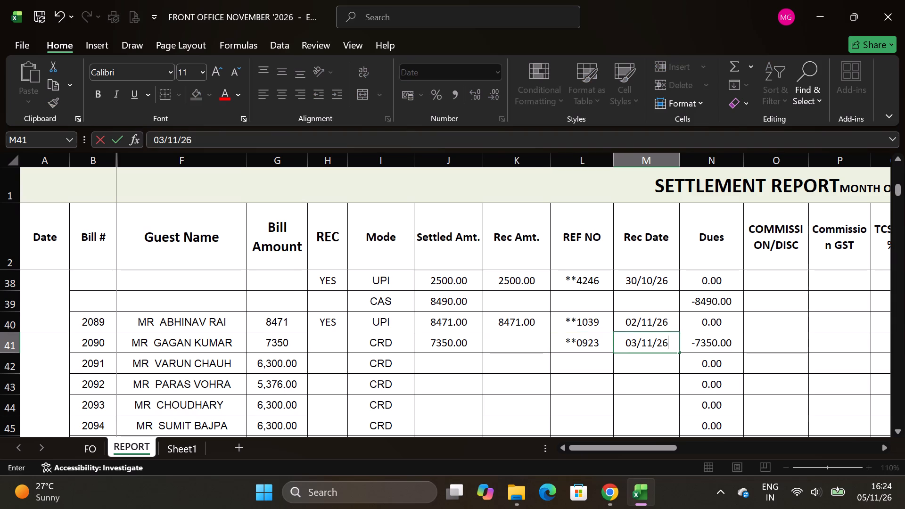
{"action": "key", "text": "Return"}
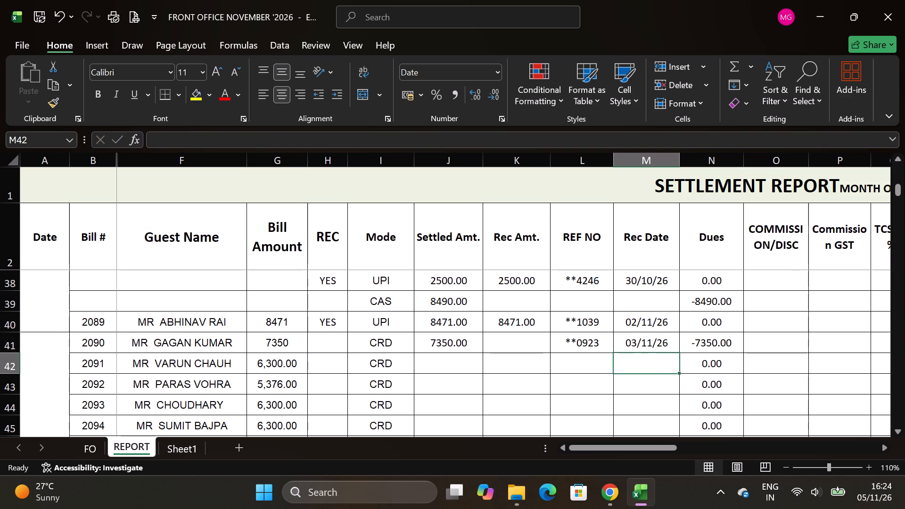
For bill 2091, re-enter the bill amount as 6300, set the mode to UPI and enter a settled amount of 6300.
{"action": "left_click", "coordinate": [291, 368]}
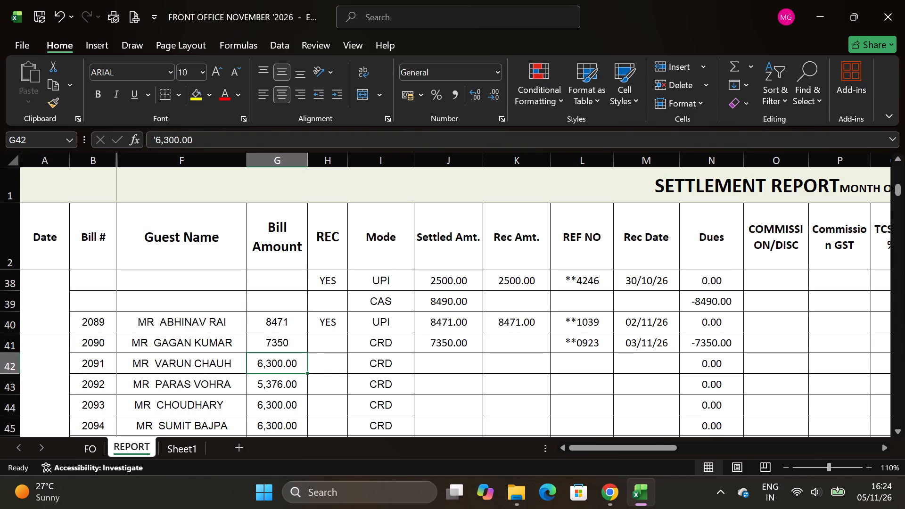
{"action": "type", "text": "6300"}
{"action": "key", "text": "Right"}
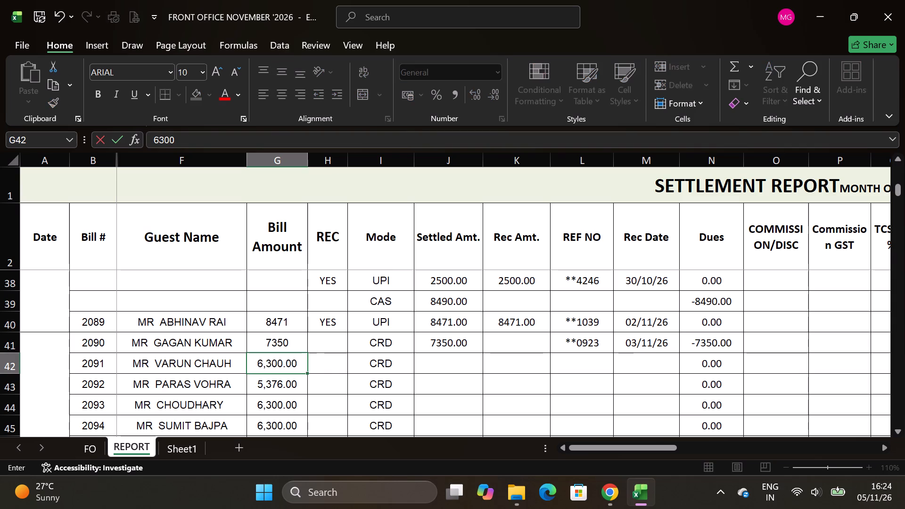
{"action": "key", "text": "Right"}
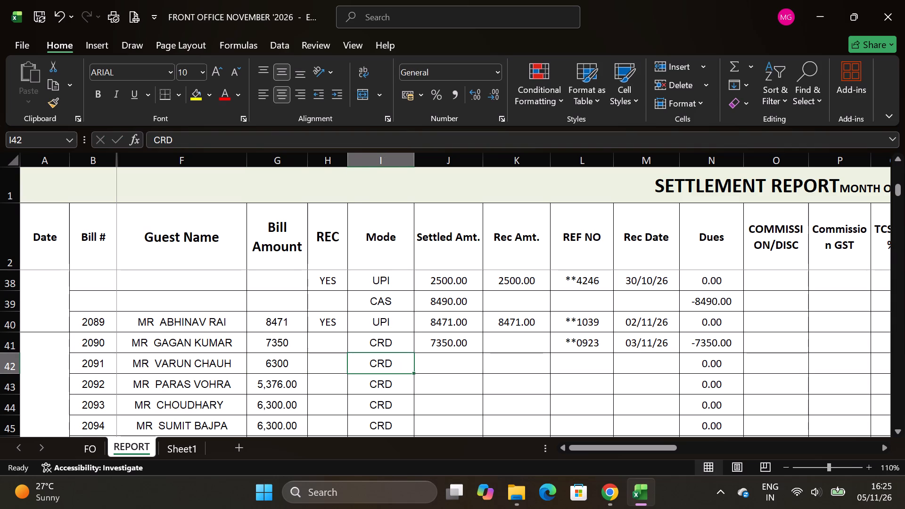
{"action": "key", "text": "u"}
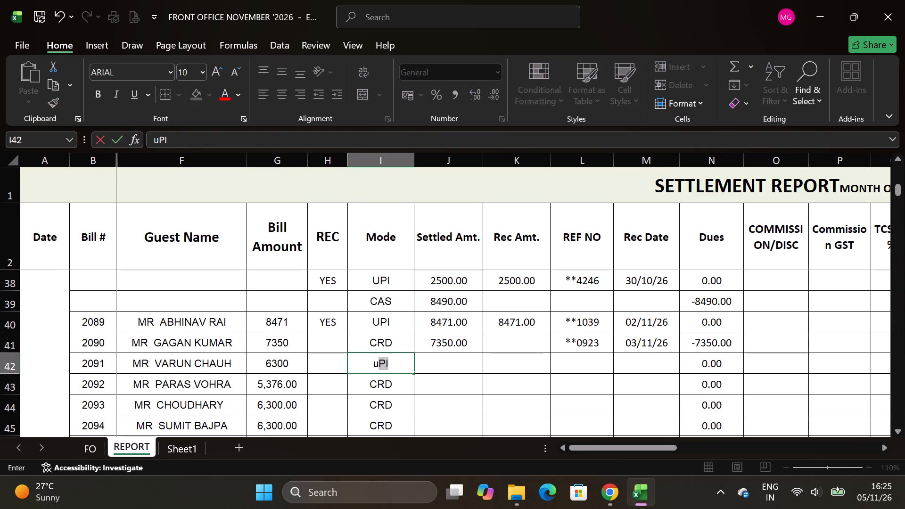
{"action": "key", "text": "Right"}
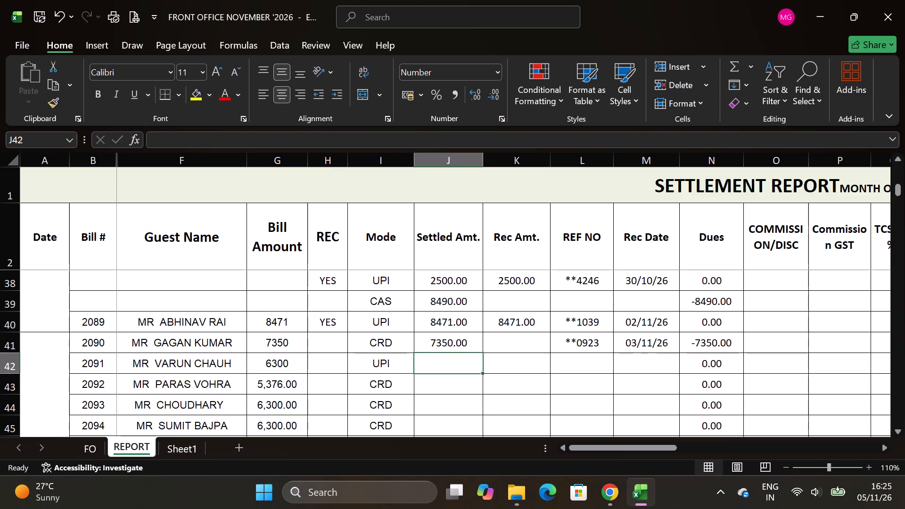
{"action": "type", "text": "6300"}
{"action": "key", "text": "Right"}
Enter reference number **6636 and received date 03/11/26 for bill 2091.
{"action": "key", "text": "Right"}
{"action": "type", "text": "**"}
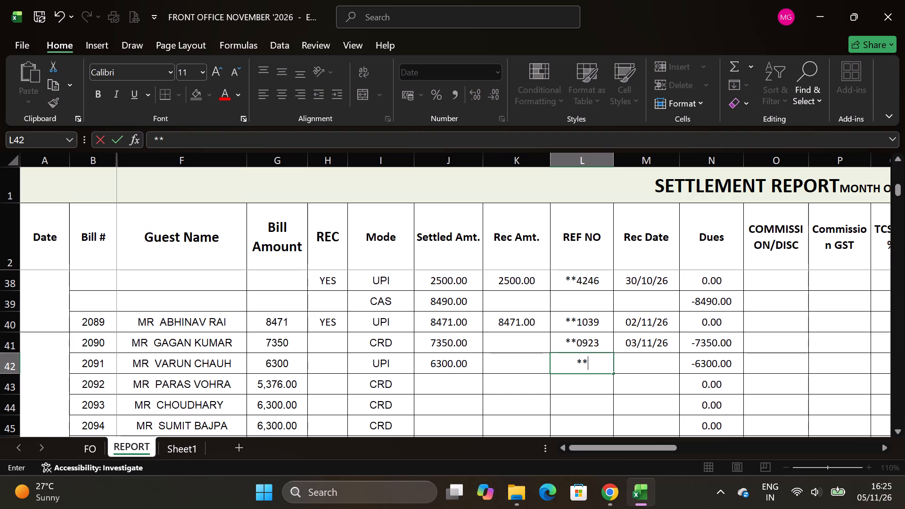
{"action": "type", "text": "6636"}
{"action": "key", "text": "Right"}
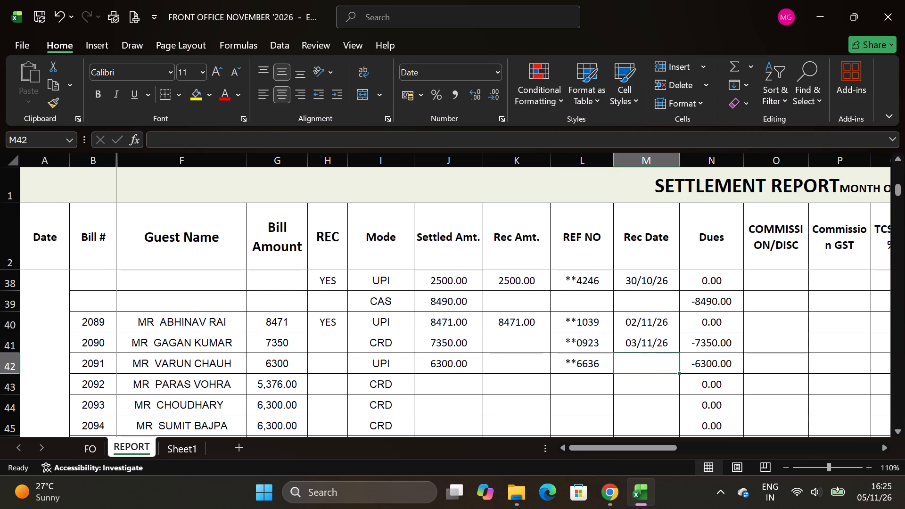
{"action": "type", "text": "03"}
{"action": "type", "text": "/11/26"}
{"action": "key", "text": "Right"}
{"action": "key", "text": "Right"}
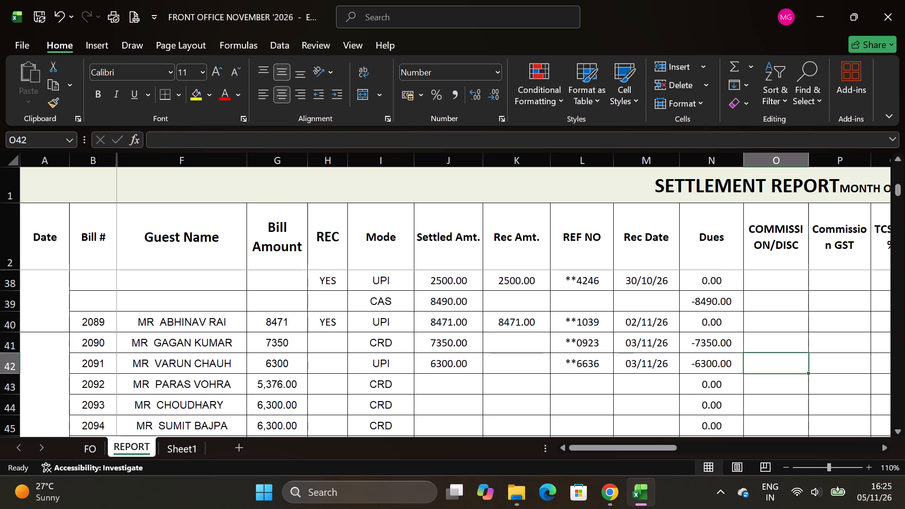
For bill 2092, re-enter the bill amount as 5376, set the mode to UPI and enter a settled amount of 5376.
{"action": "left_click", "coordinate": [292, 385]}
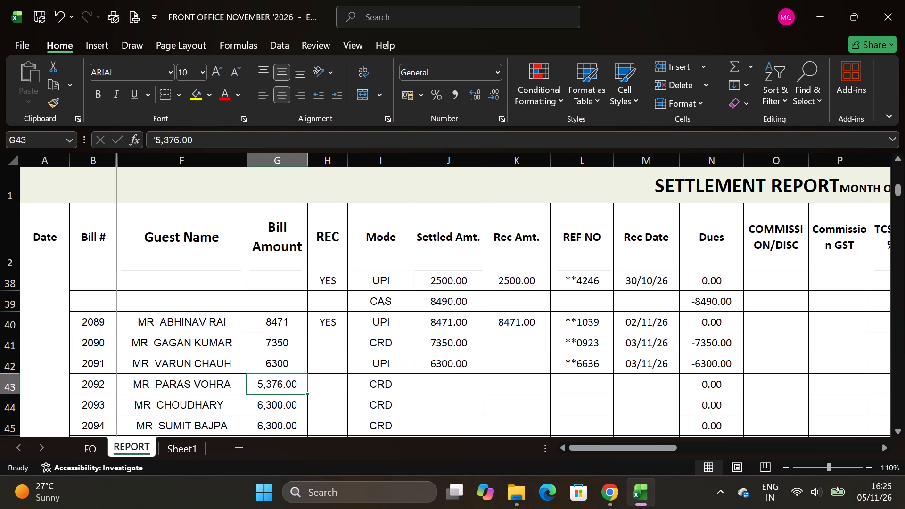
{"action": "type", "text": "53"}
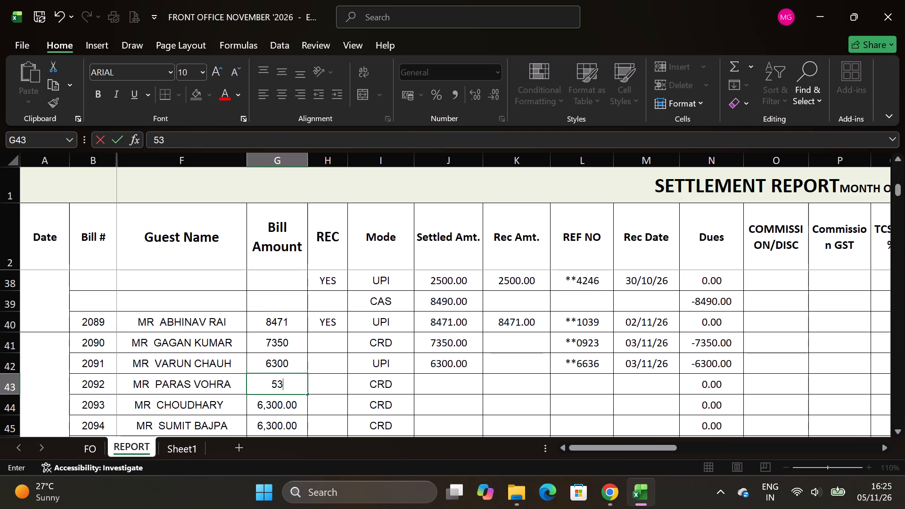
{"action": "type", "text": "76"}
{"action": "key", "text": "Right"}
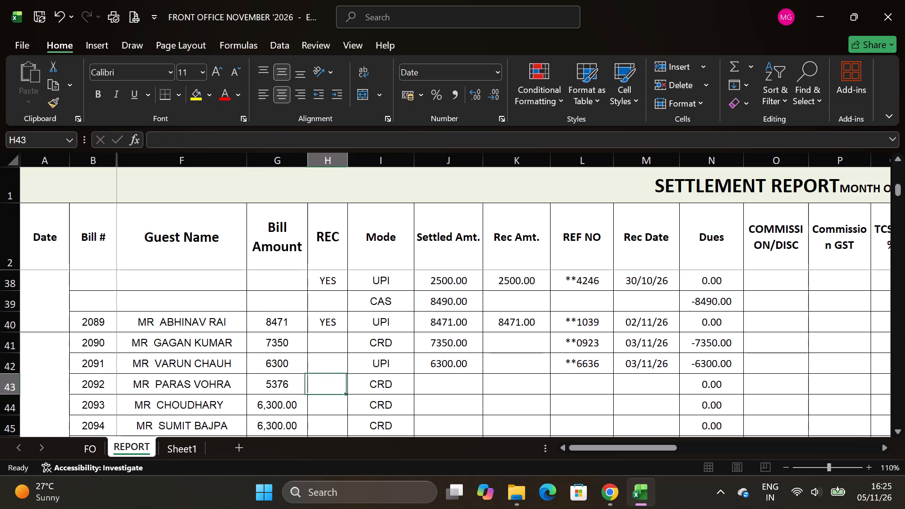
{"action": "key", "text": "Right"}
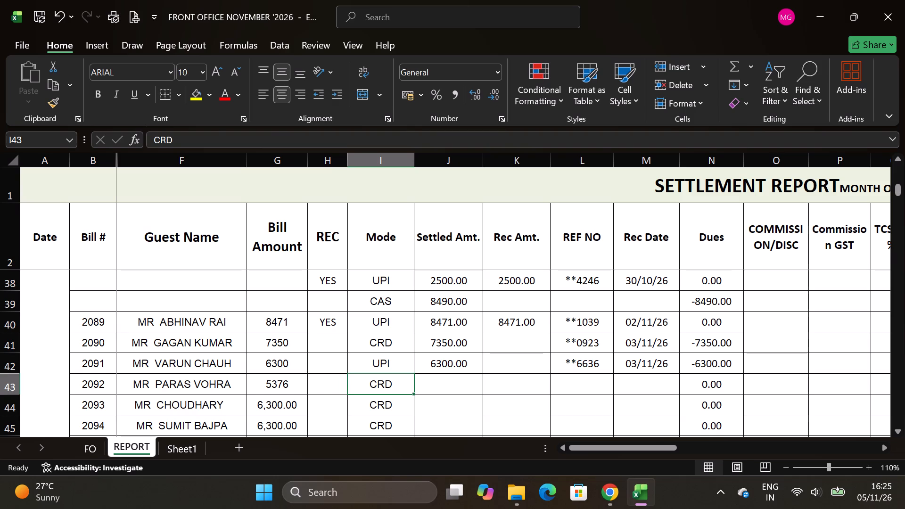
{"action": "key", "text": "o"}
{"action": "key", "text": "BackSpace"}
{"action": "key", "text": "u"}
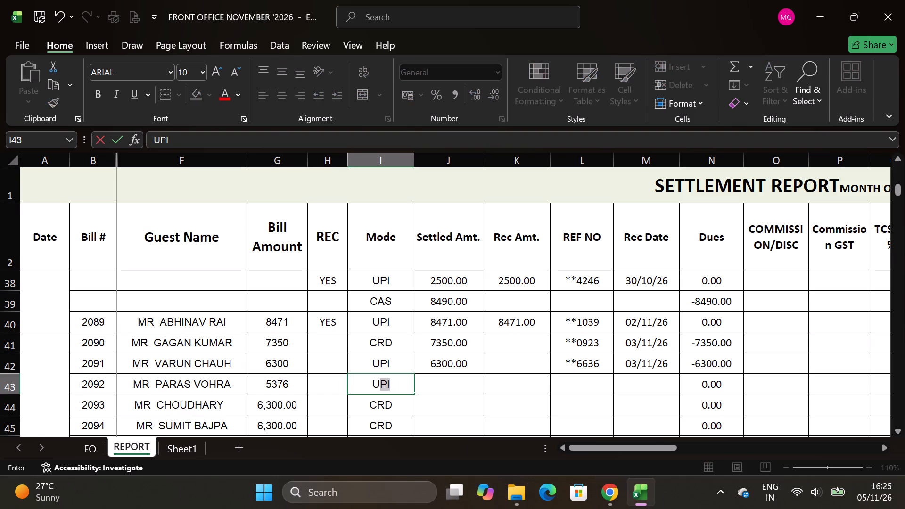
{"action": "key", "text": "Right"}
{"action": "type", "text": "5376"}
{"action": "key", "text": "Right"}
Enter reference number **4731 and received date 03/11/26 for bill 2092.
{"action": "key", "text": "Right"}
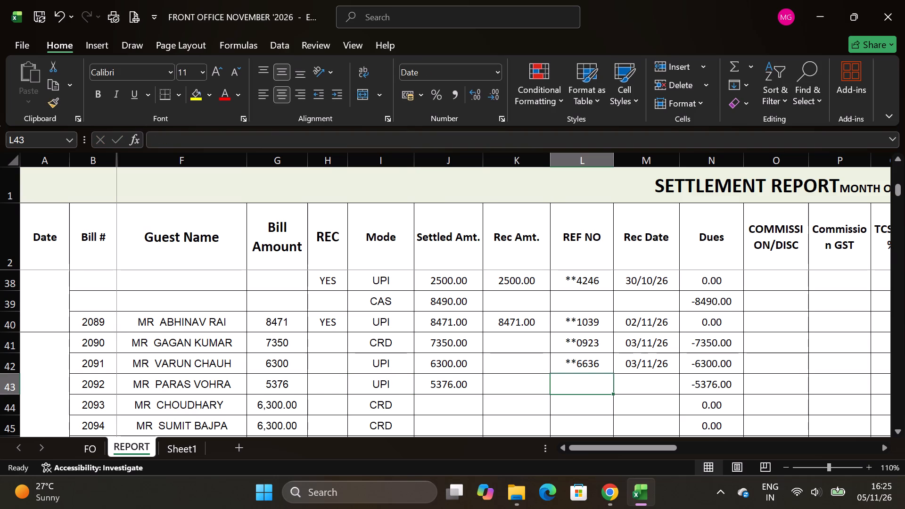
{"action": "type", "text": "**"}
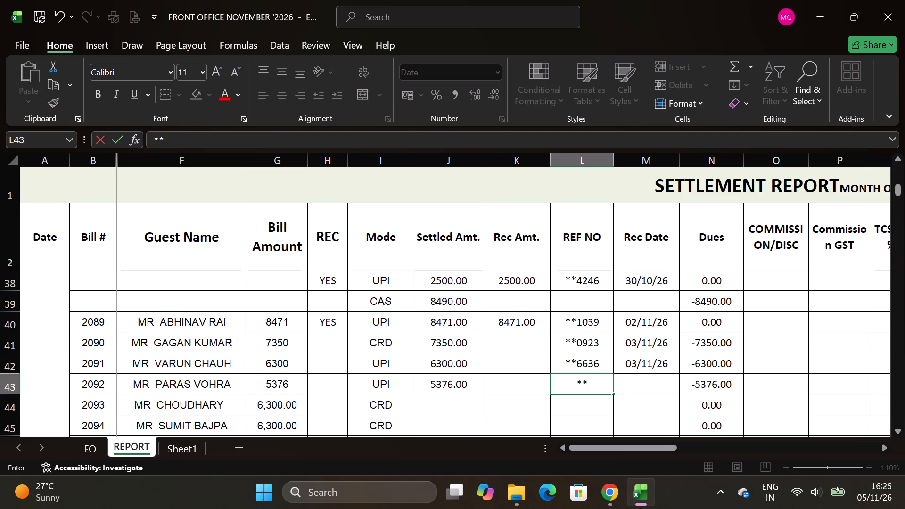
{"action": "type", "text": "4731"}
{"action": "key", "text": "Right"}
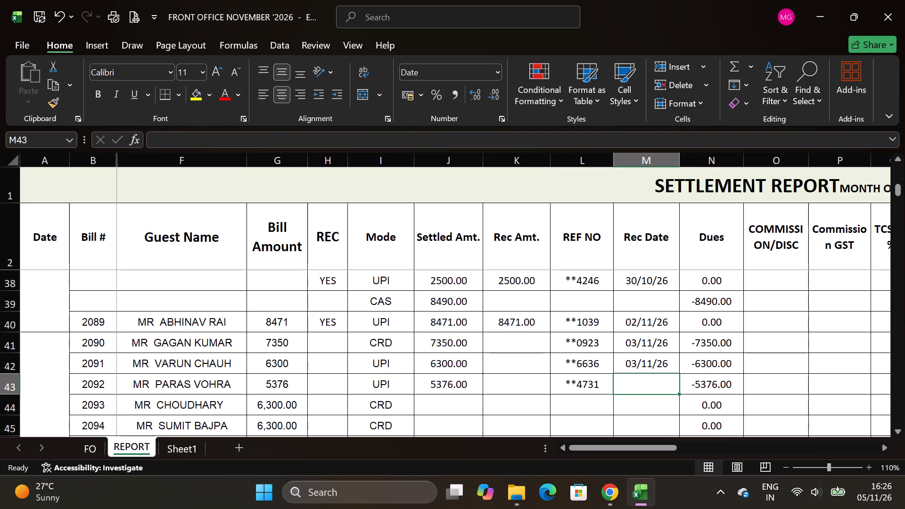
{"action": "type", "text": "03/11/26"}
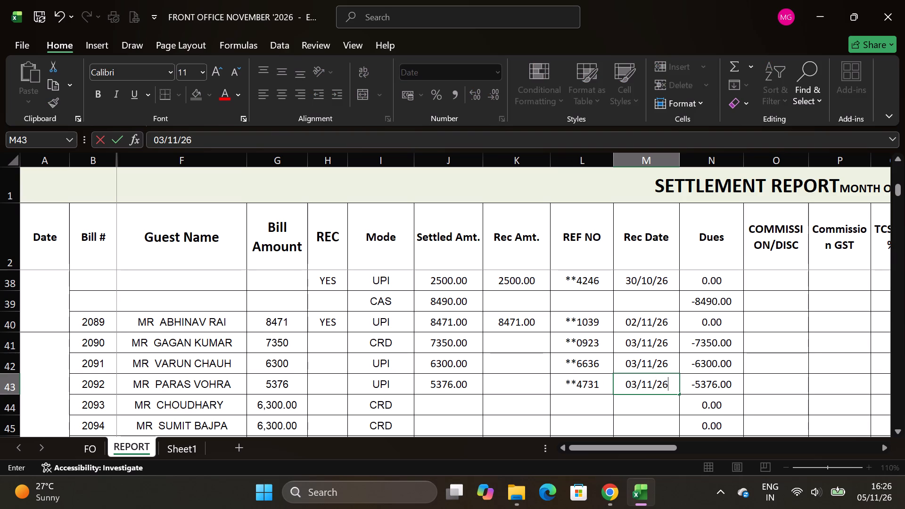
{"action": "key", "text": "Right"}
For bill 2093, re-enter the bill amount as 6300, set the mode to UPI and enter a settled amount of 6300.
{"action": "left_click", "coordinate": [294, 410]}
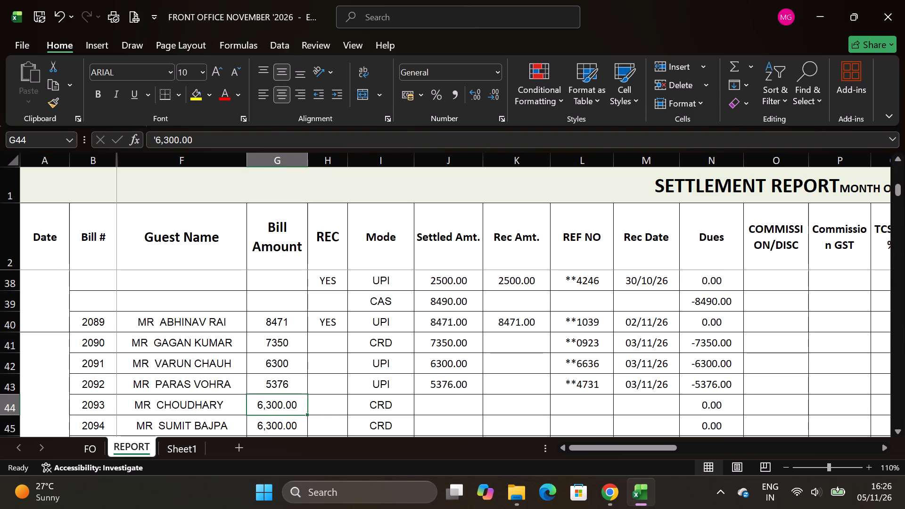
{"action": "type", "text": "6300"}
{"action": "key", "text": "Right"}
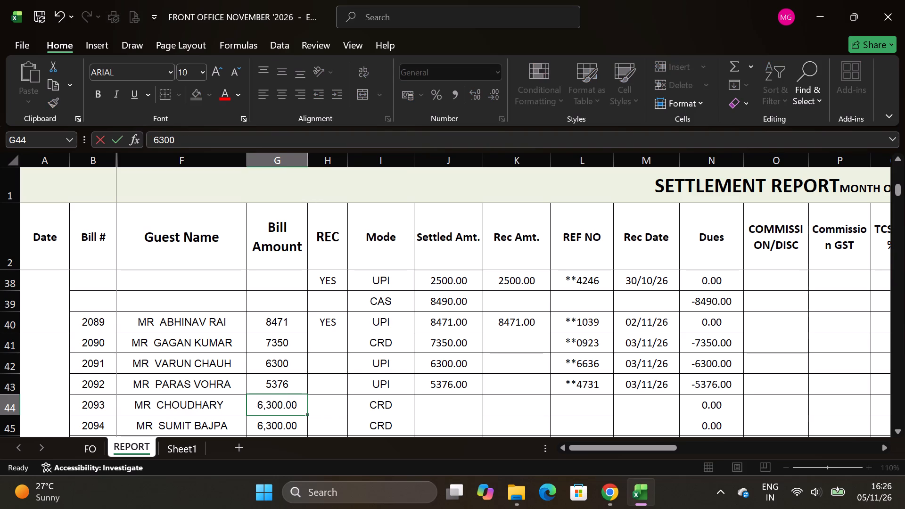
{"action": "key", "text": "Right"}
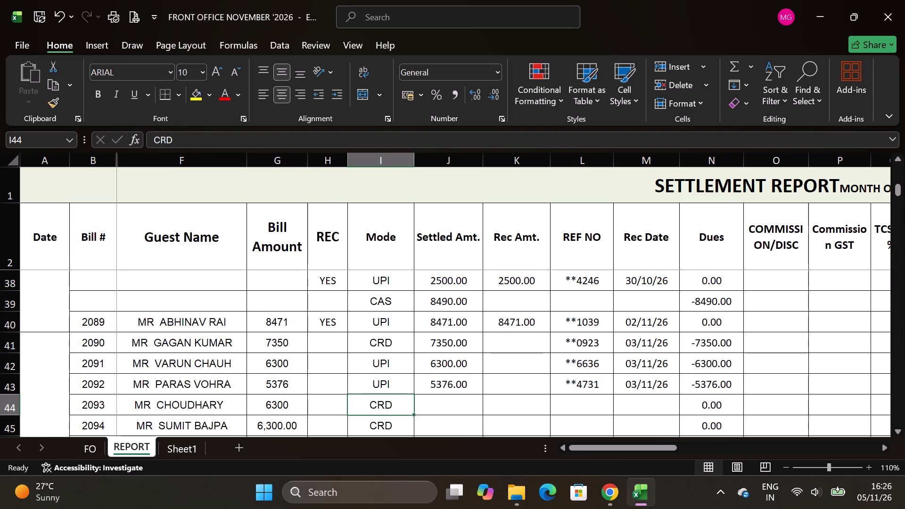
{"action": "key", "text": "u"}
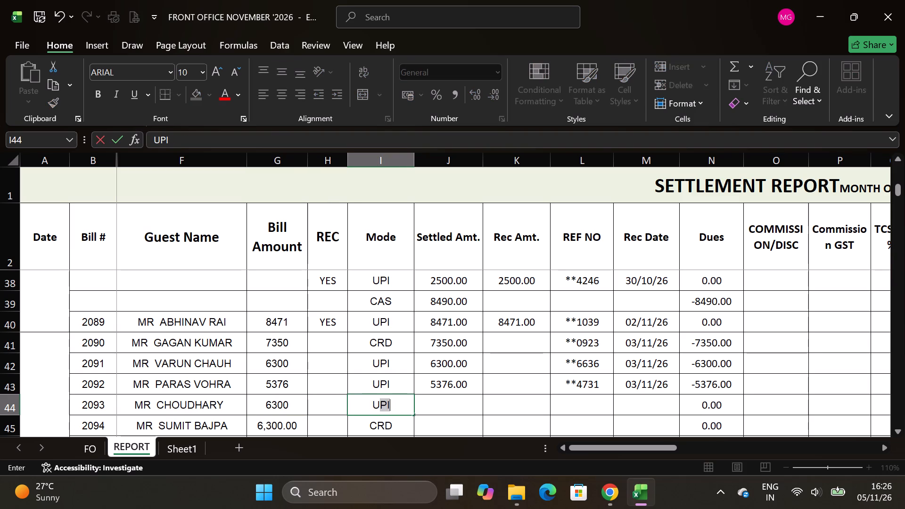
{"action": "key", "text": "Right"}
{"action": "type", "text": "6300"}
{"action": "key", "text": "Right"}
Enter reference number **9662 and received date 03/11/26 for bill 2093.
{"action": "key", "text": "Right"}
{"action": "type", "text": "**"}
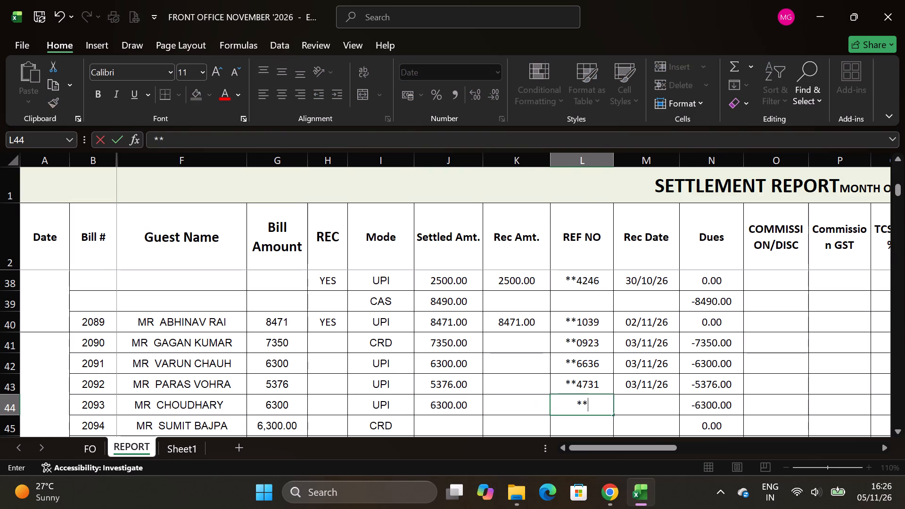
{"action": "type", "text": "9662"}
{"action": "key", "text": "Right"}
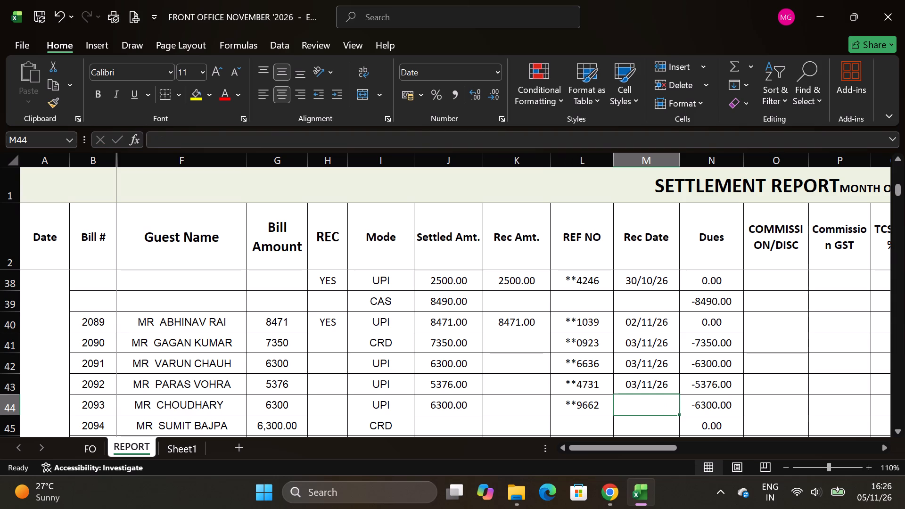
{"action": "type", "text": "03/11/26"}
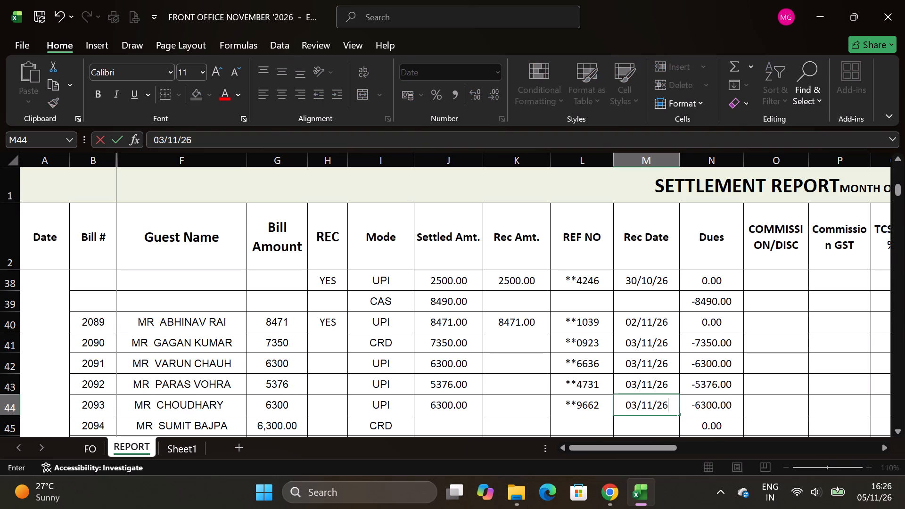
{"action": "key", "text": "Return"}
For bill 2094, re-enter the bill amount as 6300, set the mode to UPI and enter a settled amount of 6300.
{"action": "scroll", "coordinate": [336, 386], "scroll_direction": "down", "scroll_amount": 1}
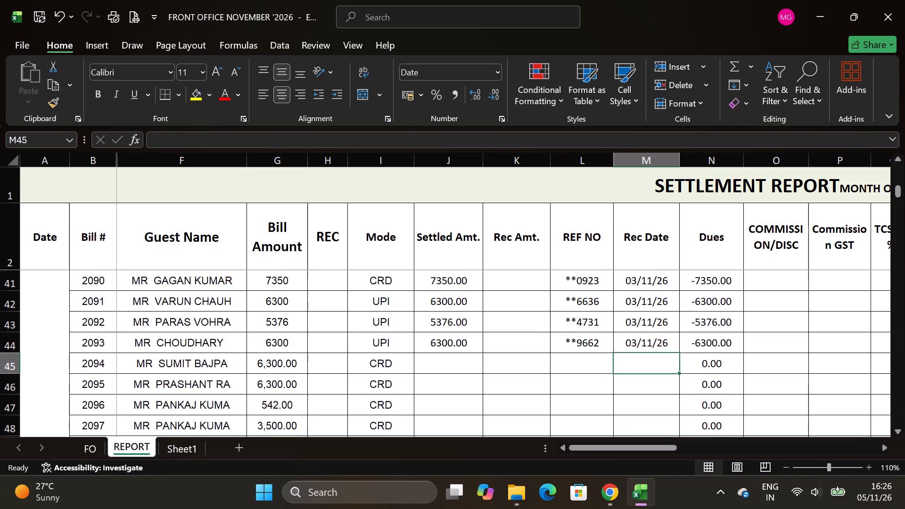
{"action": "left_click", "coordinate": [263, 366]}
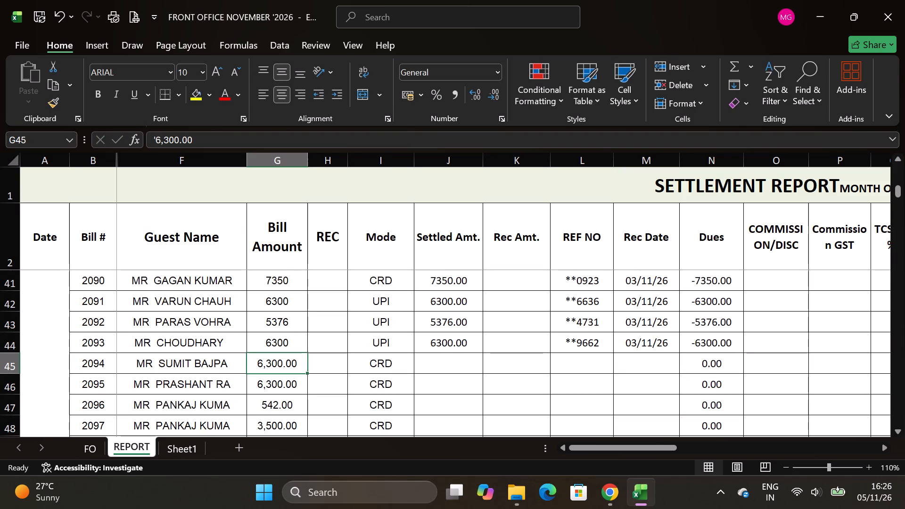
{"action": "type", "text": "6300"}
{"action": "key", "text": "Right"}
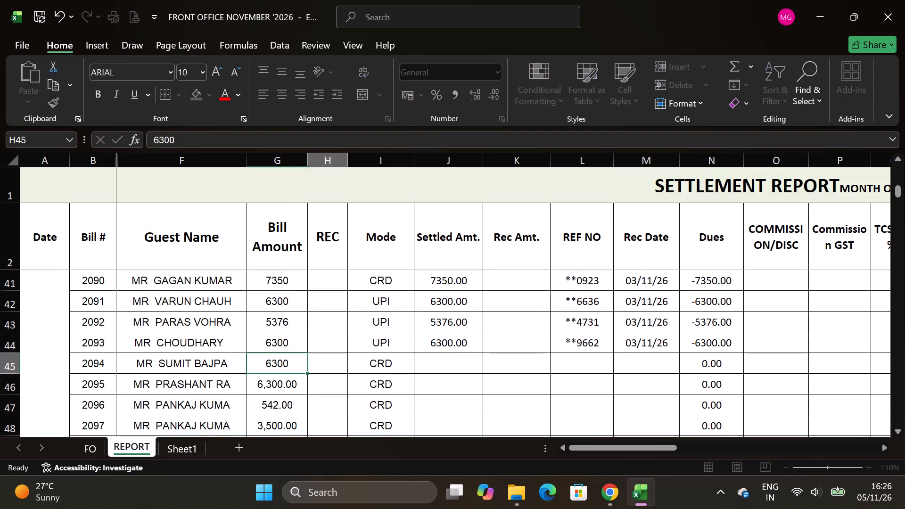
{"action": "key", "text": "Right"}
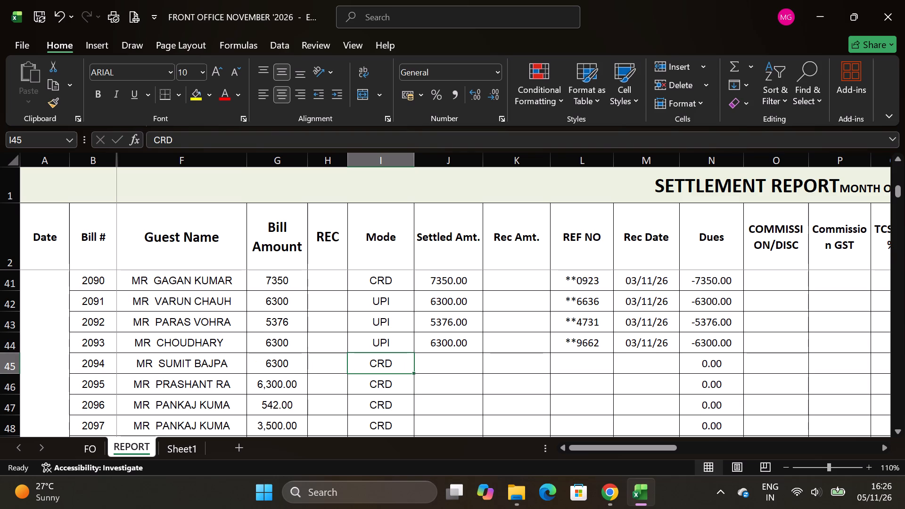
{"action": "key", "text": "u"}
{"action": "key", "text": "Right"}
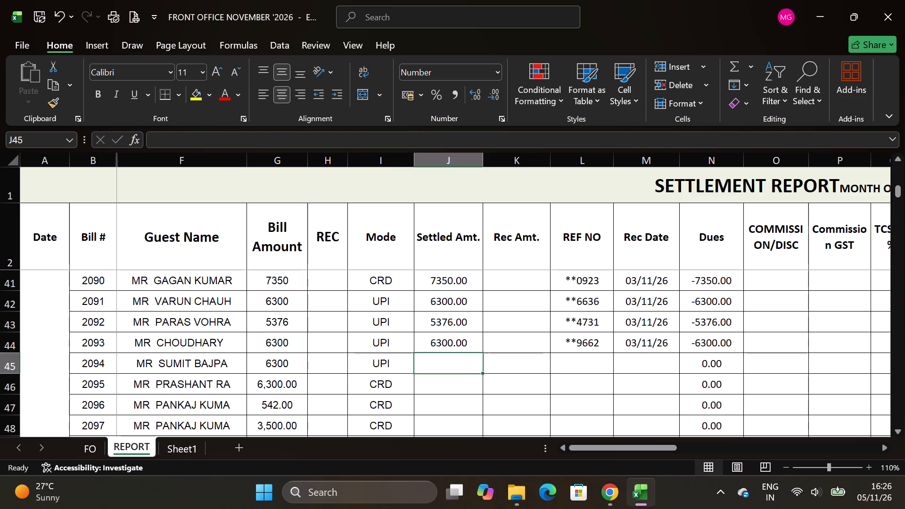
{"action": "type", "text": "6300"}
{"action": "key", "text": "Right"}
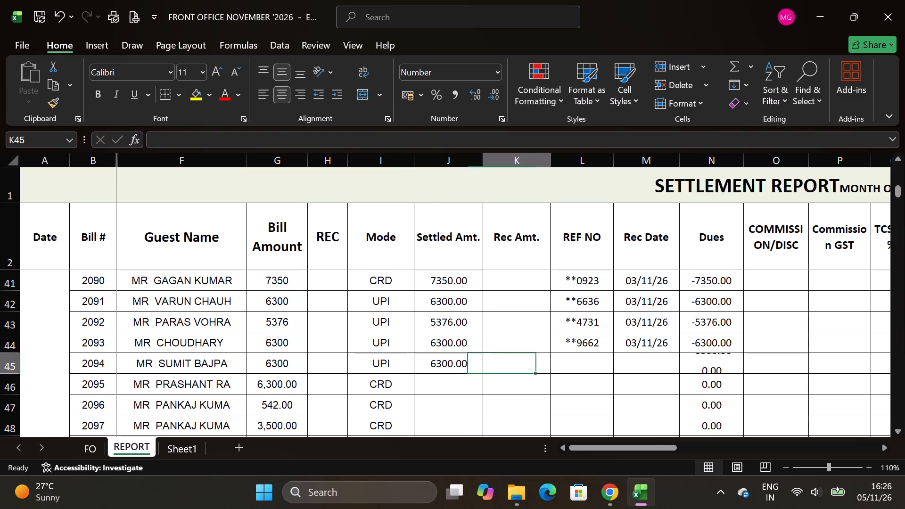
Enter reference number **0245 and received date 03/11/26 for bill 2094.
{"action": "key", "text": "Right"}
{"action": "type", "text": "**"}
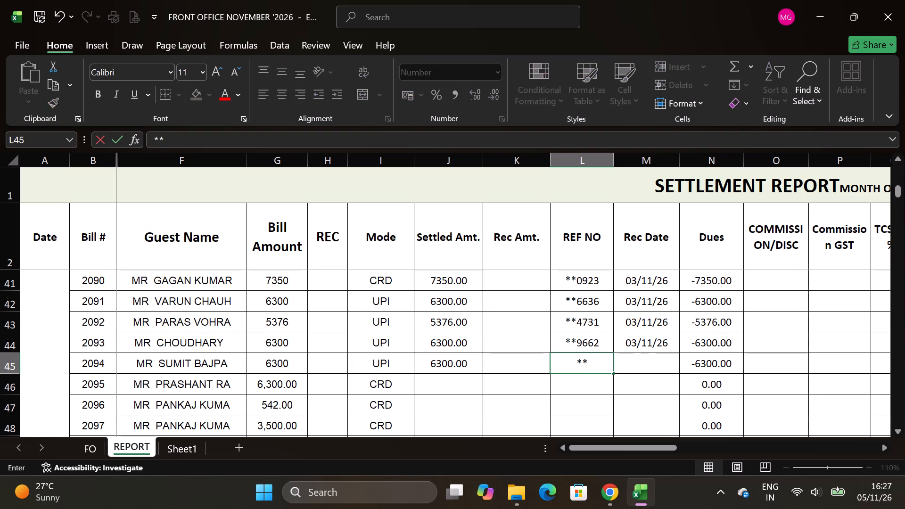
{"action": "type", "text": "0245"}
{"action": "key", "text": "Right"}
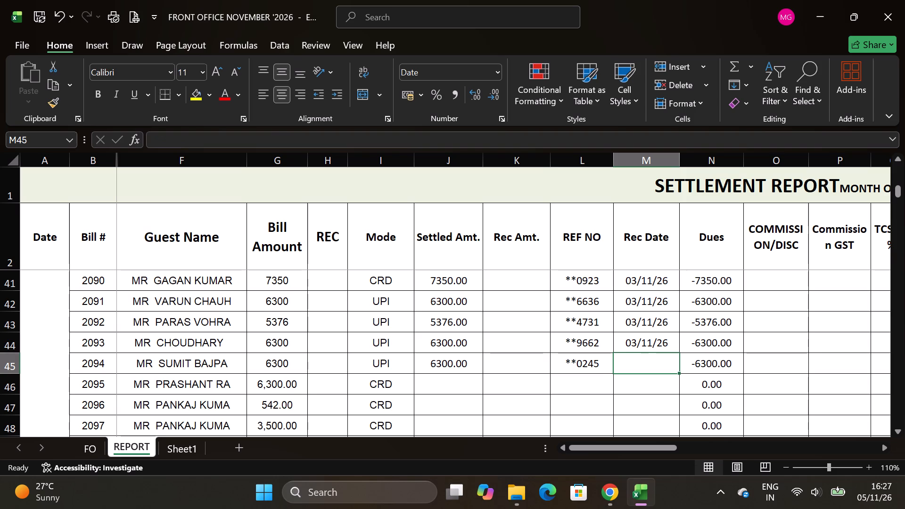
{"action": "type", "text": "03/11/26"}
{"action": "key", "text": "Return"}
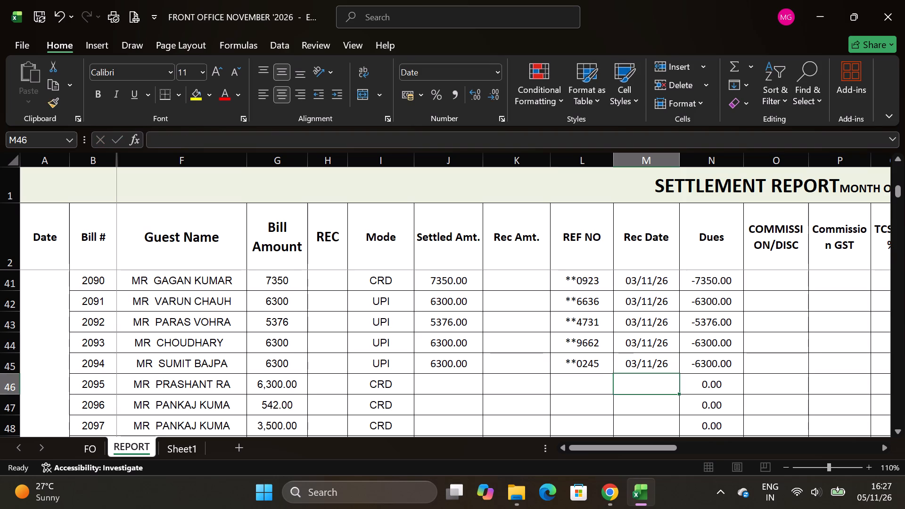
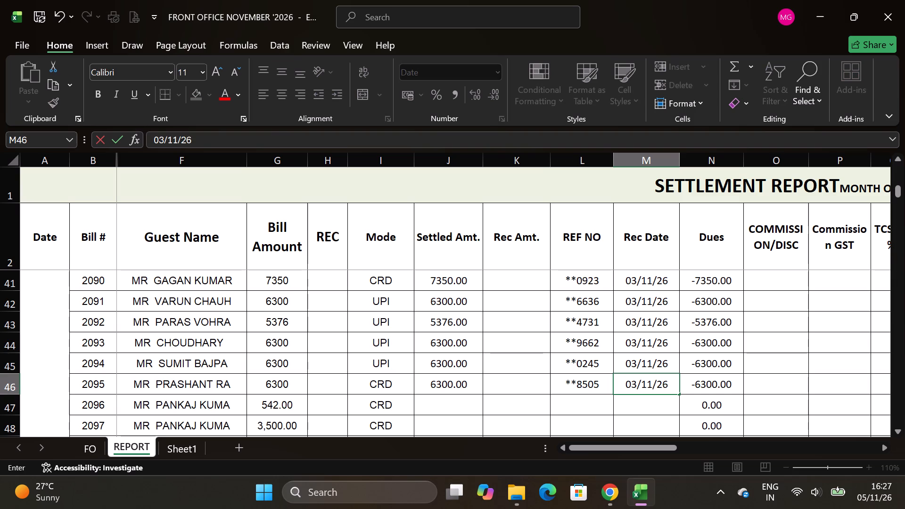
Enter received date 03/11/26 for bill 2095.
{"action": "key", "text": "Right"}
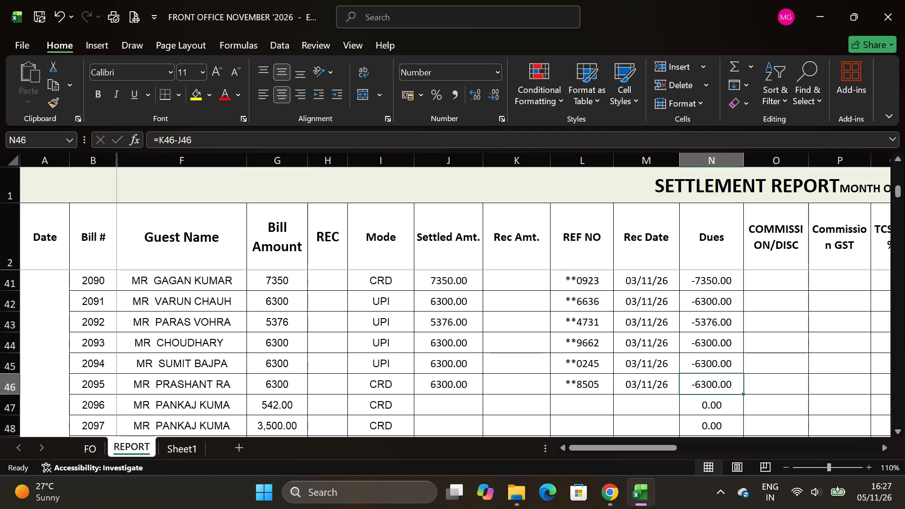
For bill 2099, re-enter the bill amount as 6300, set the mode to UPI and enter a settled amount of 6300.
{"action": "scroll", "coordinate": [217, 405], "scroll_direction": "down", "scroll_amount": 1}
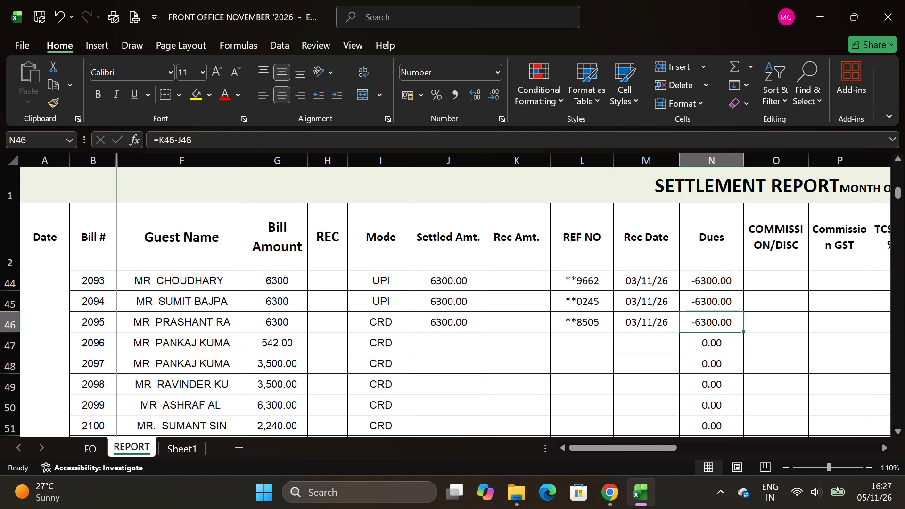
{"action": "left_click", "coordinate": [93, 403]}
{"action": "left_click", "coordinate": [283, 406]}
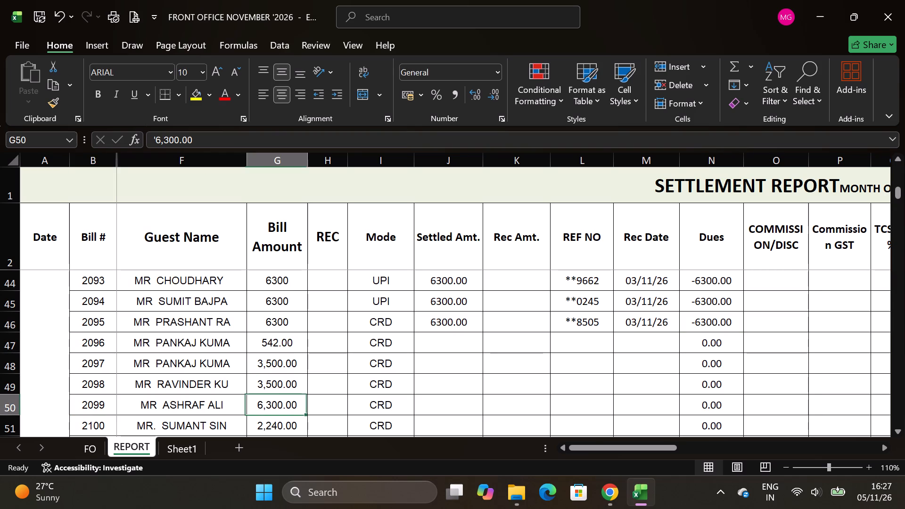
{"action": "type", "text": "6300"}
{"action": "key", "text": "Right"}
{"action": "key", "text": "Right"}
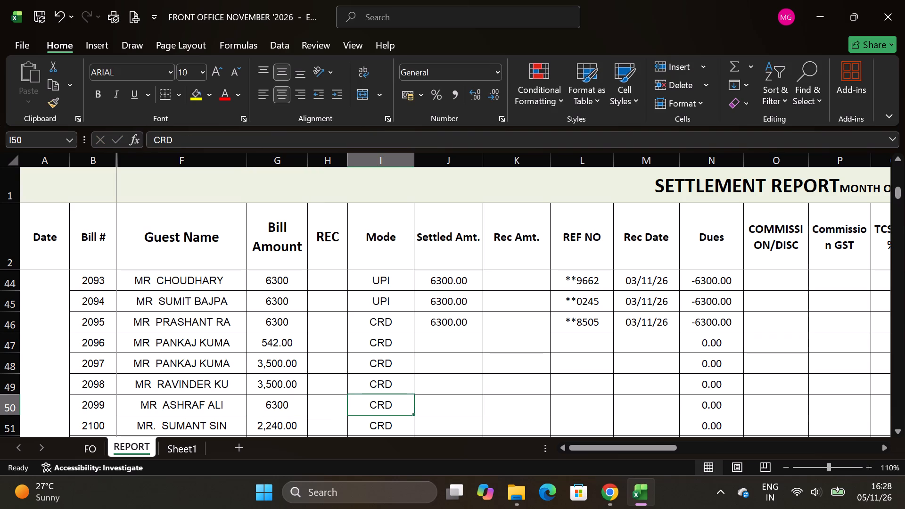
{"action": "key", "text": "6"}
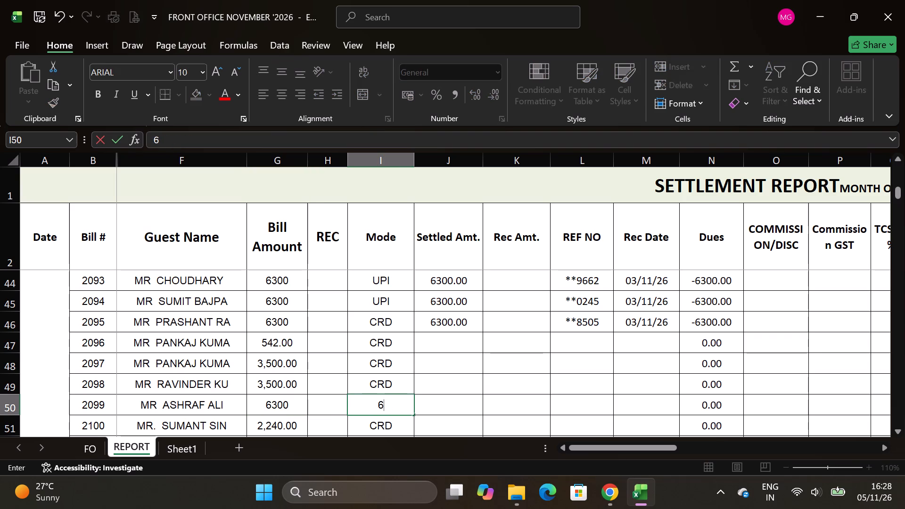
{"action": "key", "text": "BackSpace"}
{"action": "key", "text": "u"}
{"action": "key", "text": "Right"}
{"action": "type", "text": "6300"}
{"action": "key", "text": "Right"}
Enter reference number **9954 and received date 03/11/26 for bill 2099.
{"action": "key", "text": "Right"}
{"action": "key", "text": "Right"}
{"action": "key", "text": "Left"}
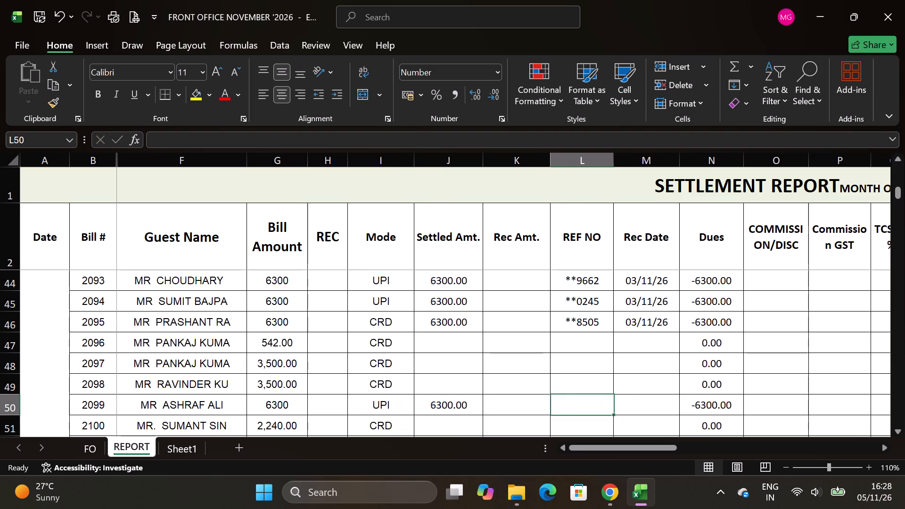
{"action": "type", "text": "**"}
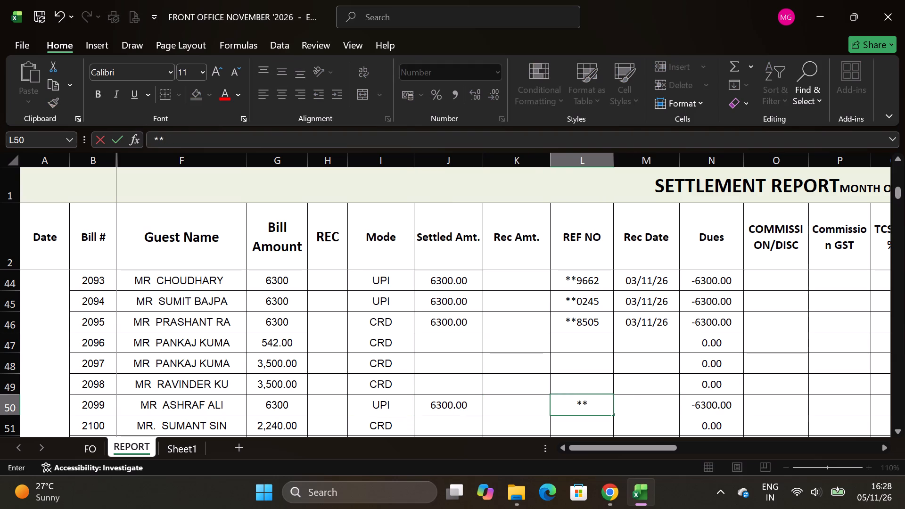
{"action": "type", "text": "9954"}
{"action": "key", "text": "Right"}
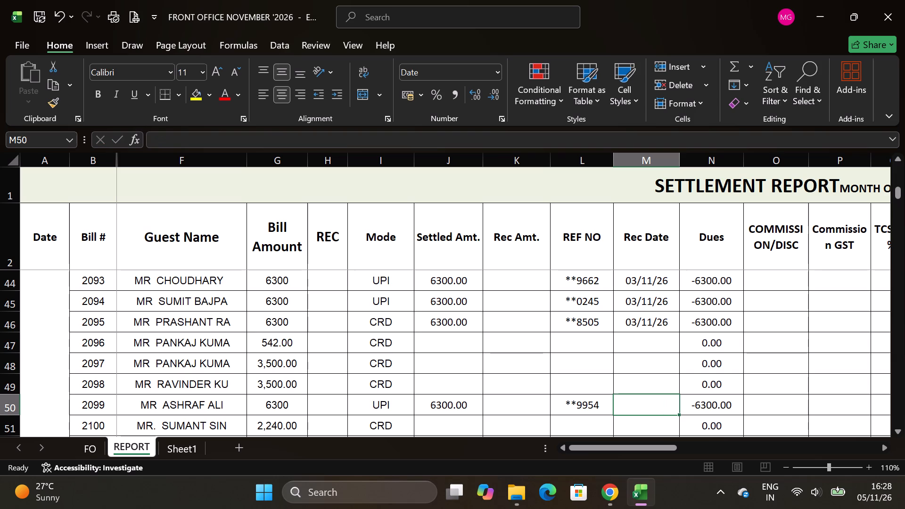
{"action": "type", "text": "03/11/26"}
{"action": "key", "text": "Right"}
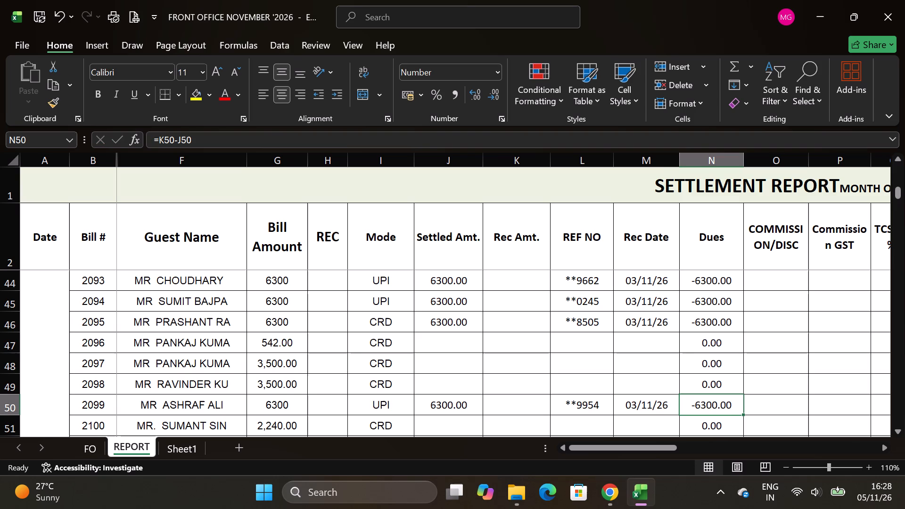
For bill 2096, re-enter the bill amount as 542 and enter a settled amount of 542, keeping the CRD mode.
{"action": "scroll", "coordinate": [343, 370], "scroll_direction": "up", "scroll_amount": 1}
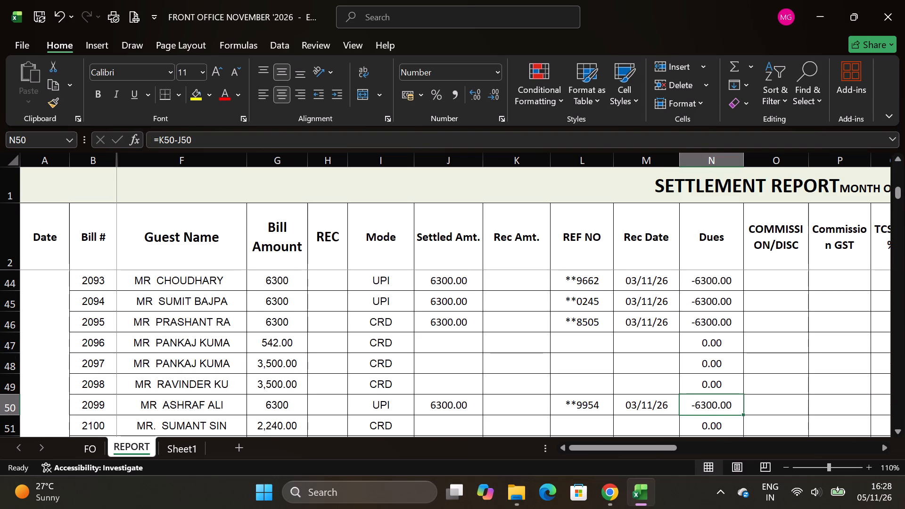
{"action": "scroll", "coordinate": [343, 370], "scroll_direction": "up", "scroll_amount": 3}
{"action": "scroll", "coordinate": [343, 374], "scroll_direction": "down", "scroll_amount": 3}
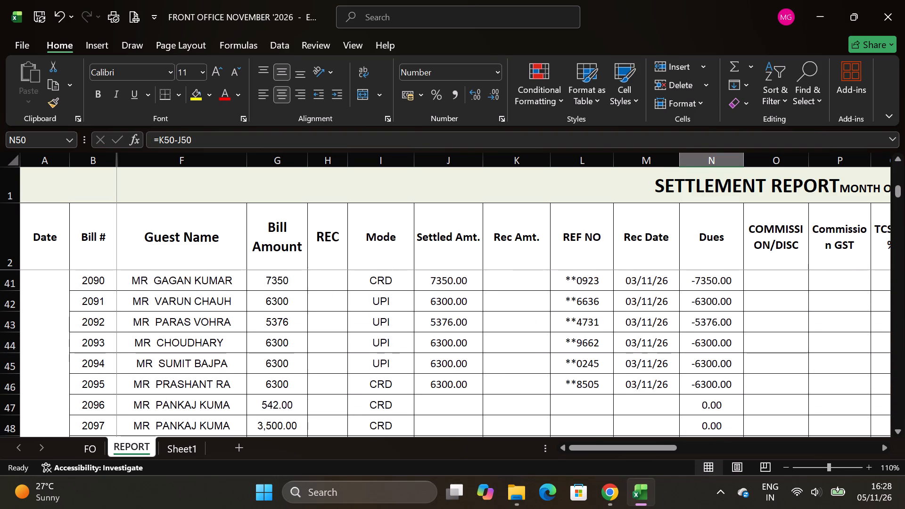
{"action": "scroll", "coordinate": [430, 402], "scroll_direction": "down", "scroll_amount": 1}
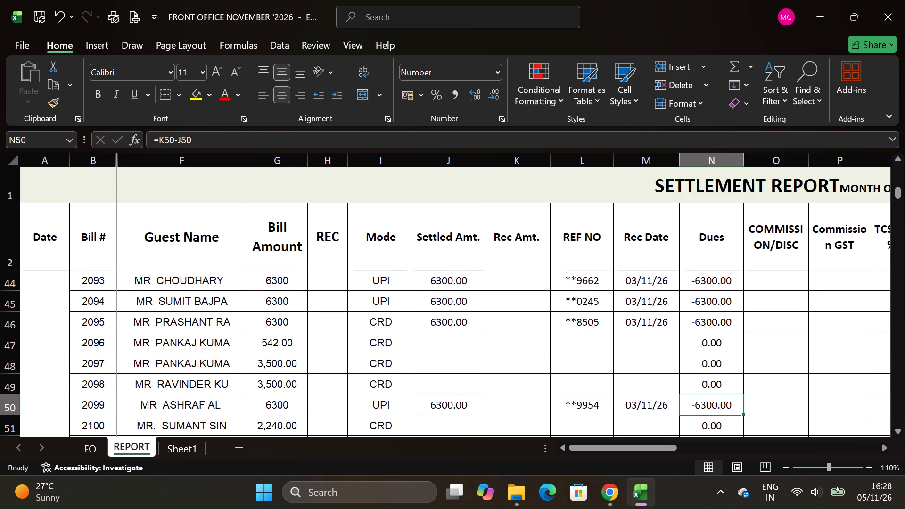
{"action": "left_click", "coordinate": [95, 342]}
{"action": "left_click", "coordinate": [267, 340]}
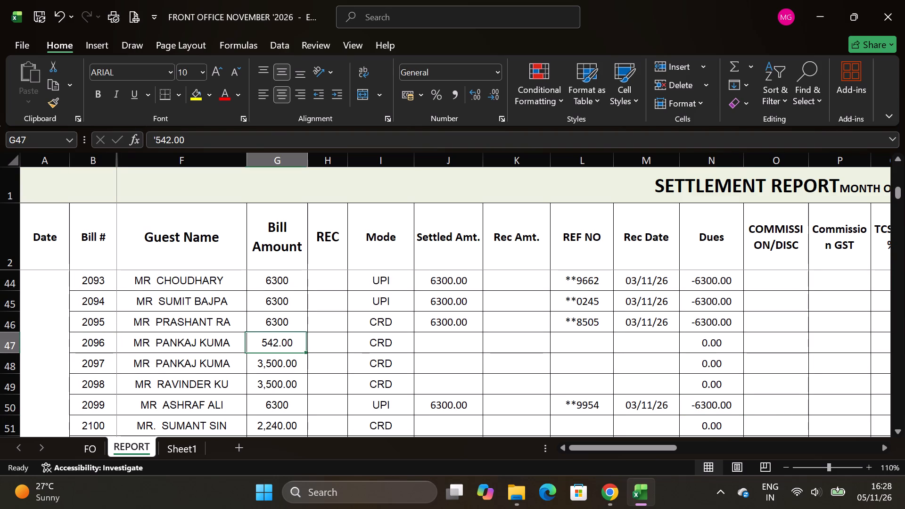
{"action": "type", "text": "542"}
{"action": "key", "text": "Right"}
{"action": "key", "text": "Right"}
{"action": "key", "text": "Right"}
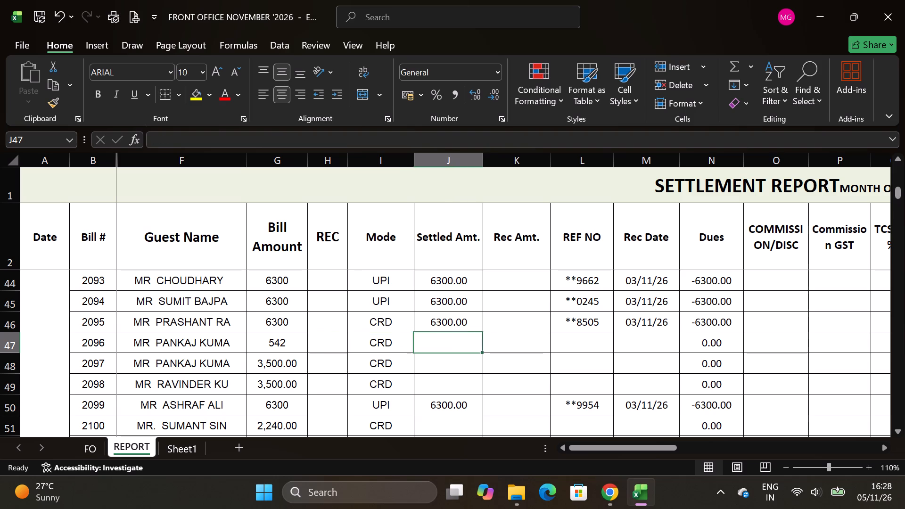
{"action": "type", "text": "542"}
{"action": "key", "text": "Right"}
Enter reference number **3050 and received date 03/11/26 for bill 2096.
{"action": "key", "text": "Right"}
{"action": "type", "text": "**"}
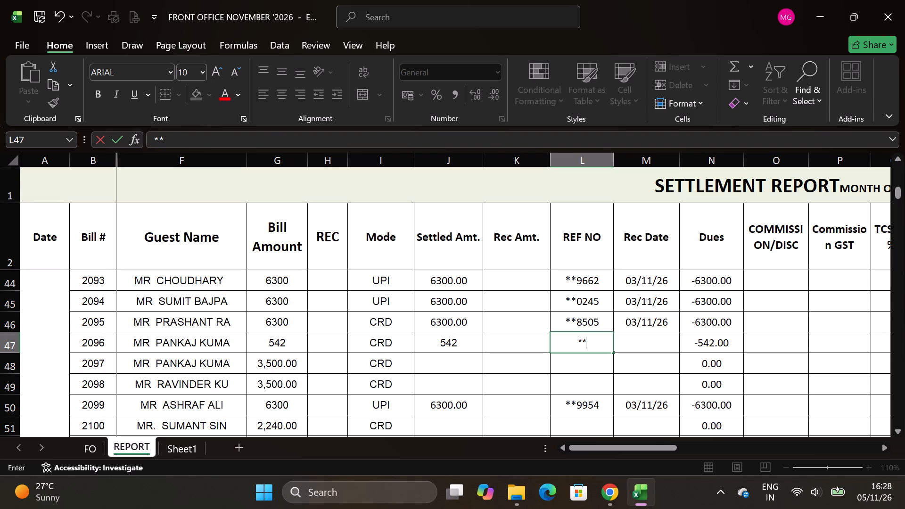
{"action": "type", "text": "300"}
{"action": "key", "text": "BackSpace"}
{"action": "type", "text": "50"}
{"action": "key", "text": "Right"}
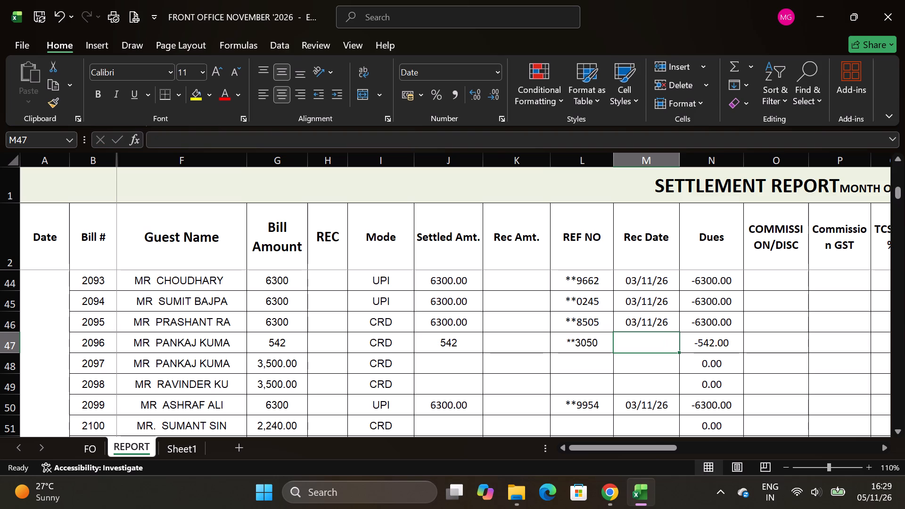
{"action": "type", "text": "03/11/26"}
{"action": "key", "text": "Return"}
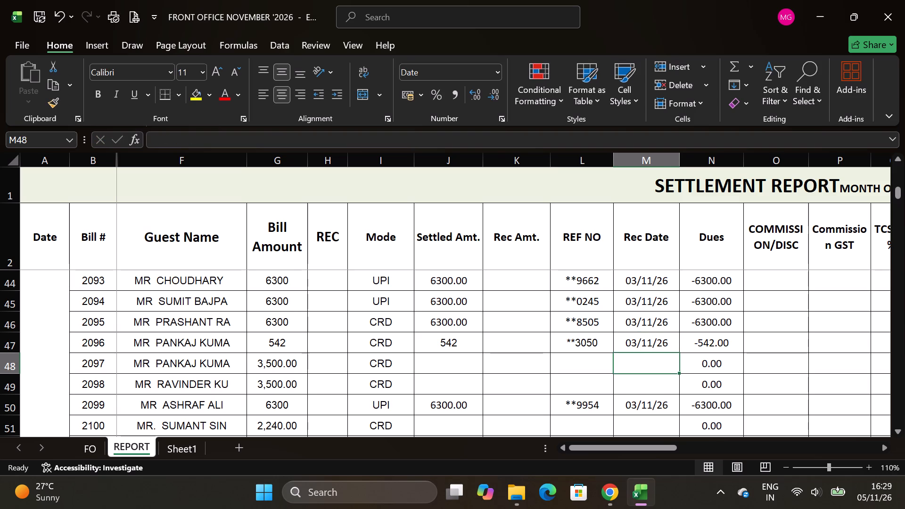
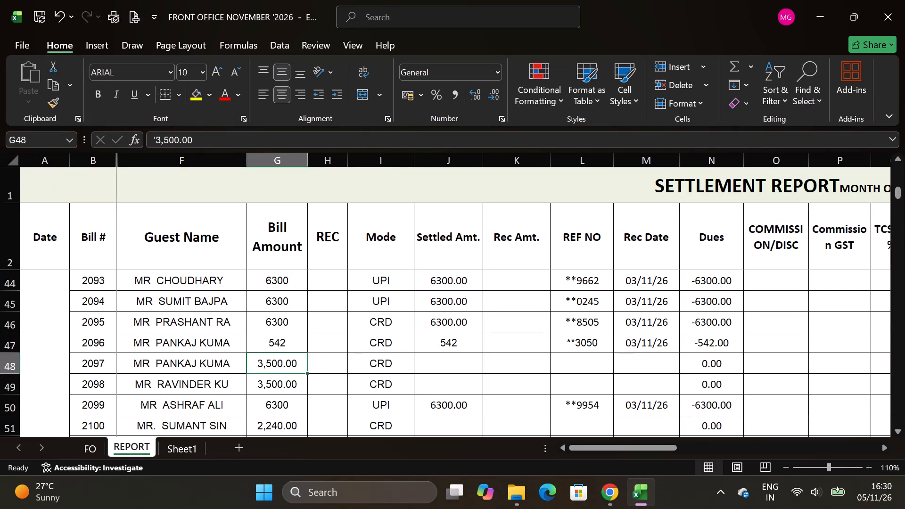
For bill 2097, re-enter the bill amount as 3500 and enter a settled amount of 3500, keeping the CRD mode.
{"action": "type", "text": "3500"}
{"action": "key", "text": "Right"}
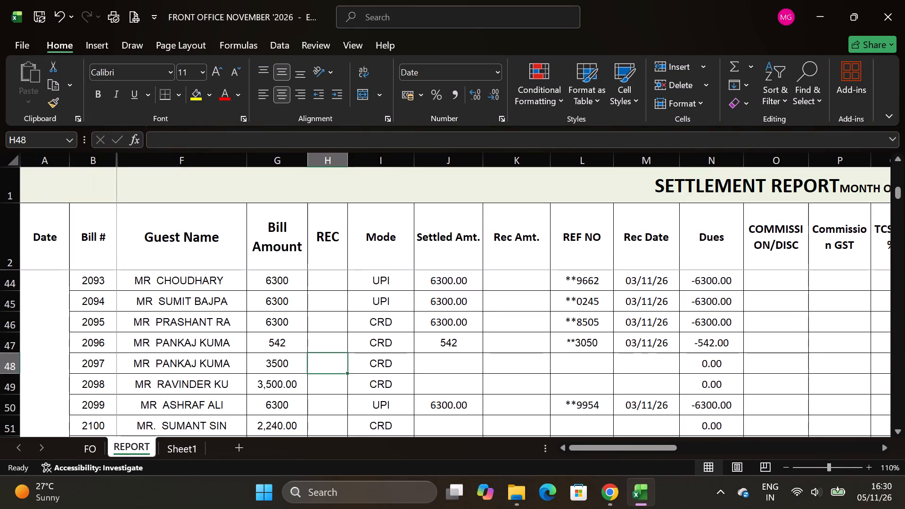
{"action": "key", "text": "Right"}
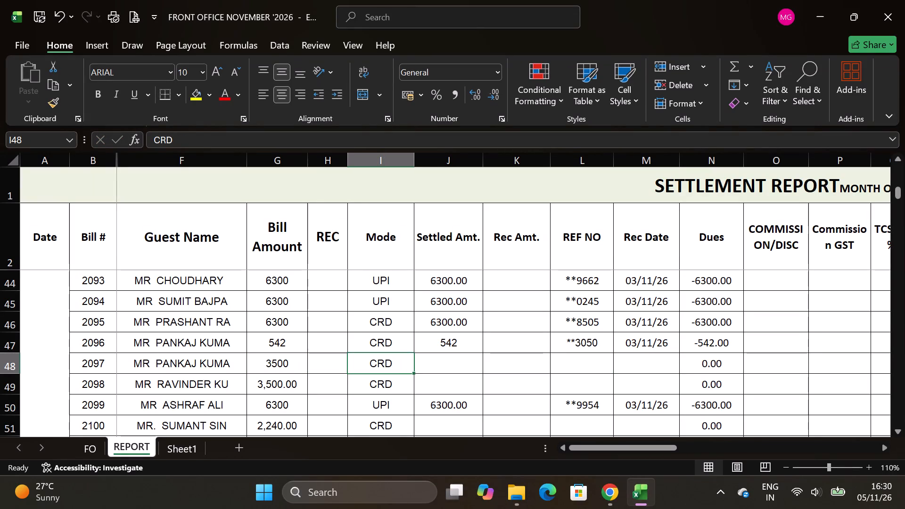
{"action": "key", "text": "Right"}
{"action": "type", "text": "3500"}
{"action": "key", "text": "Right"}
Enter reference number **9901 and received date 03/11/26 for bill 2097.
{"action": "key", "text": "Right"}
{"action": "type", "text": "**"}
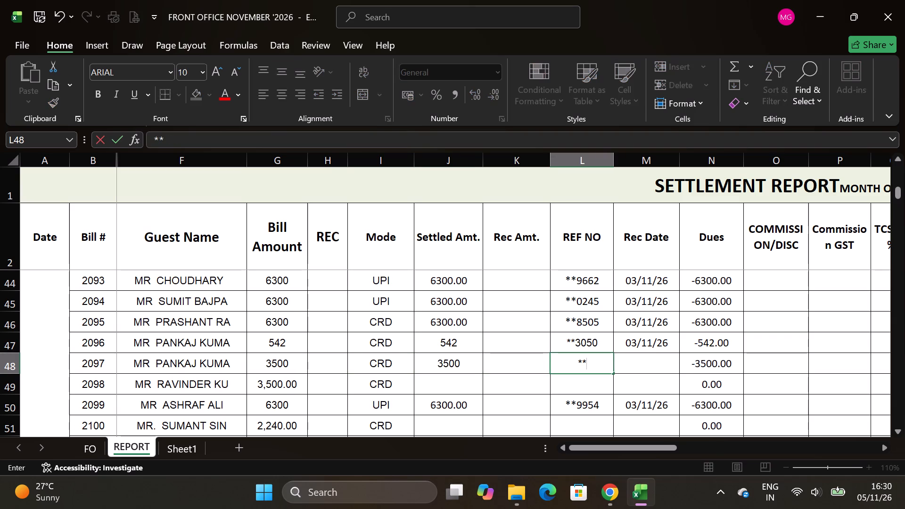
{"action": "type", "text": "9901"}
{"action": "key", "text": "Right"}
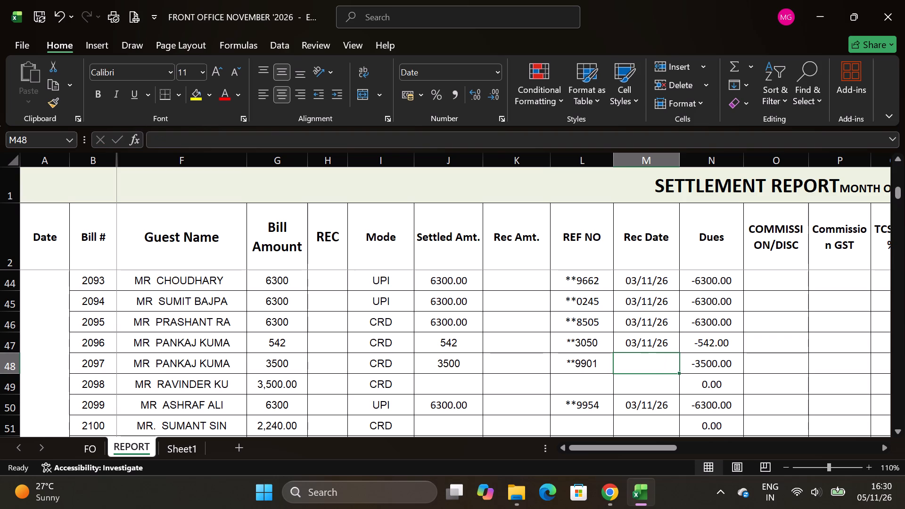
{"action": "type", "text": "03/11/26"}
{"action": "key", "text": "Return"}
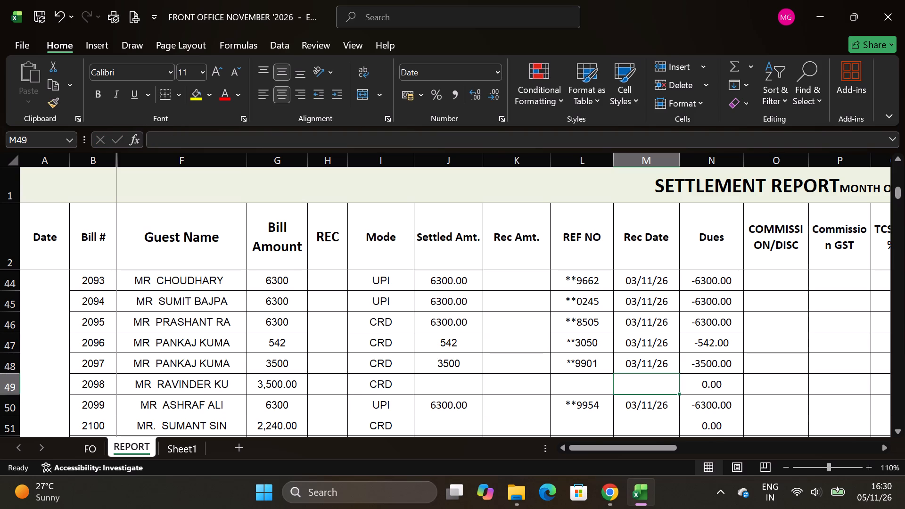
For bill 2098, re-enter the bill amount as 3500 and enter a settled amount of 3500, keeping the CRD mode.
{"action": "left_click", "coordinate": [267, 388]}
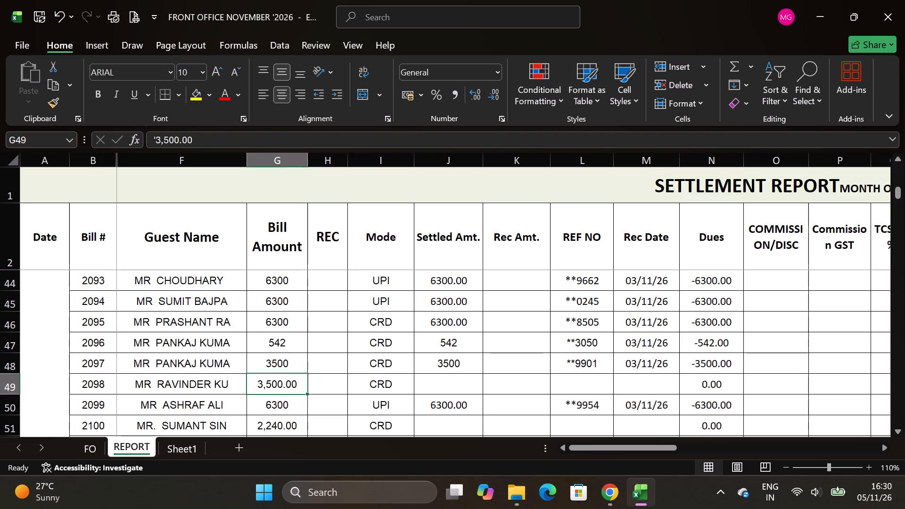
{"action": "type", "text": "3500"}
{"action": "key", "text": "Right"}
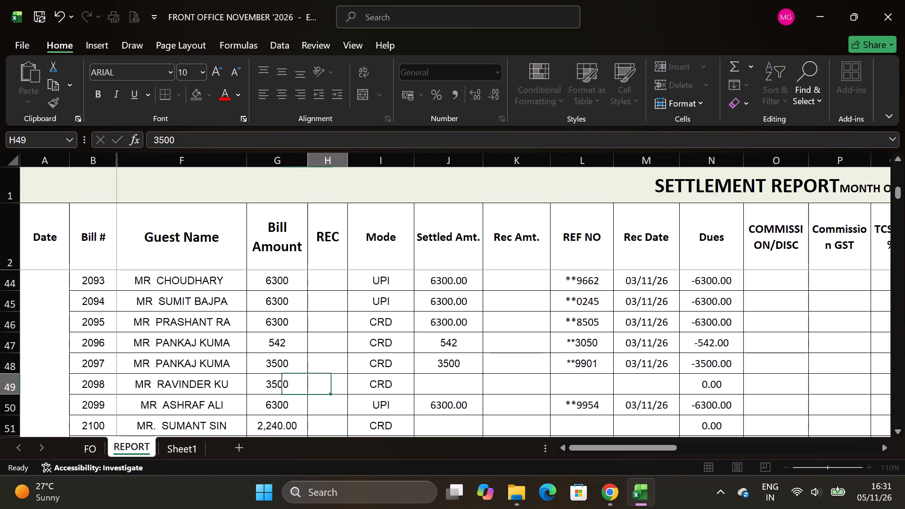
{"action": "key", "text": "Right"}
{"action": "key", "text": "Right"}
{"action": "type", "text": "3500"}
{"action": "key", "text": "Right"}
Enter reference number **2308 and received date 03/11/26 for bill 2098.
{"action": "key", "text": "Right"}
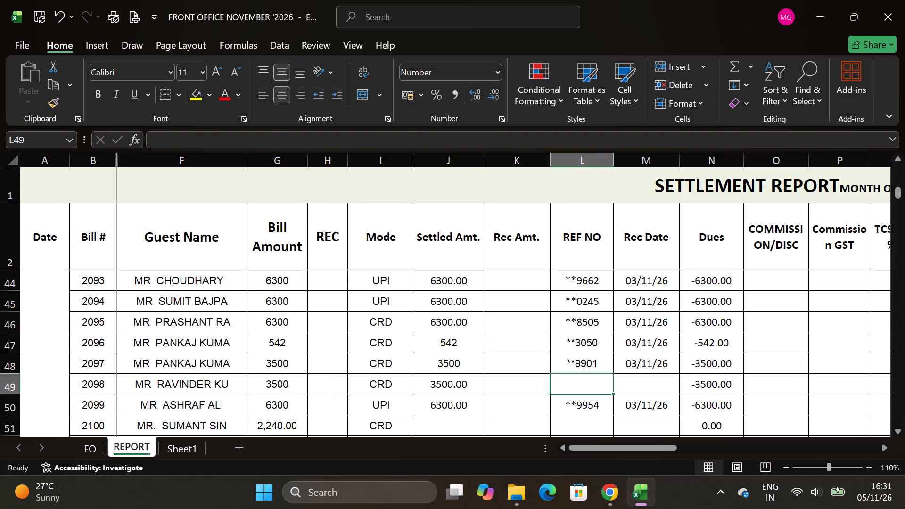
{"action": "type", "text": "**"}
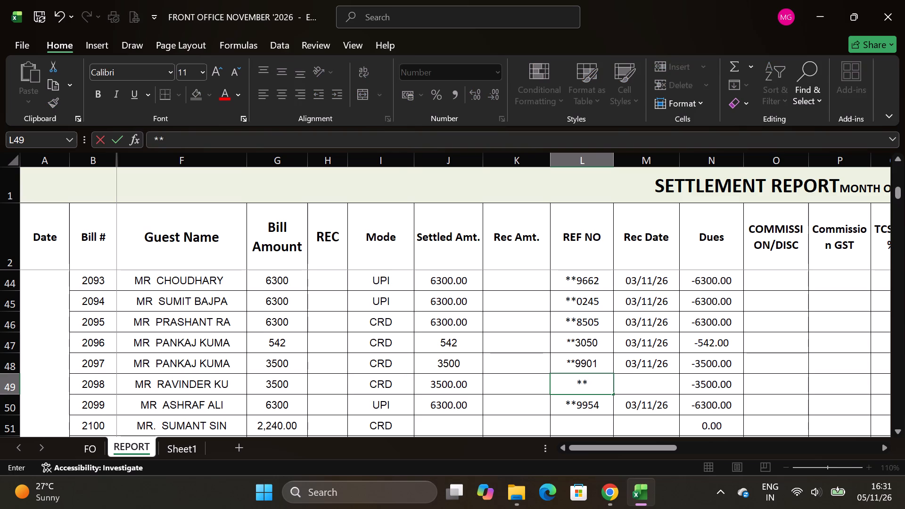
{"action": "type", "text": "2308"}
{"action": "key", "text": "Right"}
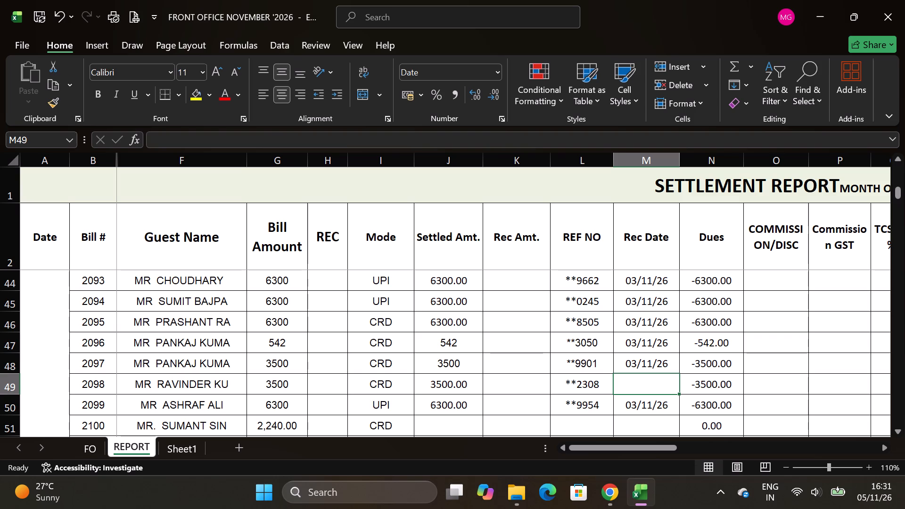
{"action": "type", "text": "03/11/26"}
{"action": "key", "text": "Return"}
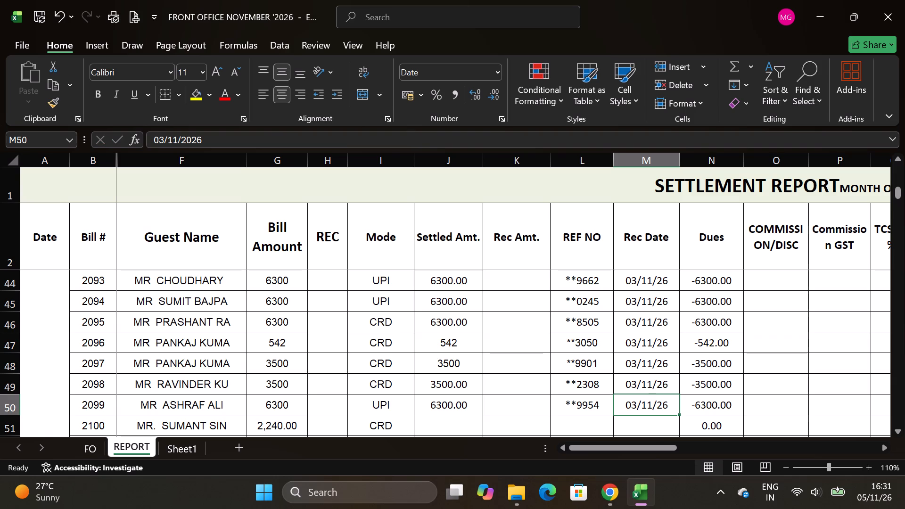
Save the workbook.
{"action": "scroll", "coordinate": [294, 367], "scroll_direction": "down", "scroll_amount": 1}
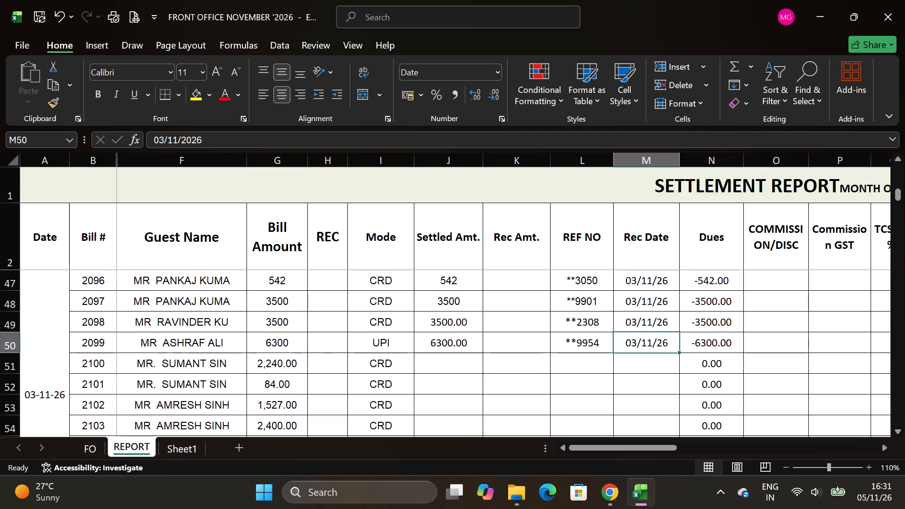
{"action": "key", "text": "ctrl+s"}
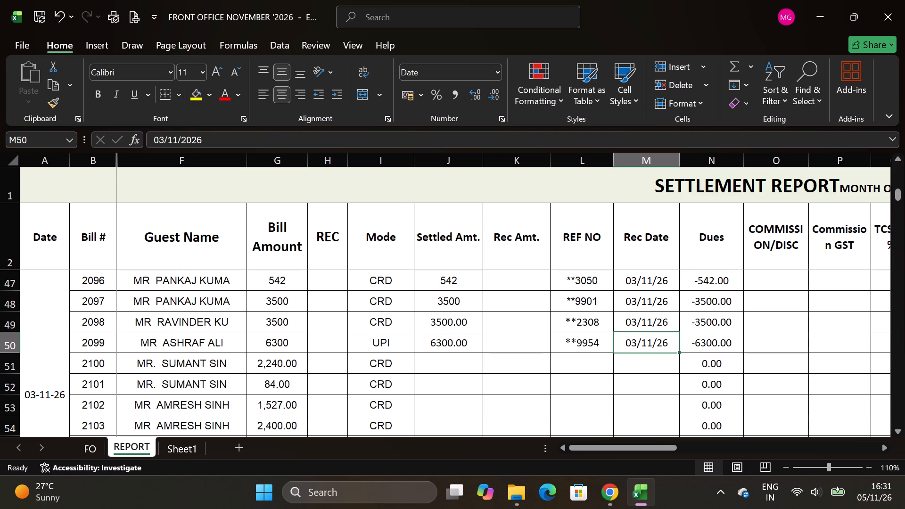
Re-enter the bill amounts for bills 2100 to 2103 as 2240, 84, 1527 and 2400.
{"action": "left_click", "coordinate": [273, 366]}
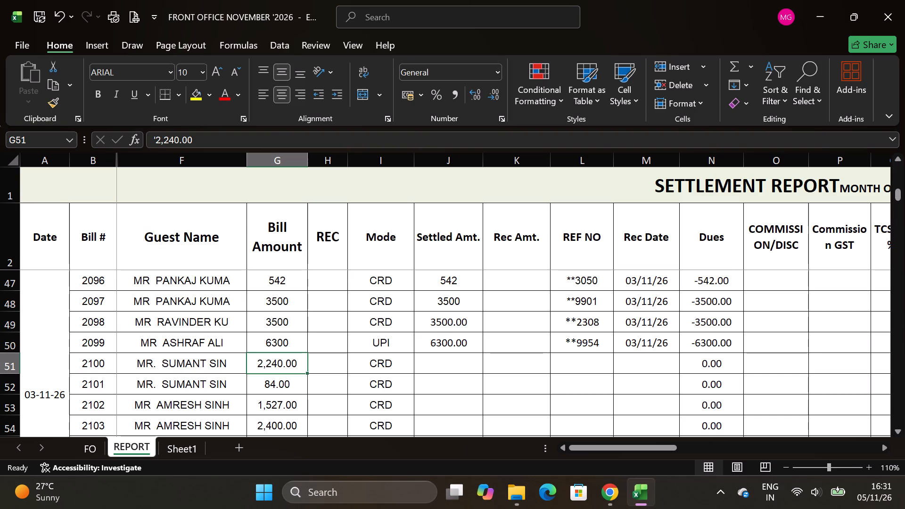
{"action": "type", "text": "2240"}
{"action": "key", "text": "Return"}
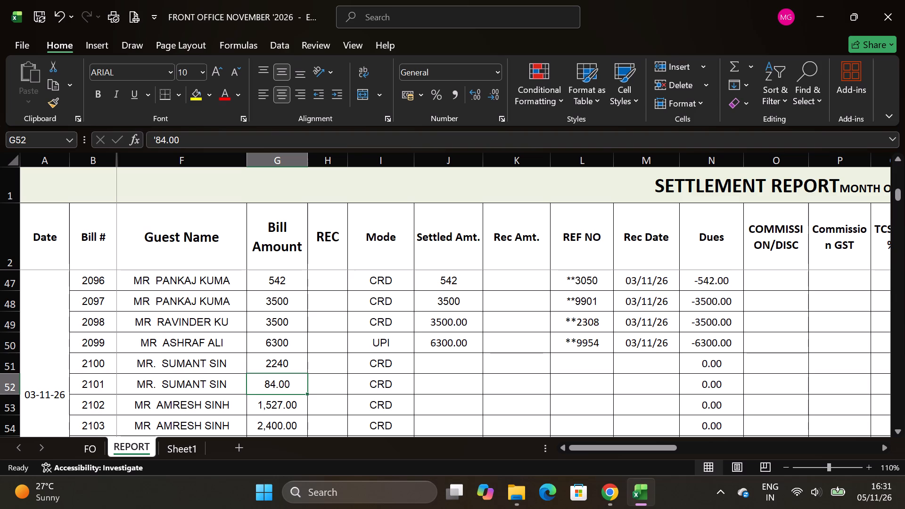
{"action": "type", "text": "84"}
{"action": "key", "text": "Return"}
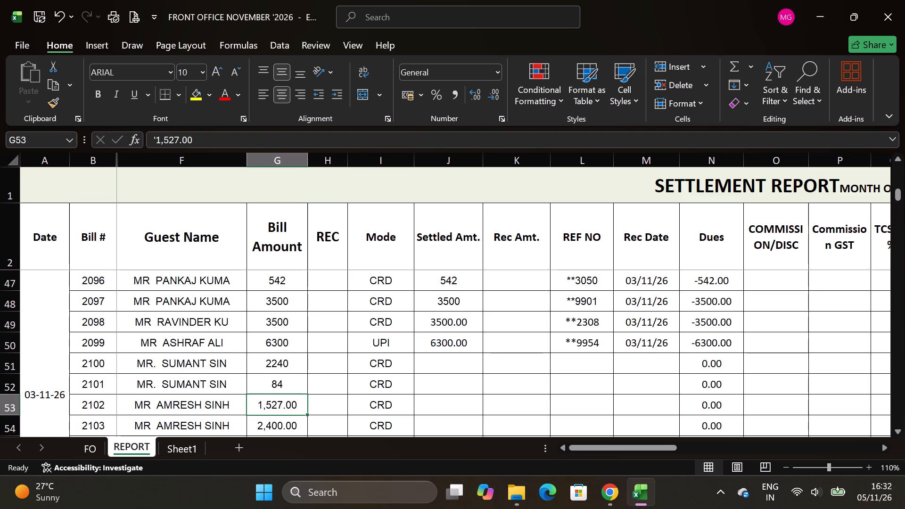
{"action": "type", "text": "1527"}
{"action": "key", "text": "Return"}
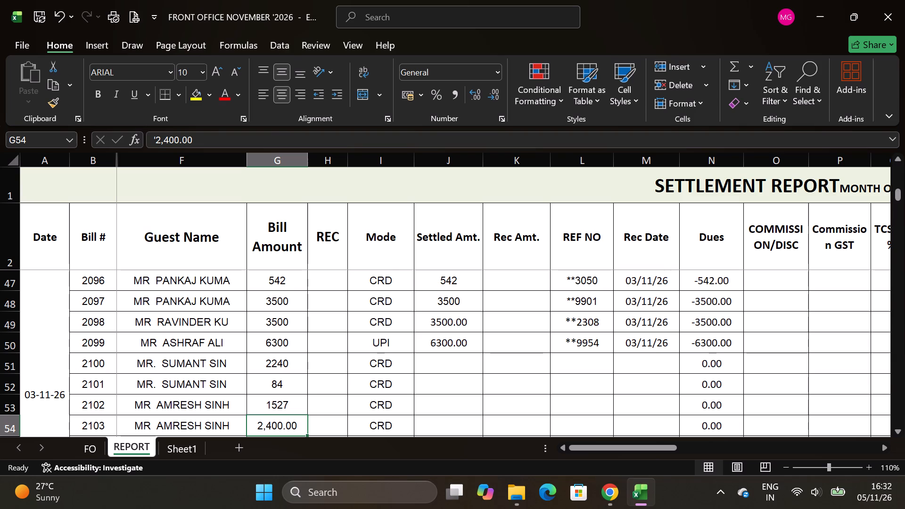
{"action": "scroll", "coordinate": [289, 409], "scroll_direction": "down", "scroll_amount": 1}
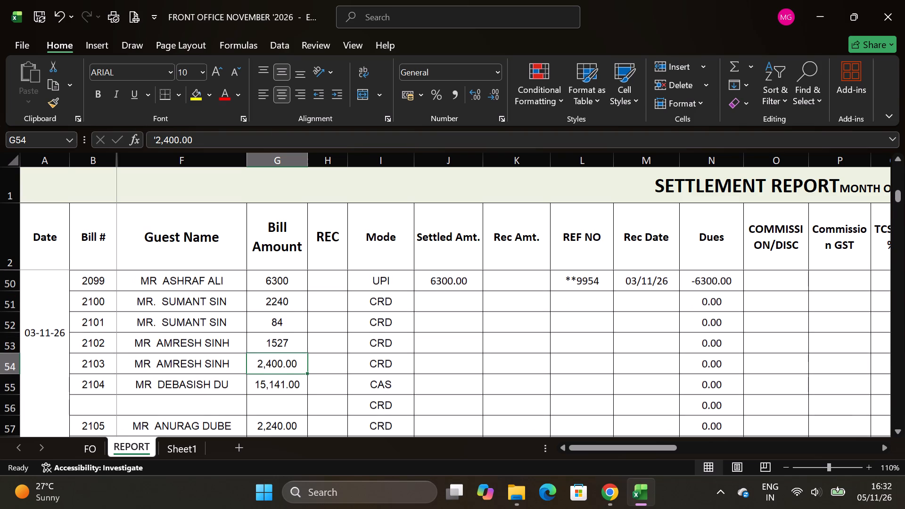
{"action": "type", "text": "2400"}
{"action": "key", "text": "Return"}
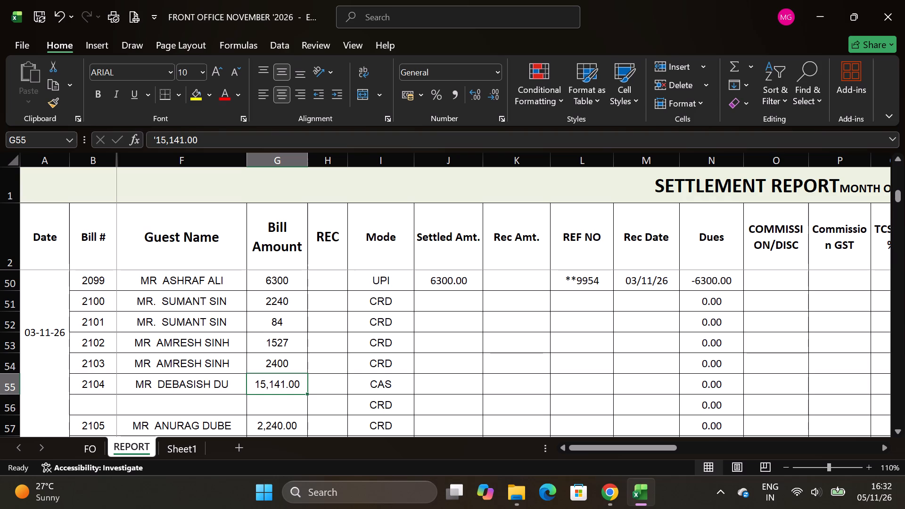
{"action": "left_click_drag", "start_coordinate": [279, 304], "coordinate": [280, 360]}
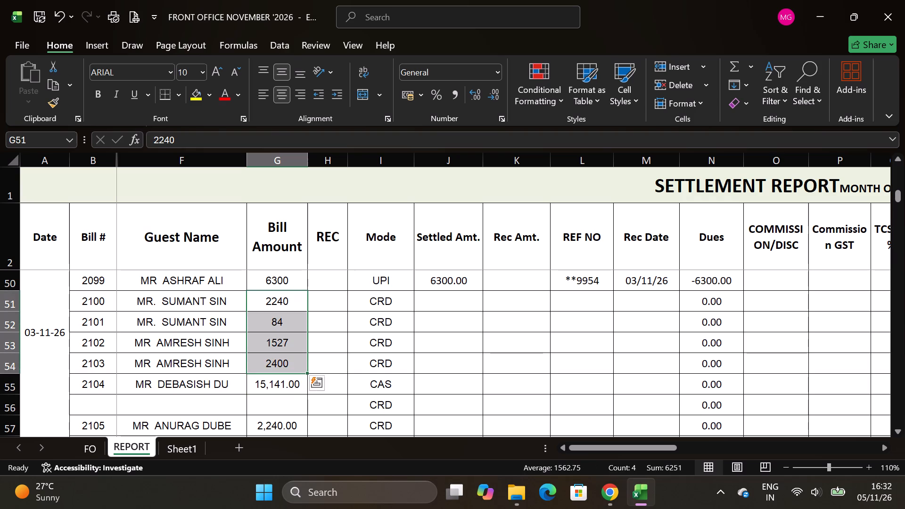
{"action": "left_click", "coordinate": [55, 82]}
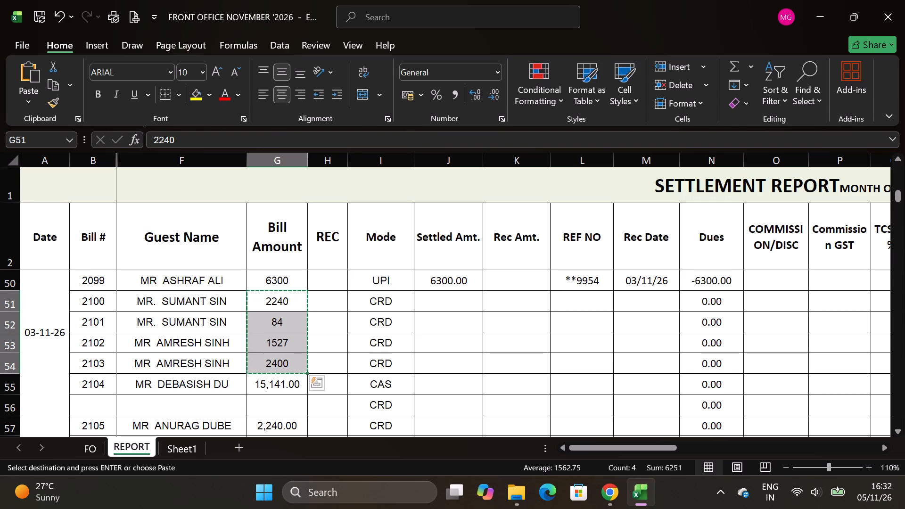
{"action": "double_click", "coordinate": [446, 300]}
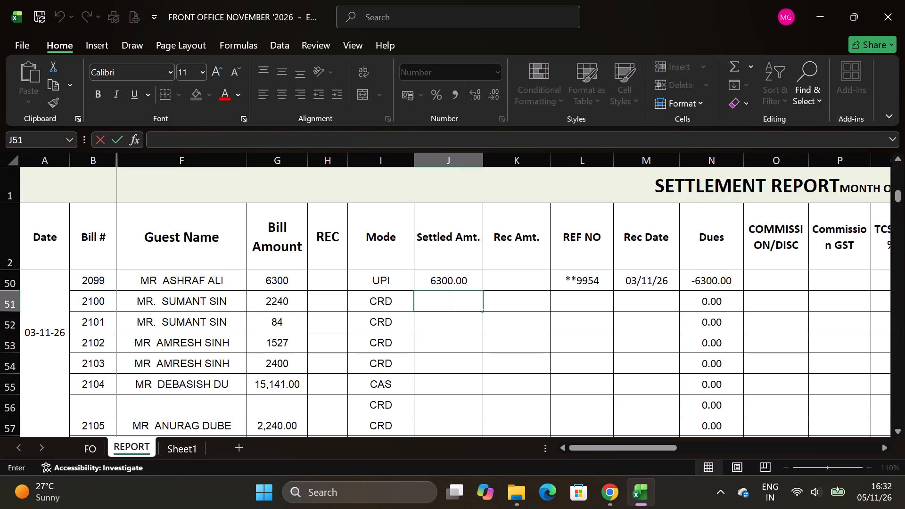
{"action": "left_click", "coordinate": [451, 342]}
Merge and center the Settled Amt., Mode and REC cells of bills 2100 to 2103, one merged cell per column, keeping CRD.
{"action": "left_click_drag", "start_coordinate": [454, 300], "coordinate": [455, 357]}
{"action": "left_click", "coordinate": [365, 99]}
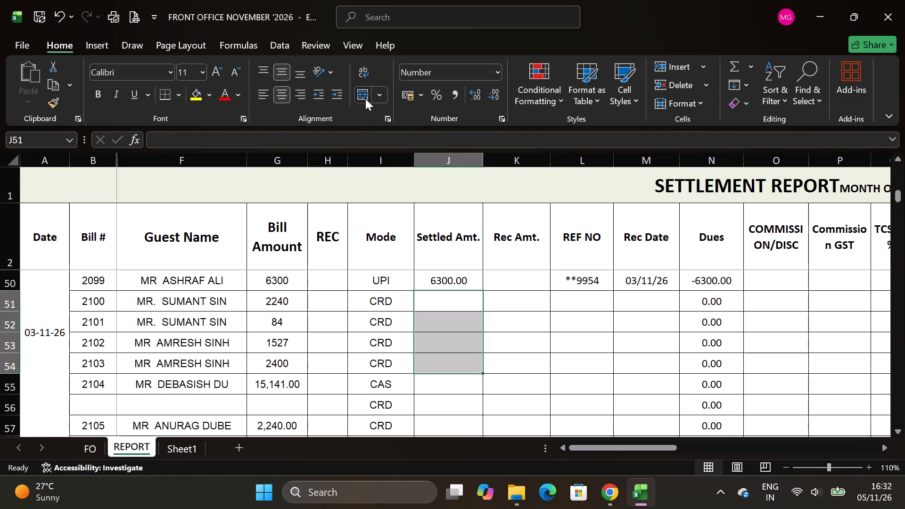
{"action": "left_click_drag", "start_coordinate": [403, 305], "coordinate": [409, 362]}
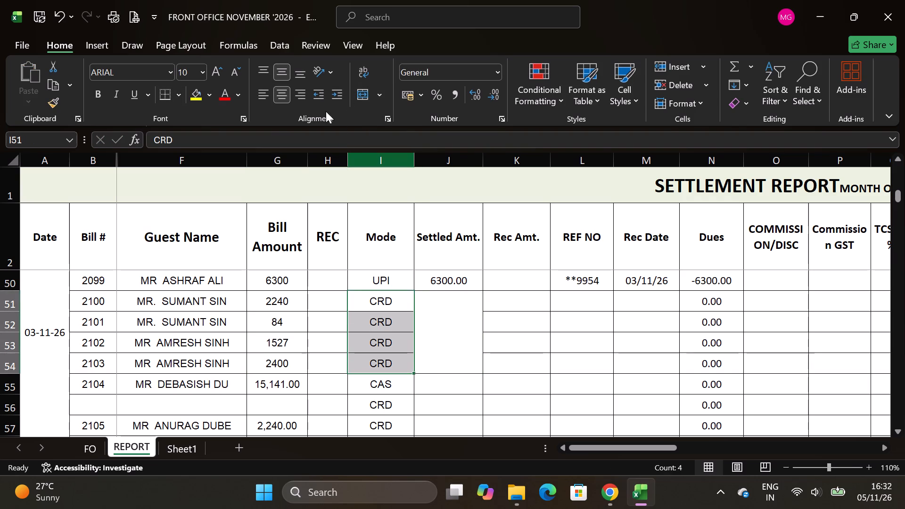
{"action": "left_click", "coordinate": [361, 93]}
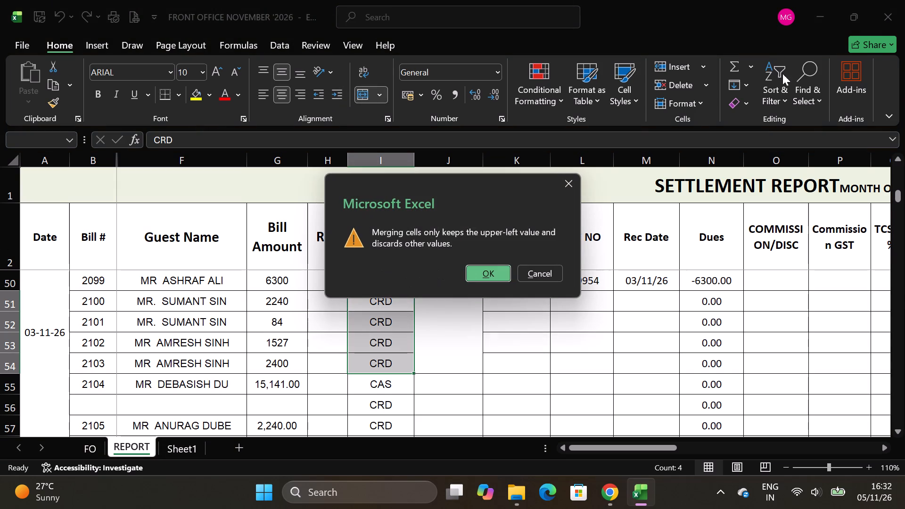
{"action": "left_click", "coordinate": [488, 271]}
{"action": "left_click_drag", "start_coordinate": [325, 304], "coordinate": [325, 306]}
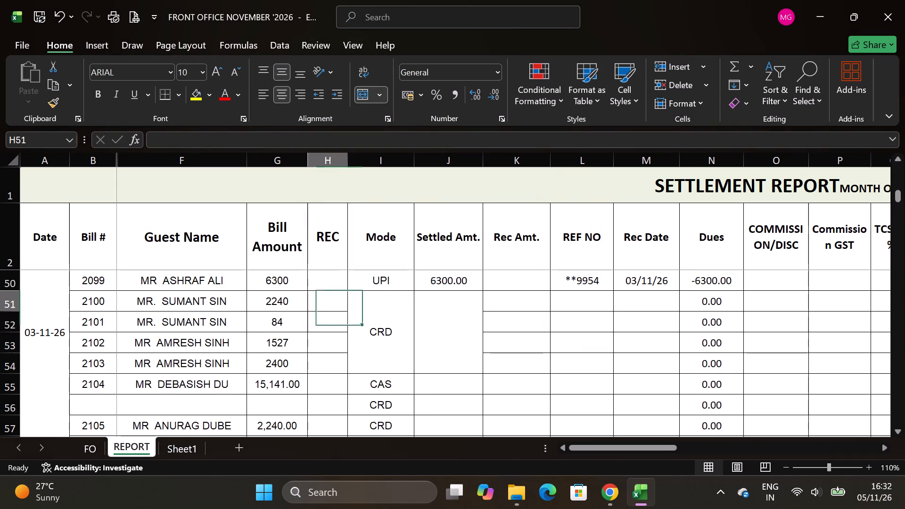
{"action": "left_click_drag", "start_coordinate": [325, 306], "coordinate": [338, 360]}
{"action": "left_click", "coordinate": [361, 96]}
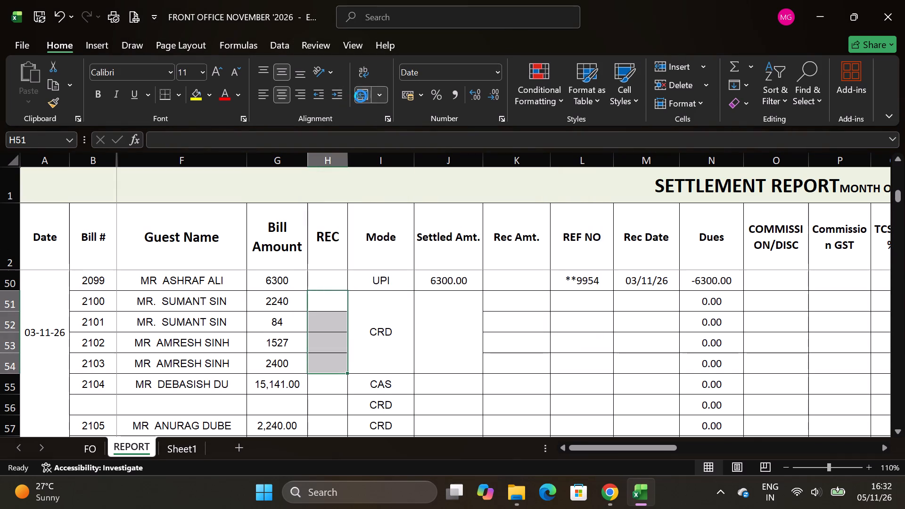
In the merged Settled Amt. cell, add the four bill amounts of bills 2100 to 2103 with the formula =G51+G52+G53+G54.
{"action": "left_click", "coordinate": [463, 349]}
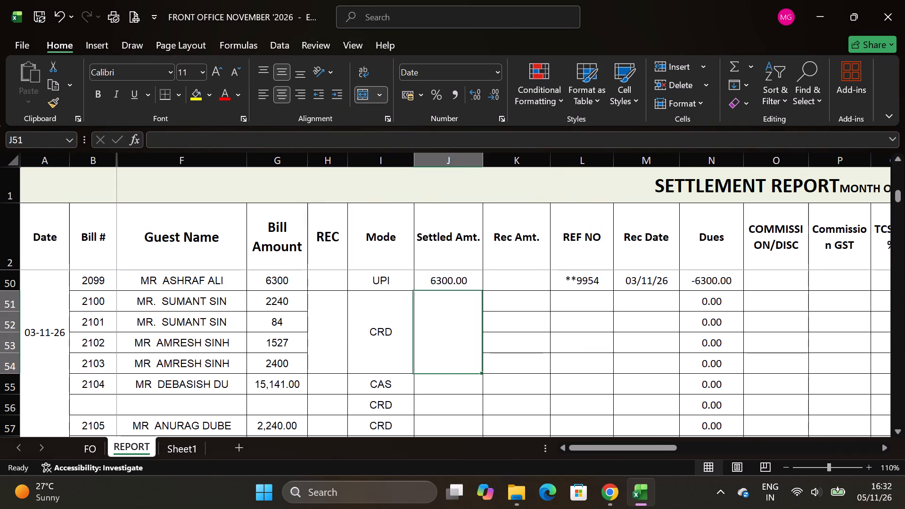
{"action": "key", "text": "equal"}
{"action": "left_click", "coordinate": [297, 300]}
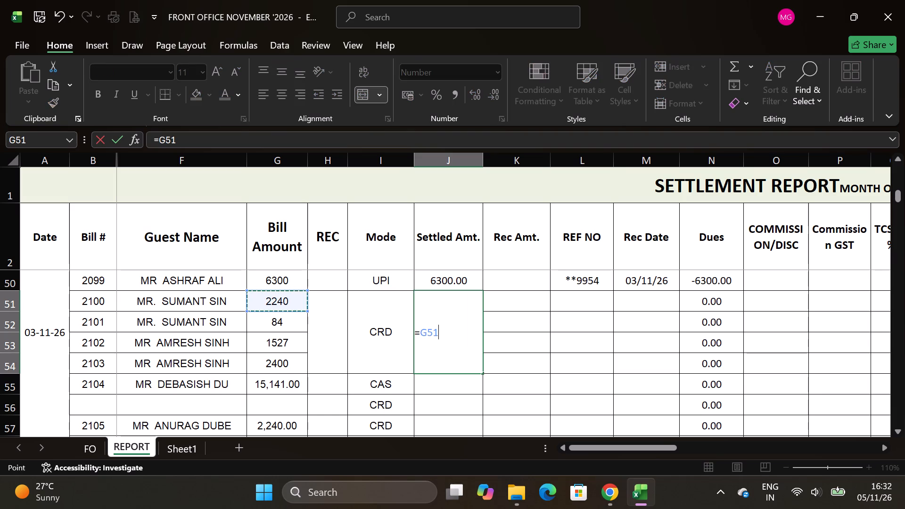
{"action": "key", "text": "plus"}
{"action": "left_click", "coordinate": [283, 325]}
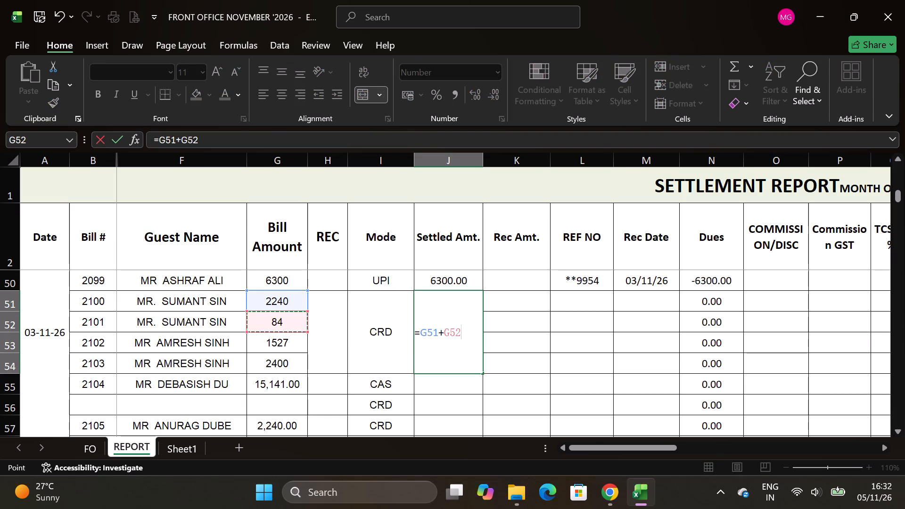
{"action": "key", "text": "plus"}
{"action": "left_click", "coordinate": [285, 342]}
{"action": "key", "text": "plus"}
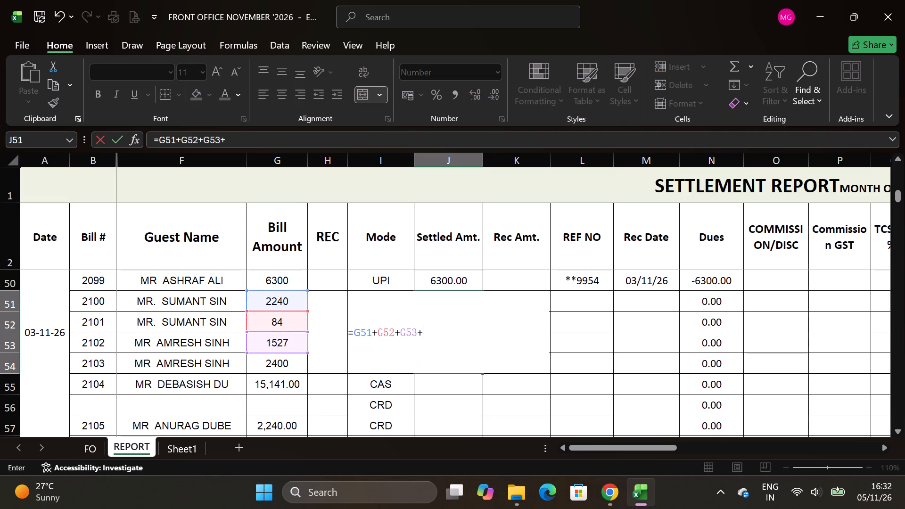
{"action": "left_click", "coordinate": [294, 364]}
{"action": "key", "text": "Return"}
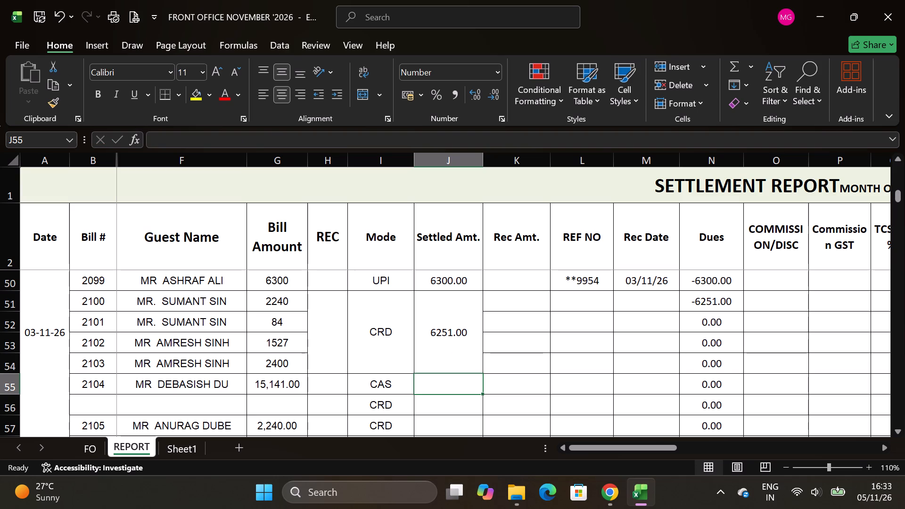
Merge and center the Rec Amt., REF NO, Rec Date and Dues cells of bills 2100 to 2103, one merged cell per column, keeping the uppermost Dues formula.
{"action": "left_click_drag", "start_coordinate": [499, 302], "coordinate": [514, 355]}
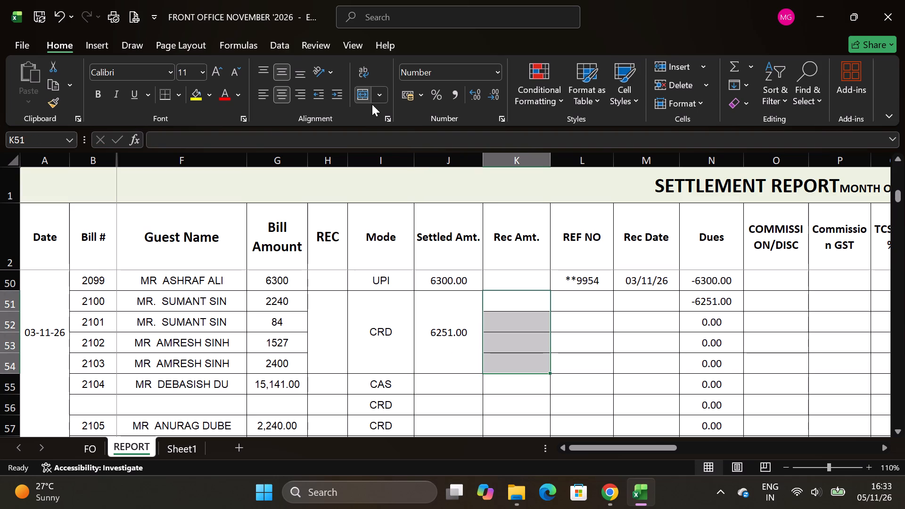
{"action": "left_click", "coordinate": [364, 92]}
{"action": "left_click_drag", "start_coordinate": [579, 300], "coordinate": [583, 363]}
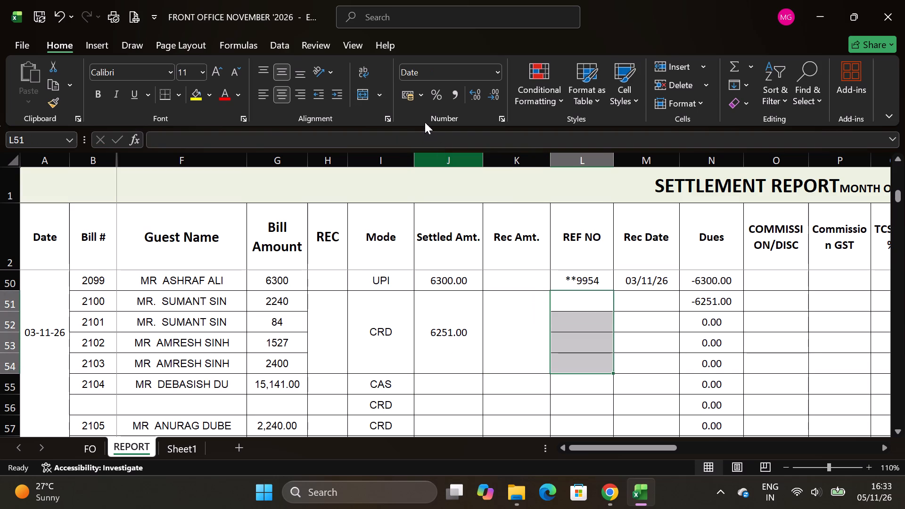
{"action": "left_click", "coordinate": [358, 89]}
{"action": "left_click_drag", "start_coordinate": [634, 305], "coordinate": [648, 357]}
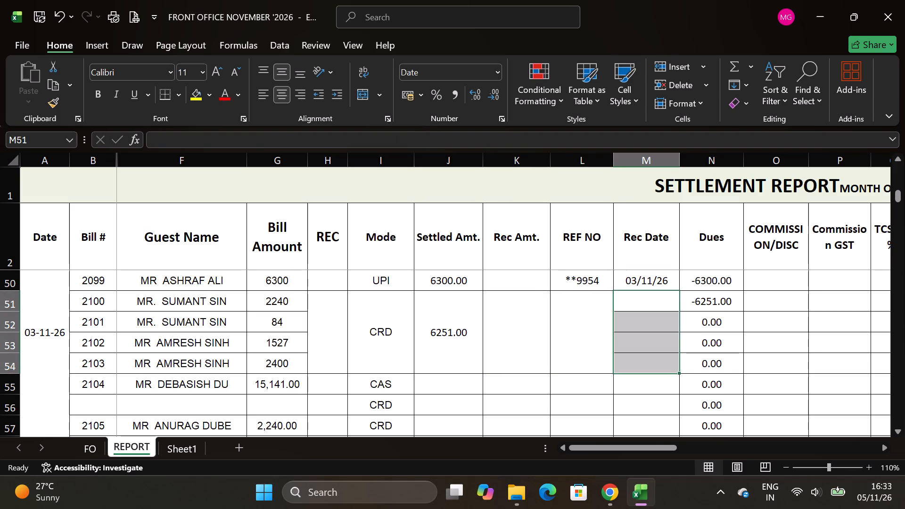
{"action": "left_click", "coordinate": [366, 95]}
{"action": "left_click_drag", "start_coordinate": [700, 300], "coordinate": [706, 350]}
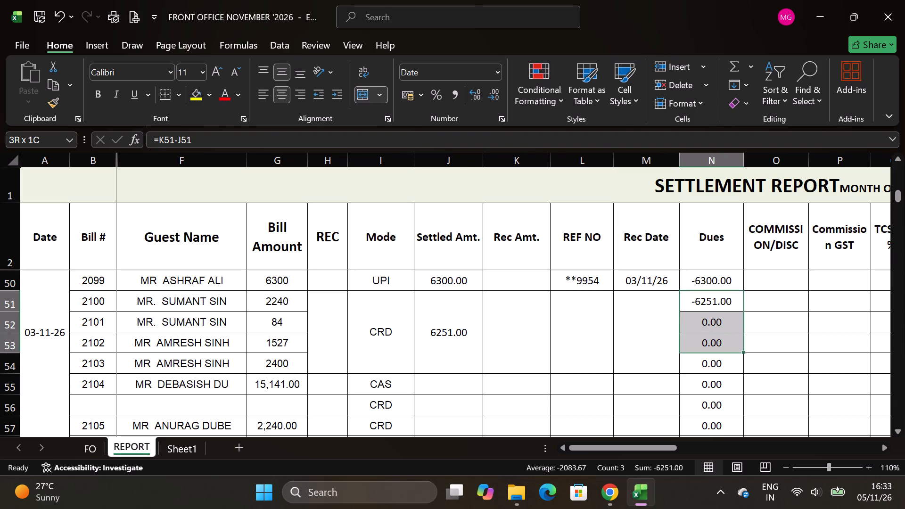
{"action": "left_click_drag", "start_coordinate": [706, 350], "coordinate": [708, 362]}
{"action": "left_click", "coordinate": [362, 95]}
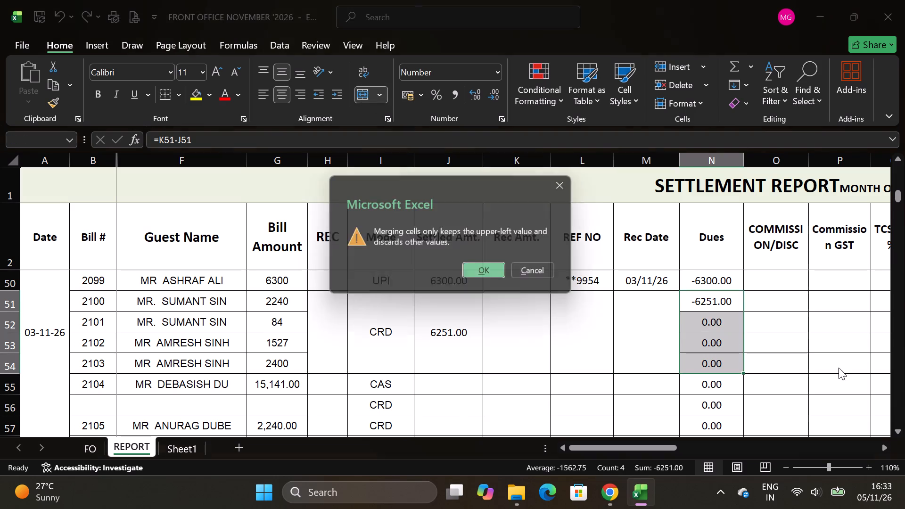
{"action": "left_click", "coordinate": [485, 273]}
Merge and center the COMMISSION/DISC cells of bills 2100 to 2103 and fill that merged cell across through the TOTAL column.
{"action": "left_click_drag", "start_coordinate": [776, 304], "coordinate": [781, 361]}
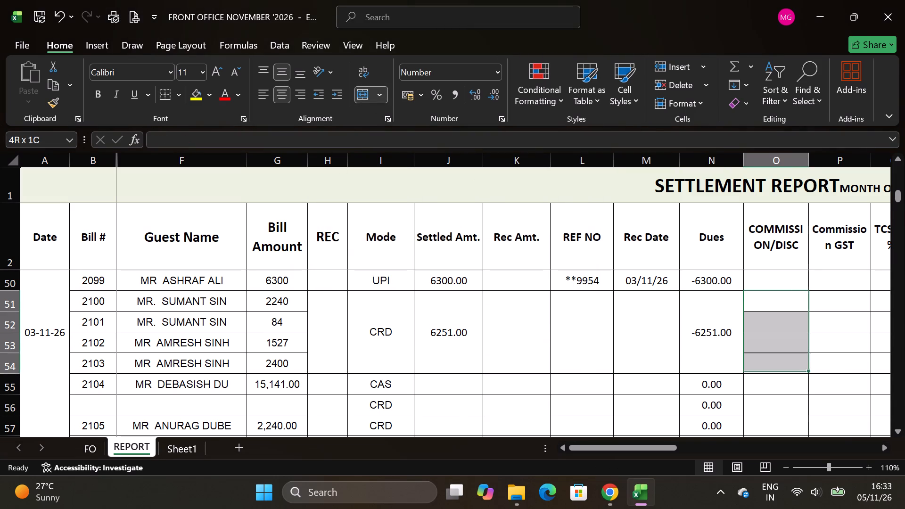
{"action": "left_click_drag", "start_coordinate": [781, 361], "coordinate": [780, 361]}
{"action": "left_click", "coordinate": [361, 93]}
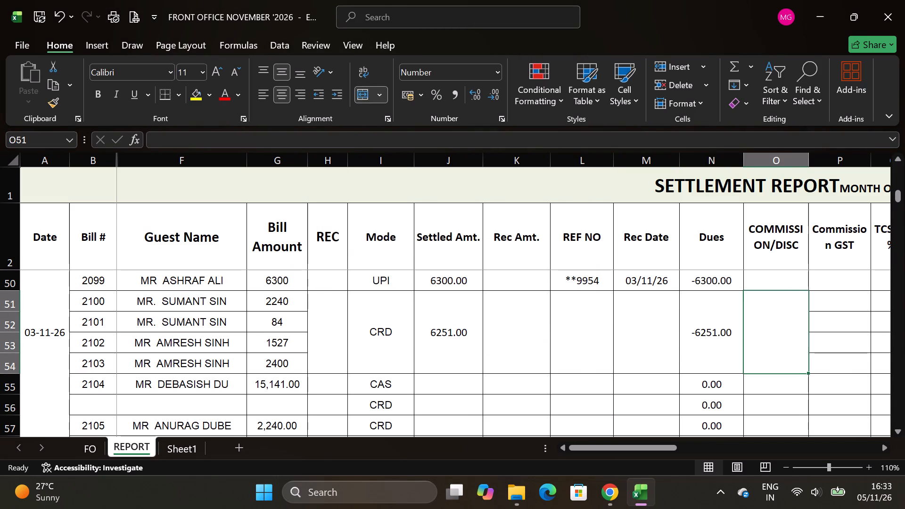
{"action": "left_click_drag", "start_coordinate": [633, 448], "coordinate": [668, 448]}
{"action": "left_click_drag", "start_coordinate": [580, 372], "coordinate": [773, 372]}
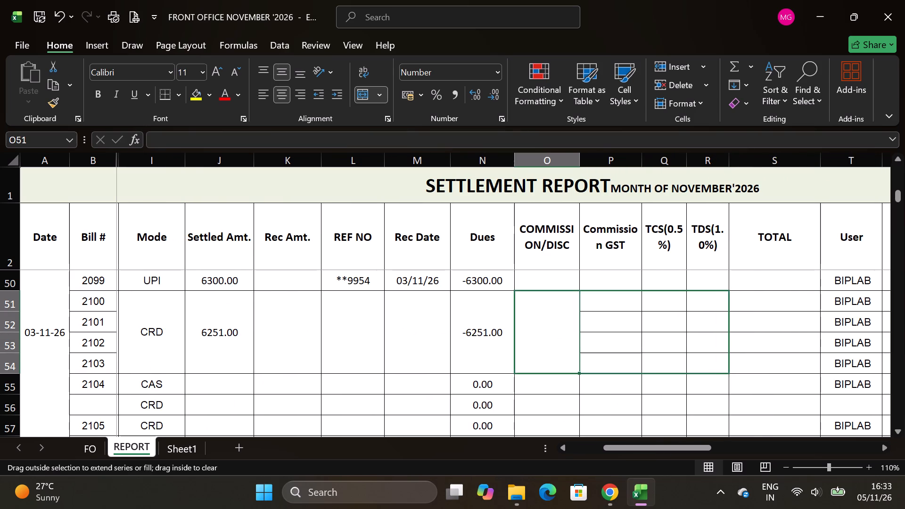
{"action": "left_click_drag", "start_coordinate": [773, 372], "coordinate": [795, 372]}
Merge and center the User and Company Name cells of bills 2100 to 2103, keeping the first value in each column.
{"action": "left_click_drag", "start_coordinate": [683, 449], "coordinate": [739, 448]}
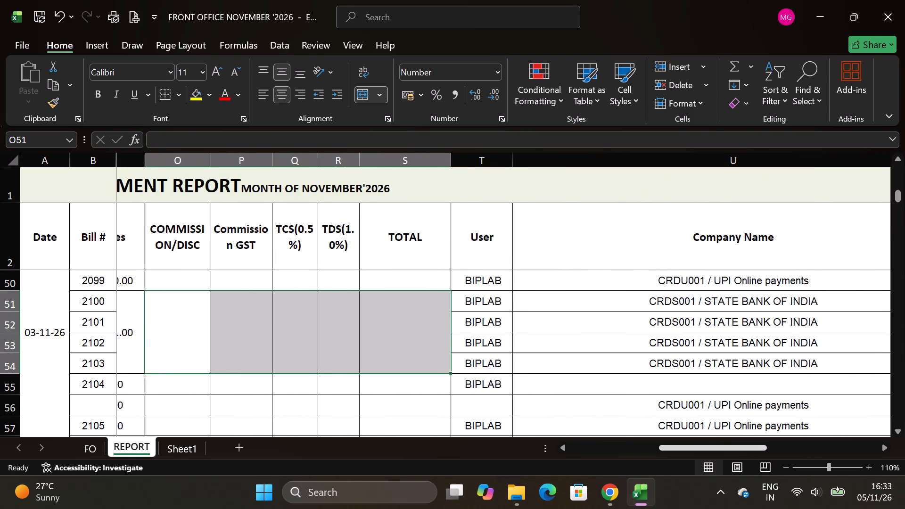
{"action": "left_click_drag", "start_coordinate": [484, 308], "coordinate": [492, 366]}
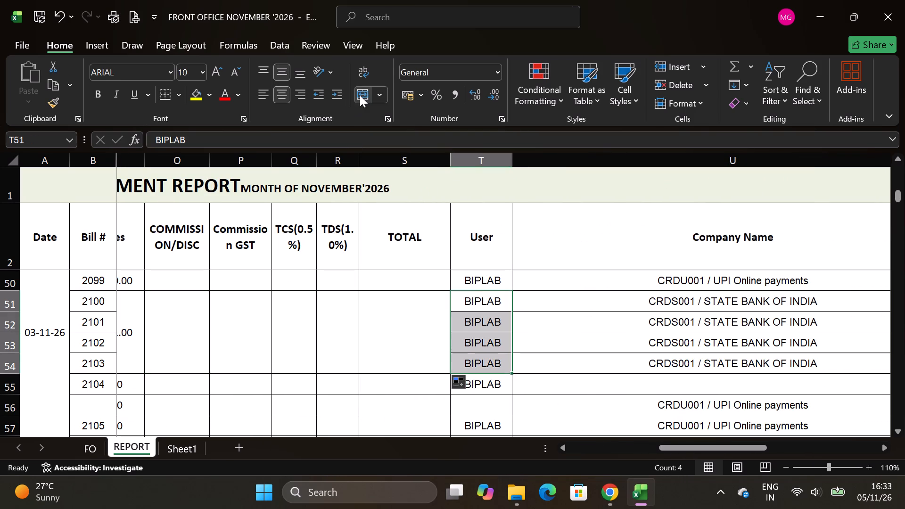
{"action": "left_click", "coordinate": [364, 92]}
{"action": "left_click_drag", "start_coordinate": [480, 273], "coordinate": [484, 273]}
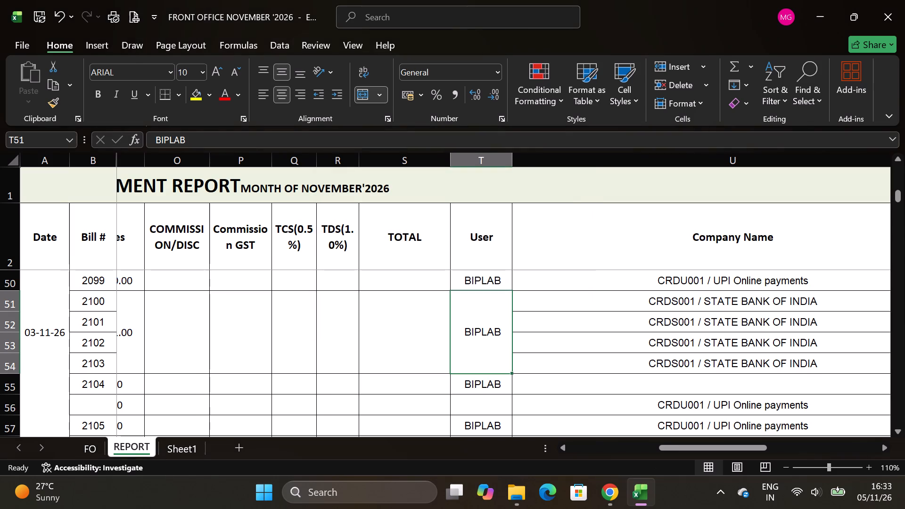
{"action": "left_click_drag", "start_coordinate": [570, 306], "coordinate": [577, 357]}
{"action": "left_click", "coordinate": [358, 94]}
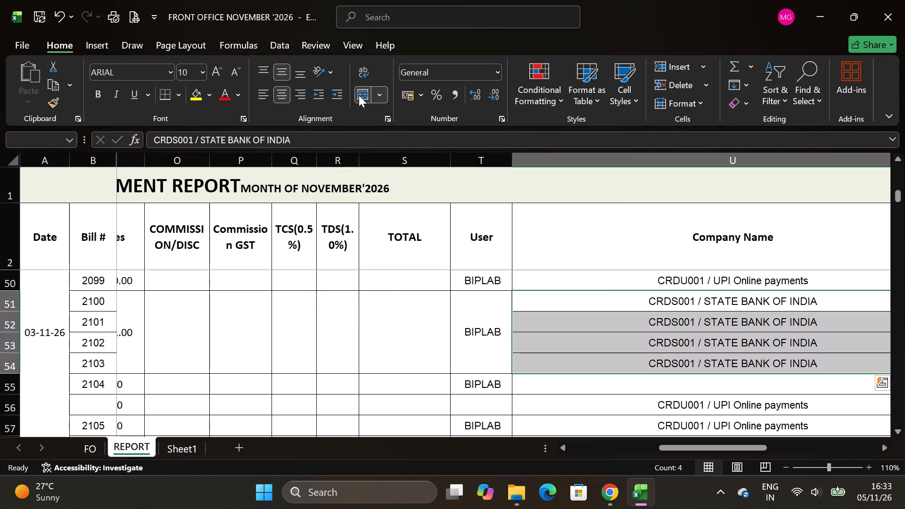
{"action": "left_click", "coordinate": [488, 274]}
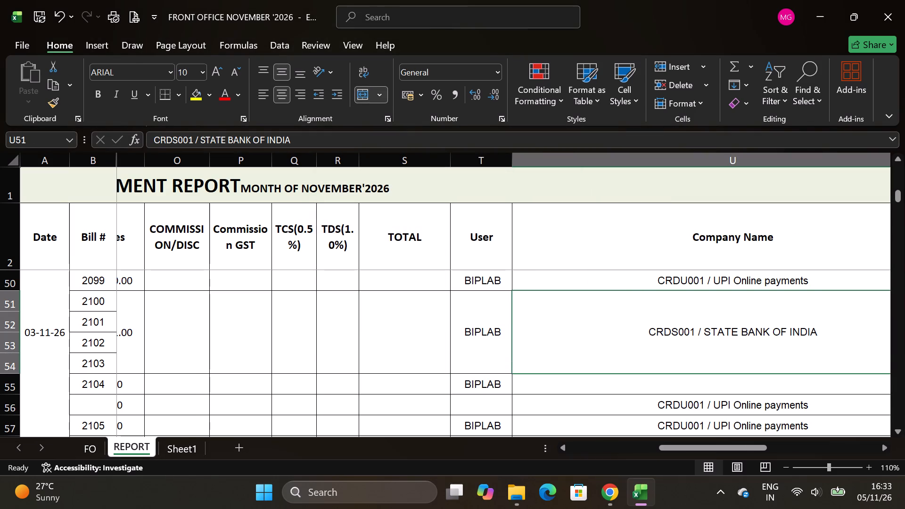
Save the workbook.
{"action": "key", "text": "ctrl+s"}
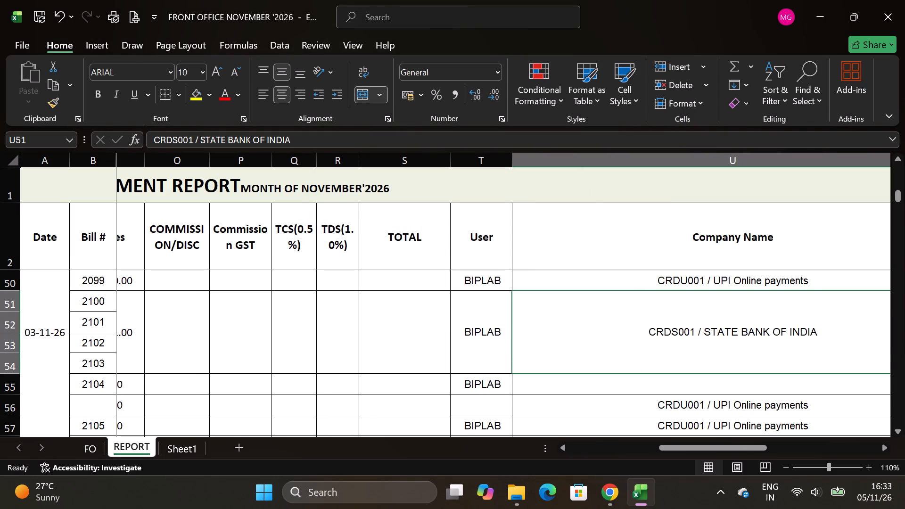
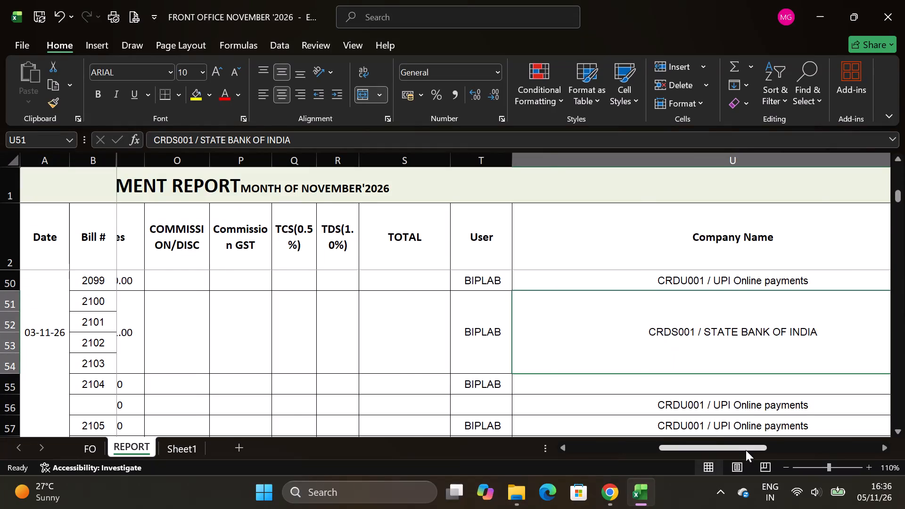
Enter REF NO **5398 and Rec Date 03/11/26 in the merged cells of bills 2100 to 2103.
{"action": "left_click_drag", "start_coordinate": [746, 450], "coordinate": [593, 454]}
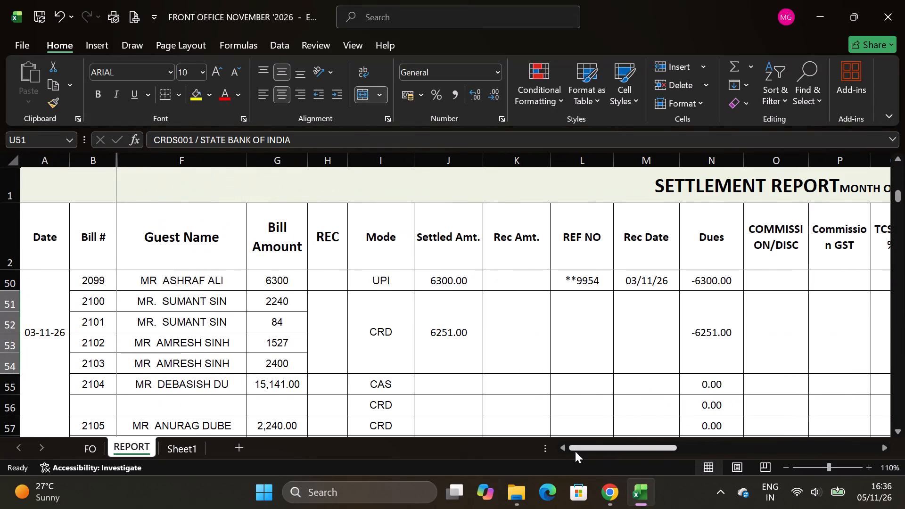
{"action": "left_click", "coordinate": [593, 338]}
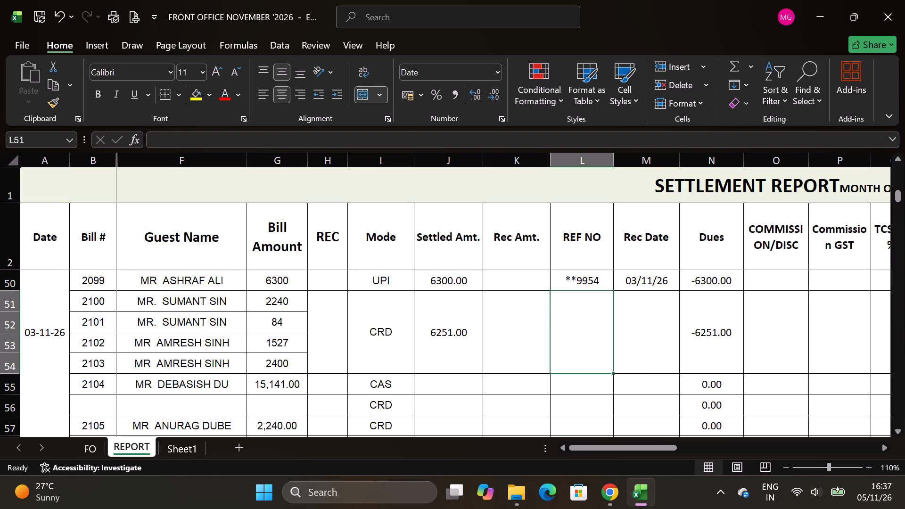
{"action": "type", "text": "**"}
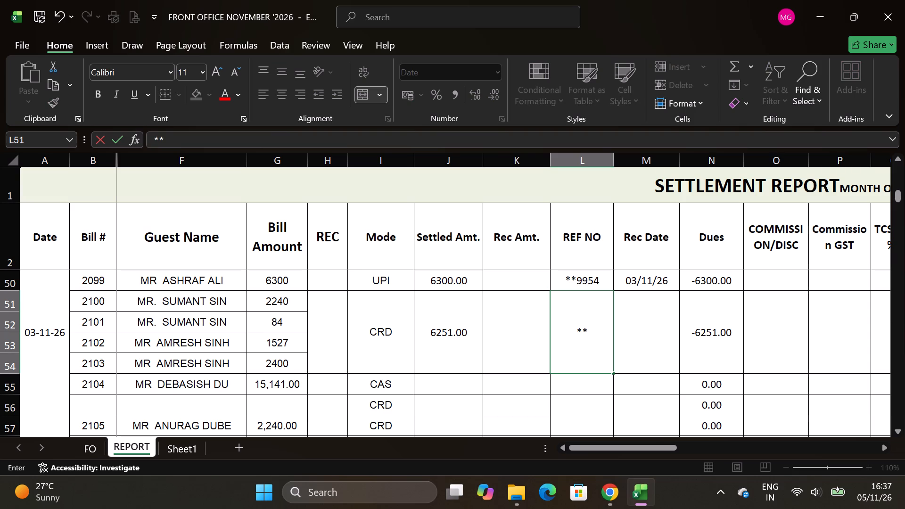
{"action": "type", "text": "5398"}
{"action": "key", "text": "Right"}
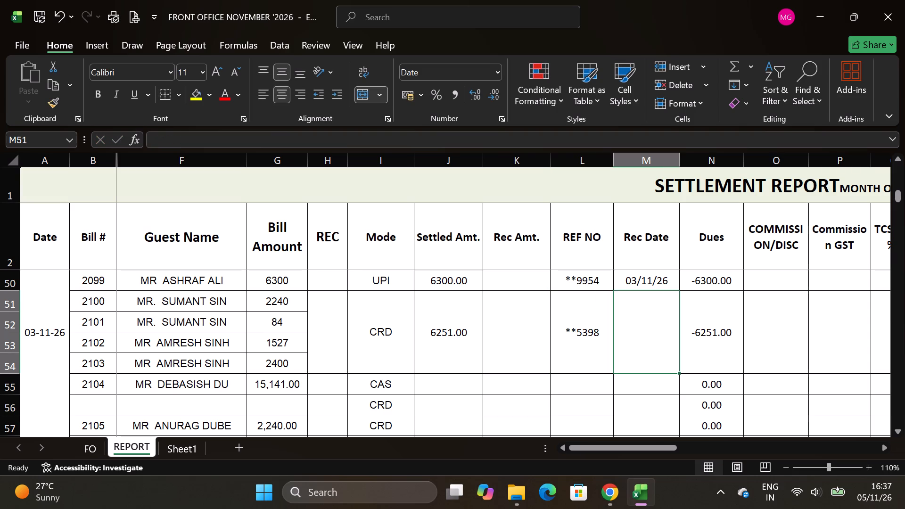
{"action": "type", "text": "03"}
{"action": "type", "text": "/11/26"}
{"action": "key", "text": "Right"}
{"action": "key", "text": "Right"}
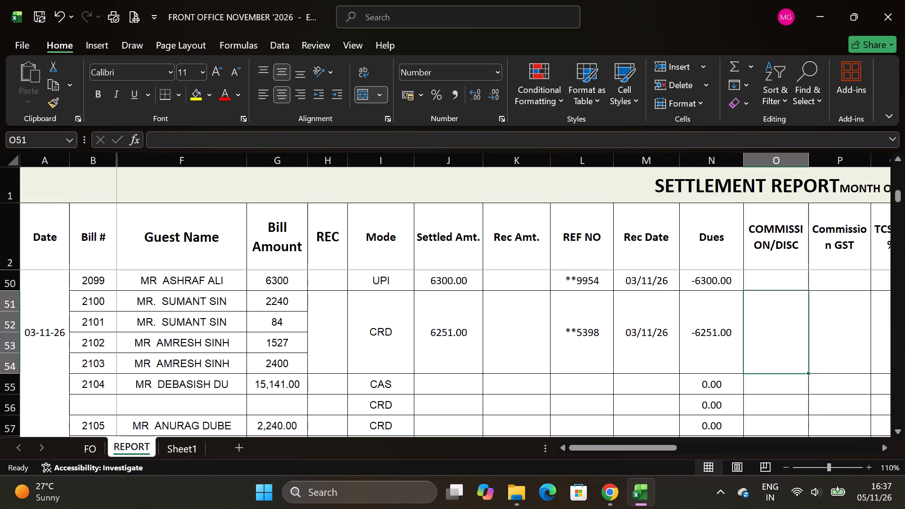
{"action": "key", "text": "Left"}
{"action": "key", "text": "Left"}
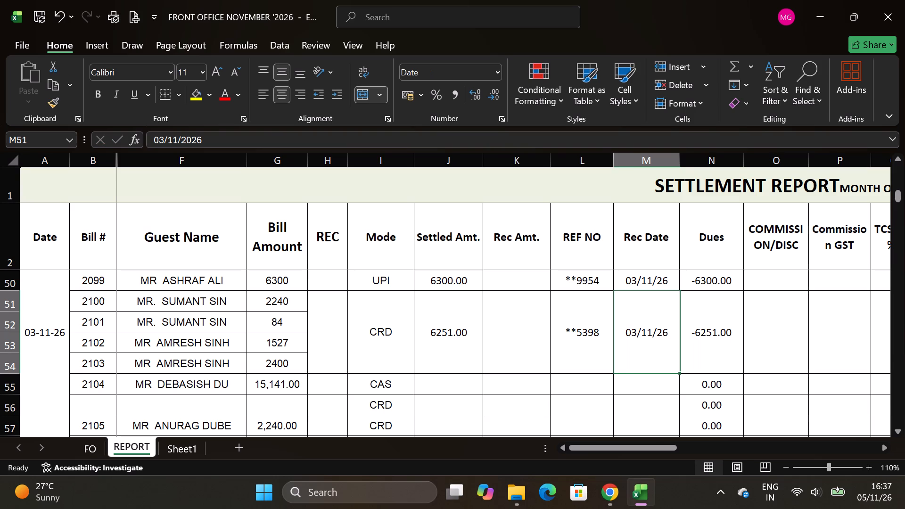
Save the workbook.
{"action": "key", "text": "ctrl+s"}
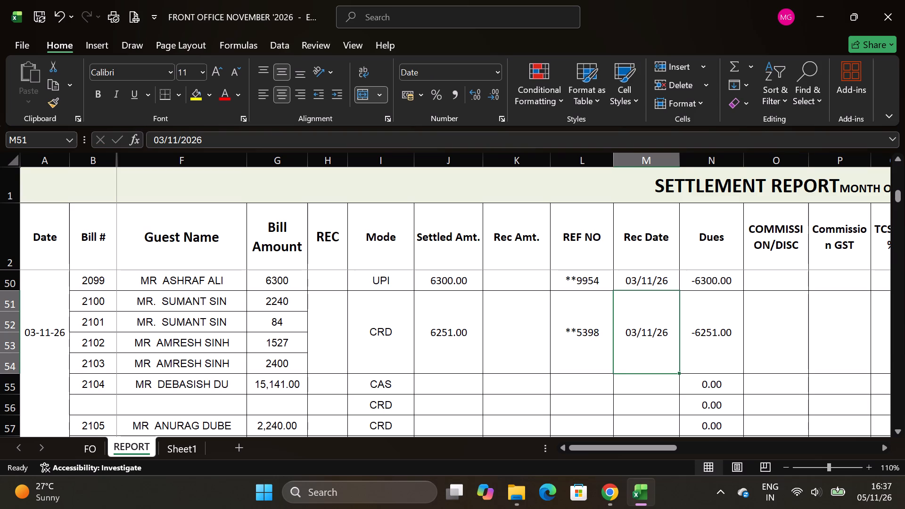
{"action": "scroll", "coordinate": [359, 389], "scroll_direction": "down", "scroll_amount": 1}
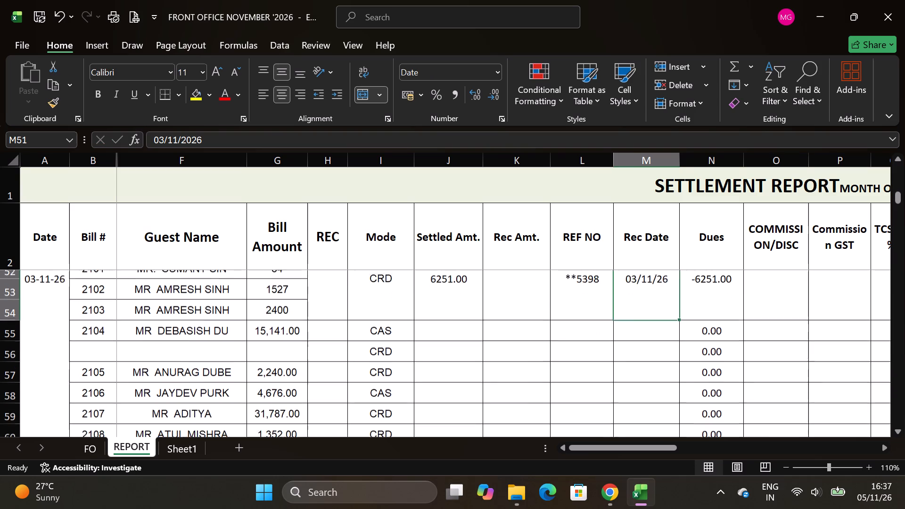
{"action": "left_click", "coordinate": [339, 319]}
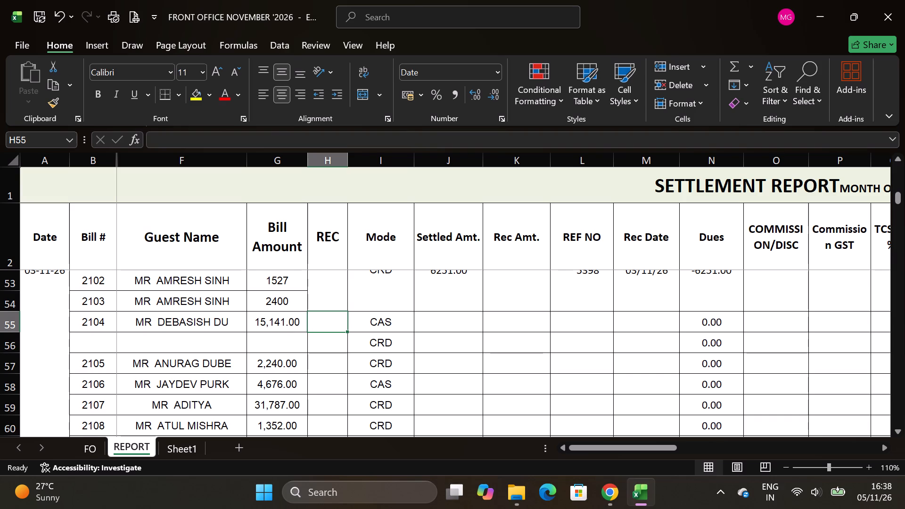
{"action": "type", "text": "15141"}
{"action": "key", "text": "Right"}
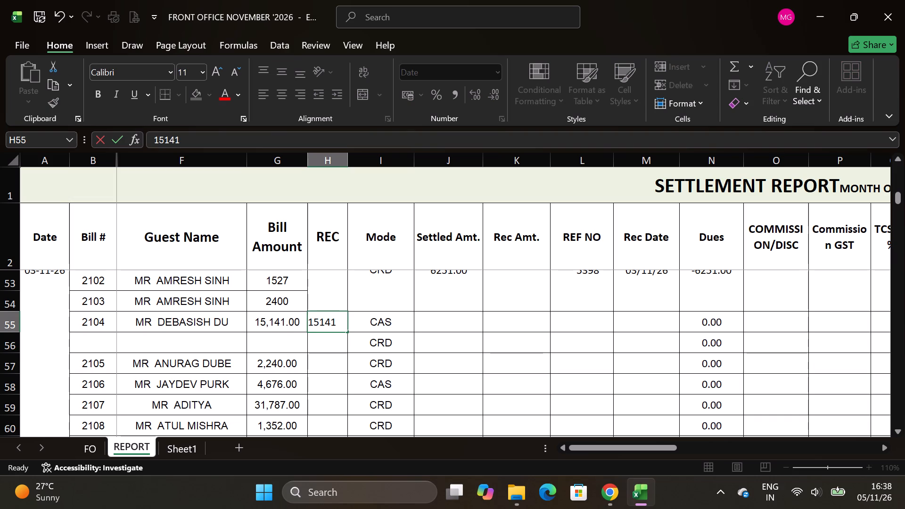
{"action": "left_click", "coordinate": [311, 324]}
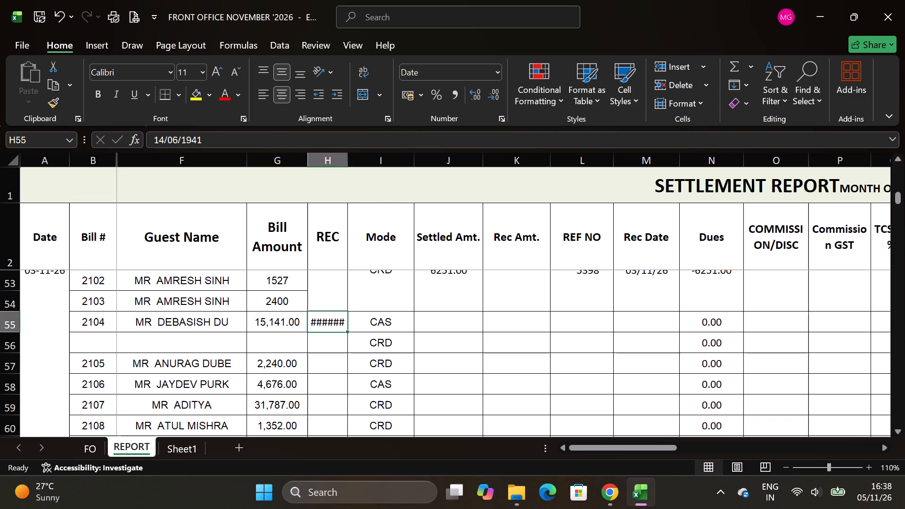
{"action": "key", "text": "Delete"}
Re-enter the Bill Amount of bill 2104 as the plain number 15141.
{"action": "left_click", "coordinate": [299, 324]}
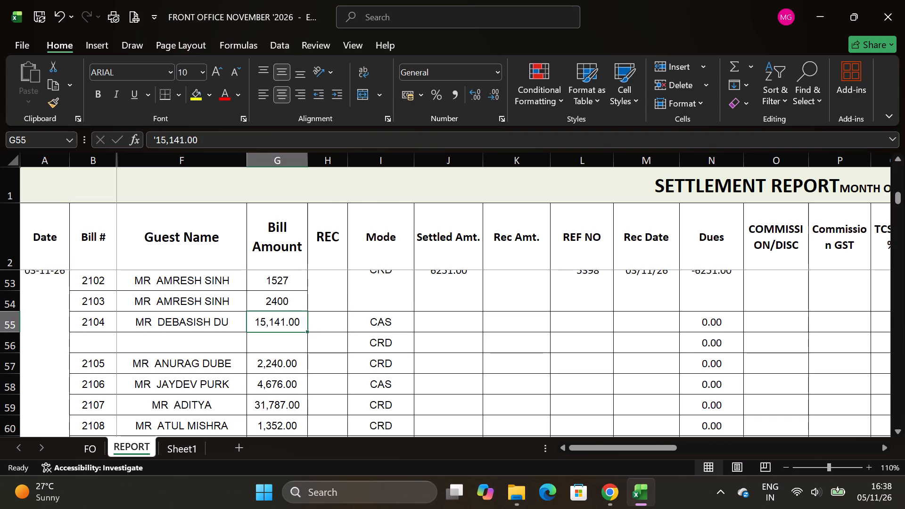
{"action": "type", "text": "15"}
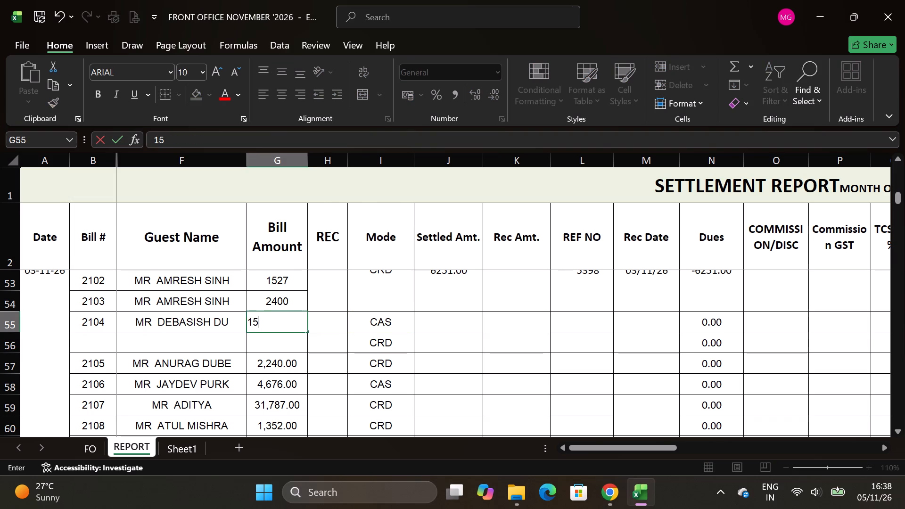
{"action": "type", "text": "141"}
{"action": "key", "text": "Right"}
{"action": "key", "text": "Right"}
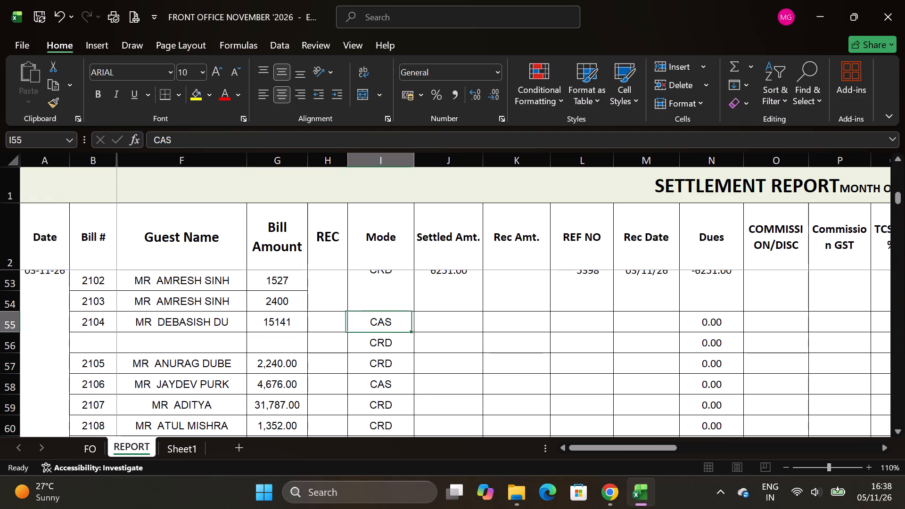
Enter the Settled Amt. of bill 2104 as 13141 in its CAS row and 2000 in the CRD row beneath.
{"action": "key", "text": "Right"}
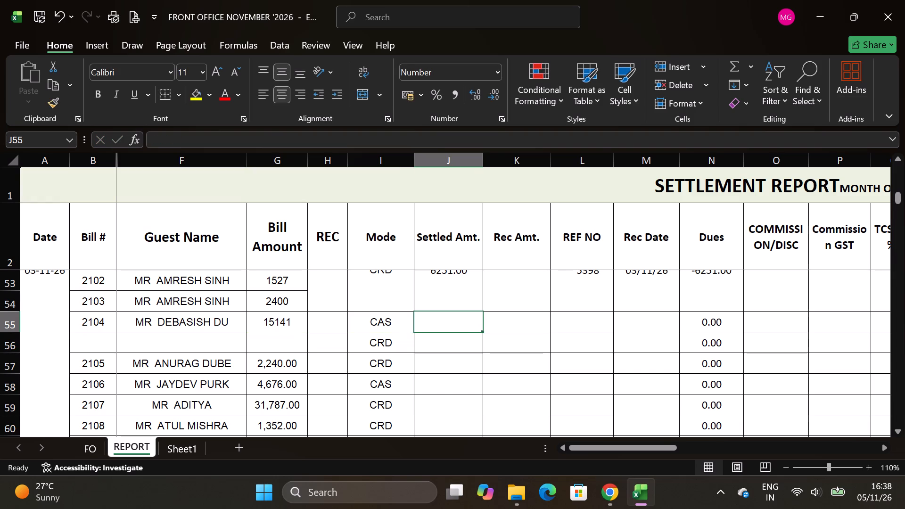
{"action": "type", "text": "13141"}
{"action": "key", "text": "Return"}
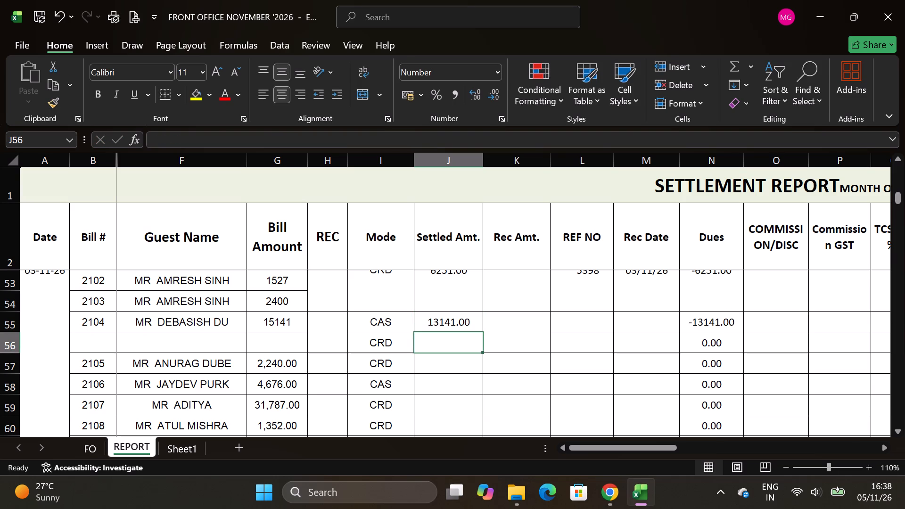
{"action": "type", "text": "2000"}
{"action": "key", "text": "Right"}
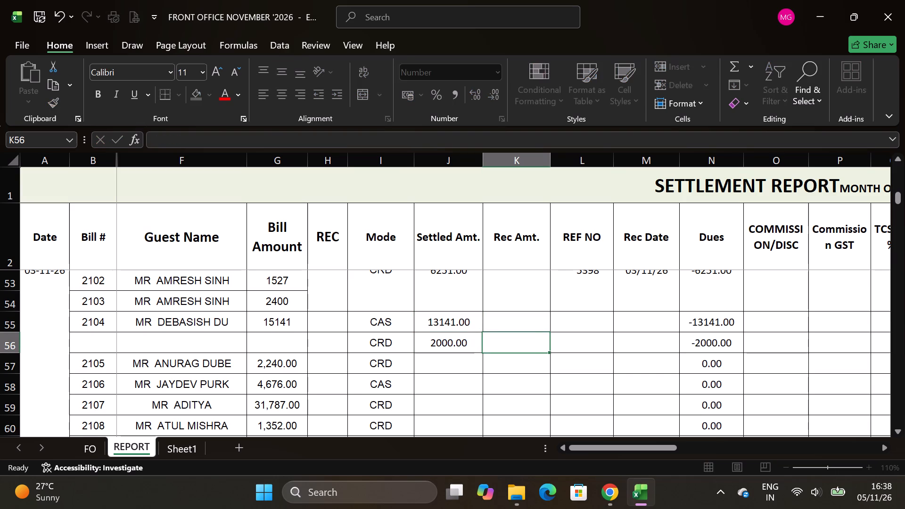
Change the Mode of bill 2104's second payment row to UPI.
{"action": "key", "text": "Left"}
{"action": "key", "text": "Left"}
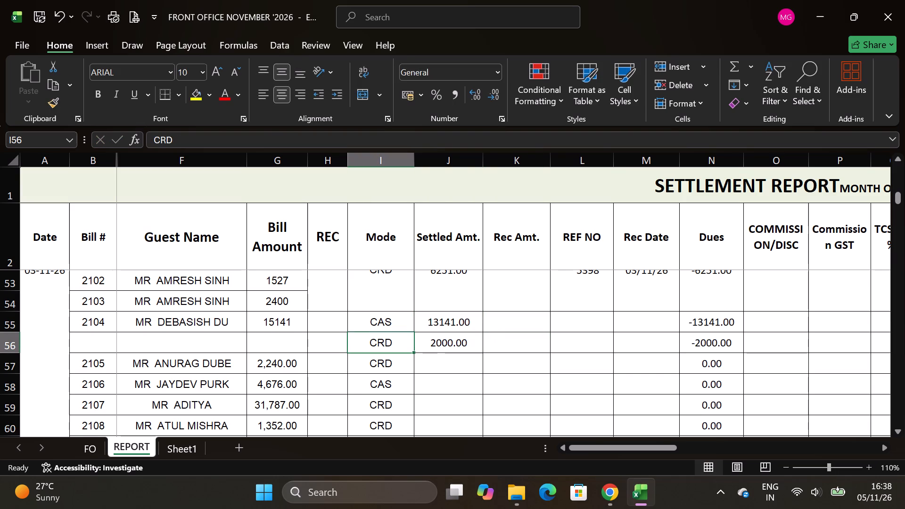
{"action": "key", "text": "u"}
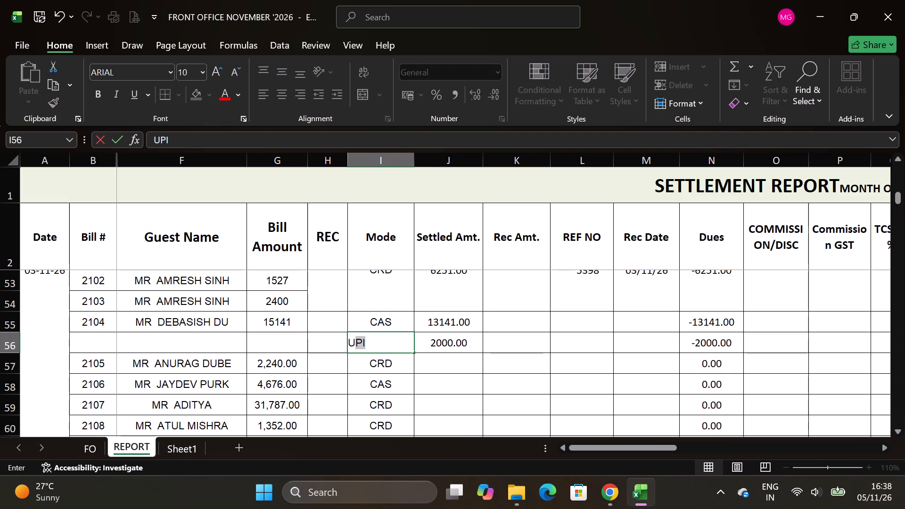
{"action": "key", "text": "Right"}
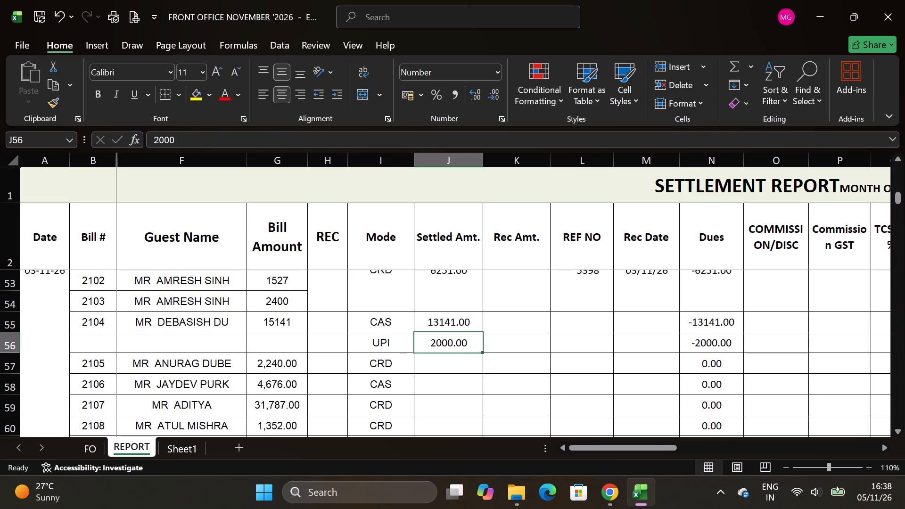
Set the Mode of bill 2104's second payment row to IMPS.
{"action": "left_click", "coordinate": [375, 340]}
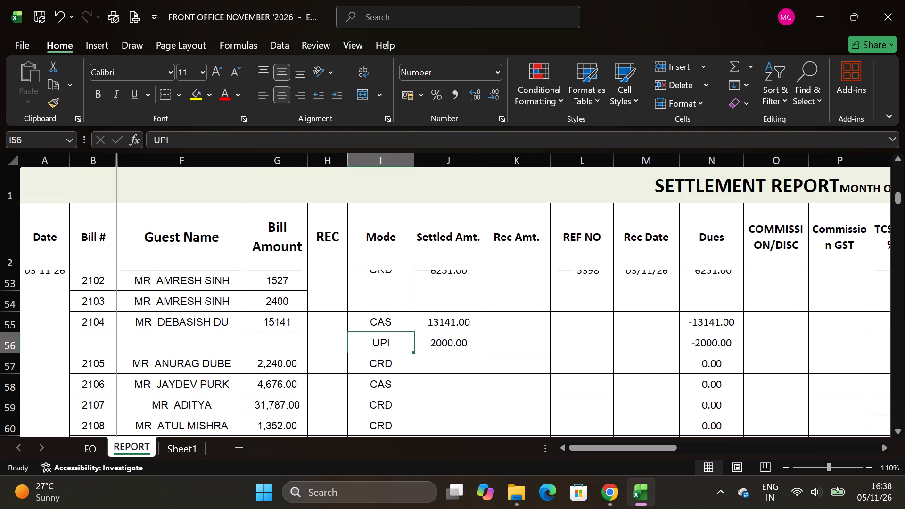
{"action": "type", "text": "IMPS"}
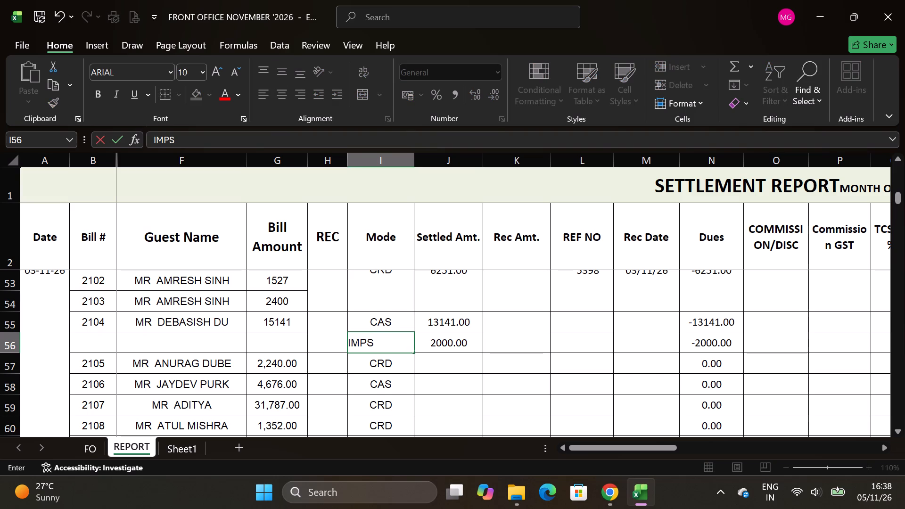
{"action": "key", "text": "Right"}
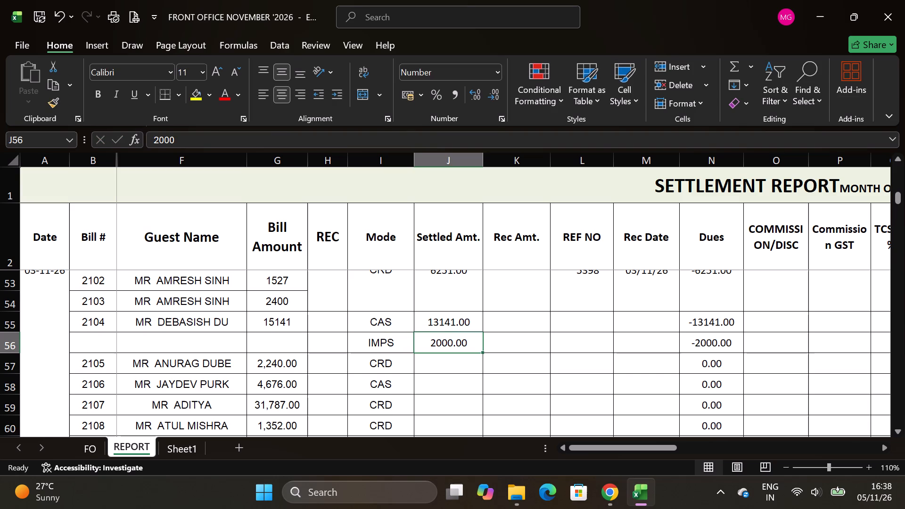
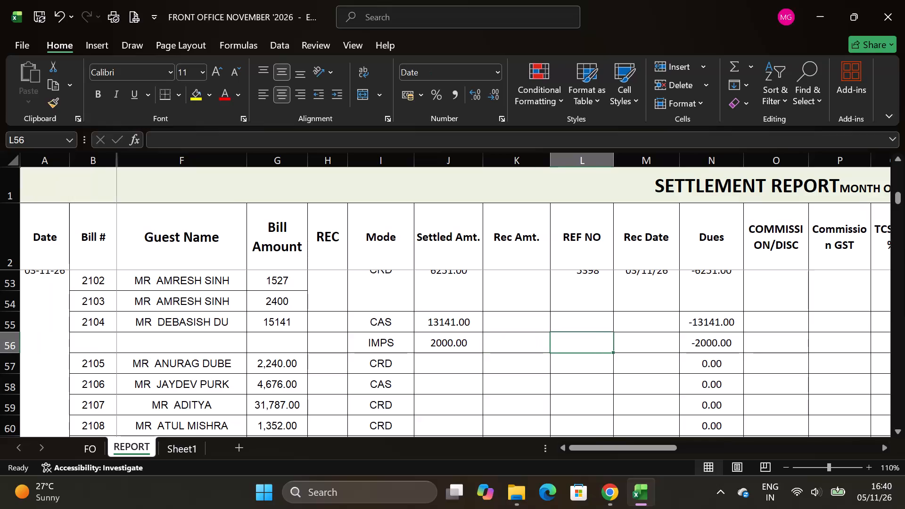
Enter REF NO **9733 and Rec Date 26/10/26 in the IMPS payment row of bill 2104.
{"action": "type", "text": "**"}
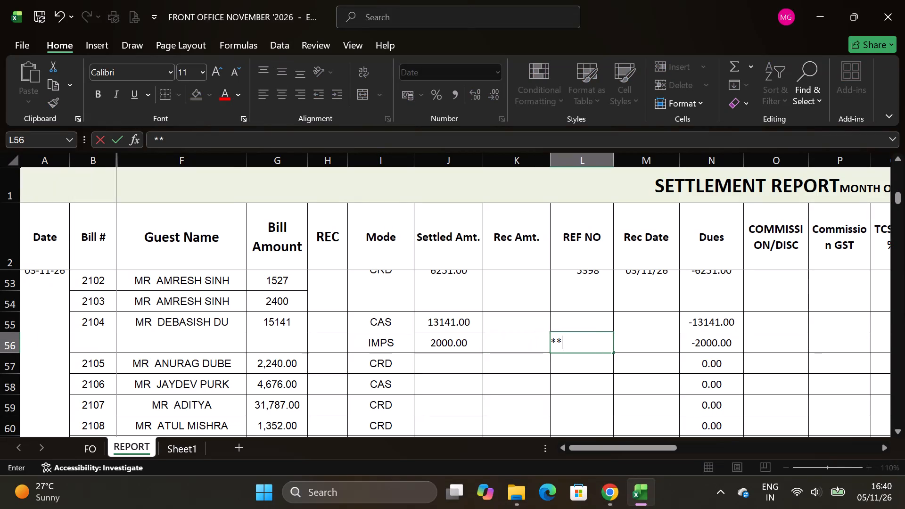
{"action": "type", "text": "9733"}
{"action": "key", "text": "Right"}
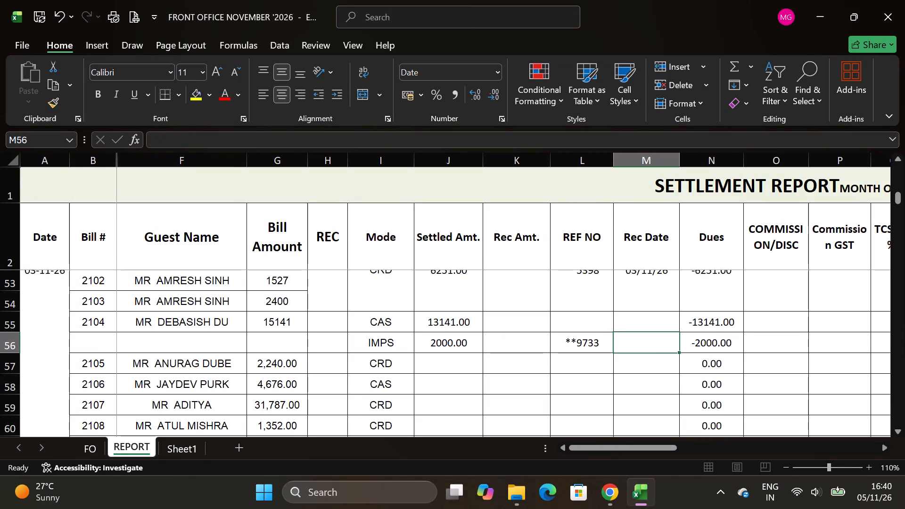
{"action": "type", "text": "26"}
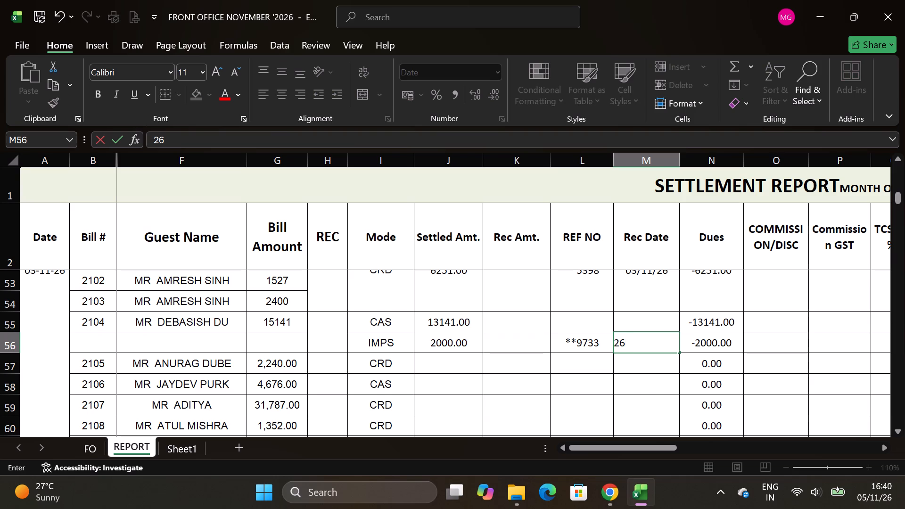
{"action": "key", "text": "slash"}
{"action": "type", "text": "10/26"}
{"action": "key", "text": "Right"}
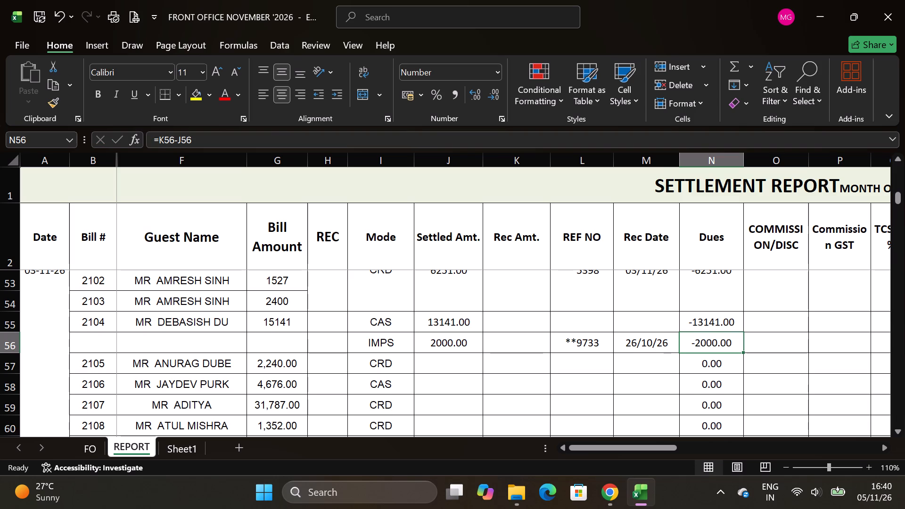
Complete the cut-off surname in the Guest Name of bill 2104 by adding the missing letters TTA.
{"action": "double_click", "coordinate": [231, 318]}
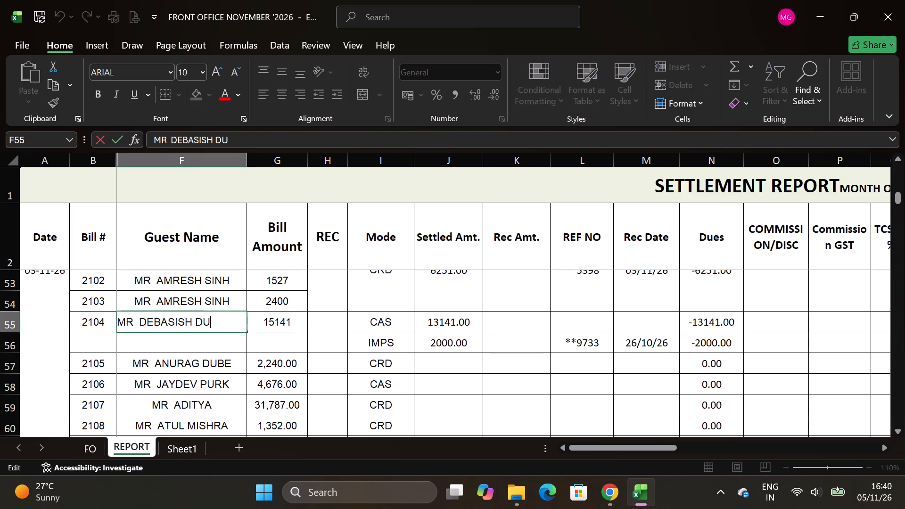
{"action": "type", "text": "TT"}
{"action": "key", "text": "a"}
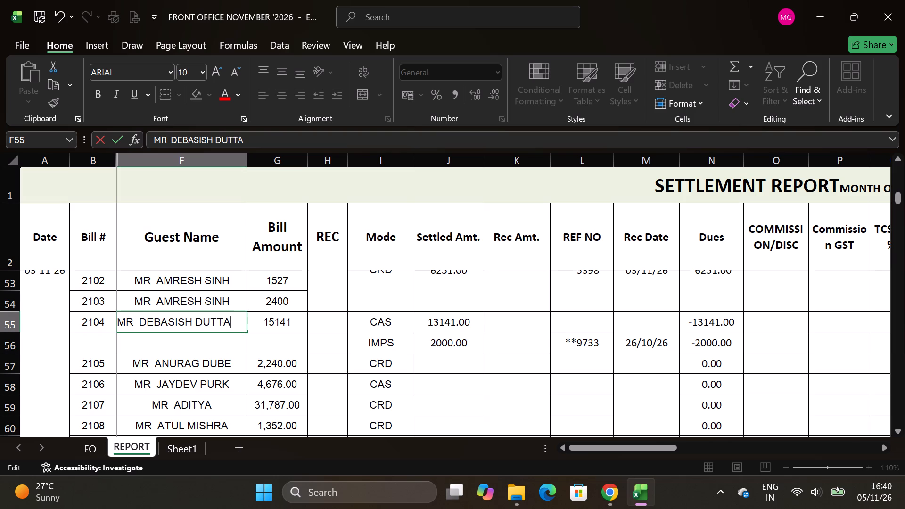
{"action": "left_click", "coordinate": [657, 339]}
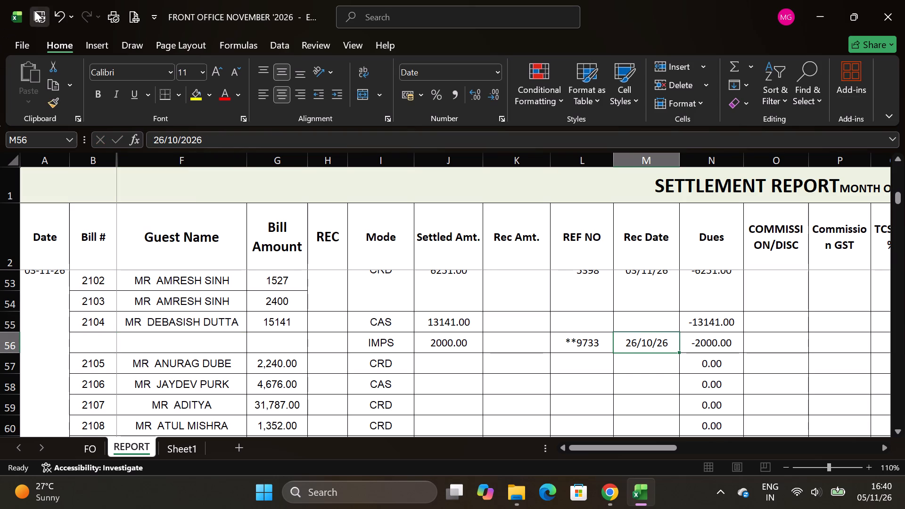
Save the workbook.
{"action": "left_click", "coordinate": [35, 10]}
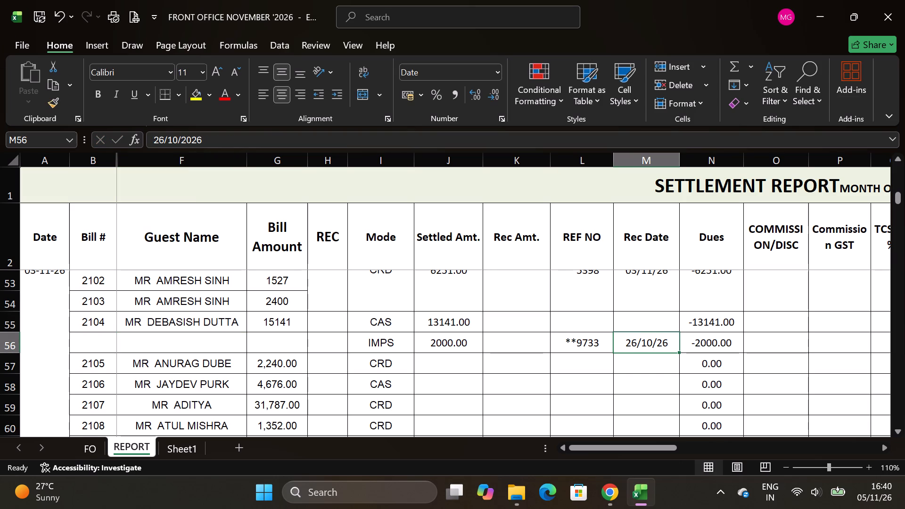
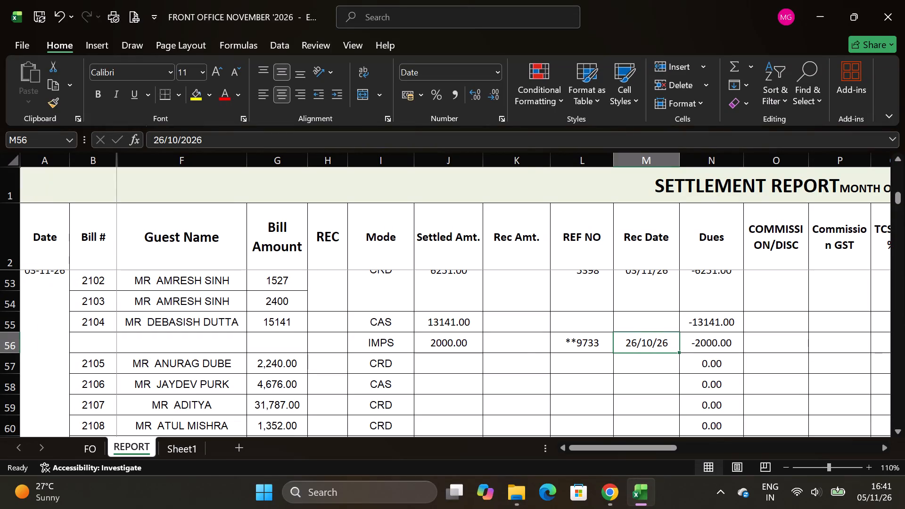
For bill 2105, enter the bill amount as 2240, Mode UPI and Settled Amt. 2240.
{"action": "left_click", "coordinate": [335, 369]}
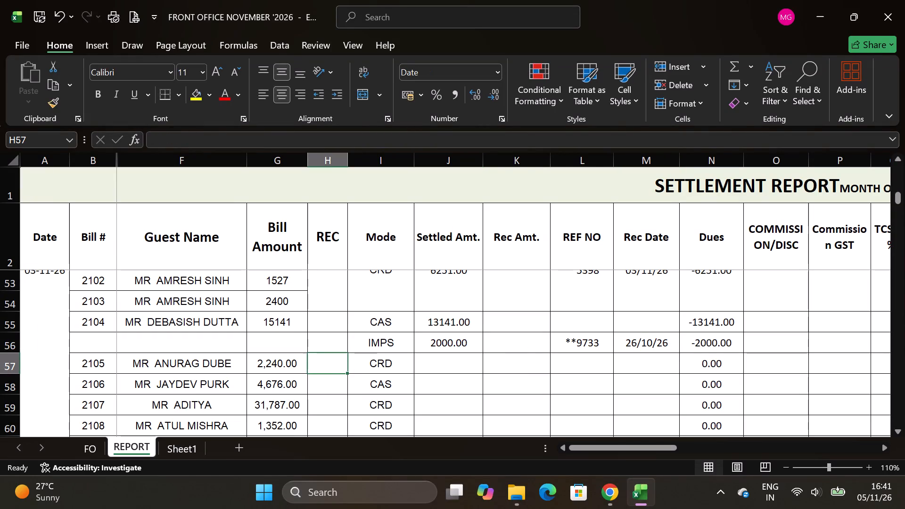
{"action": "left_click", "coordinate": [277, 362]}
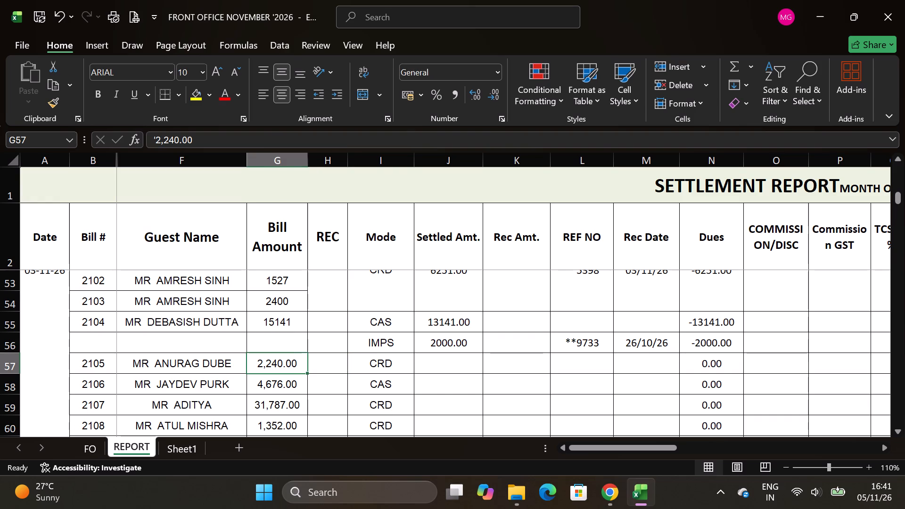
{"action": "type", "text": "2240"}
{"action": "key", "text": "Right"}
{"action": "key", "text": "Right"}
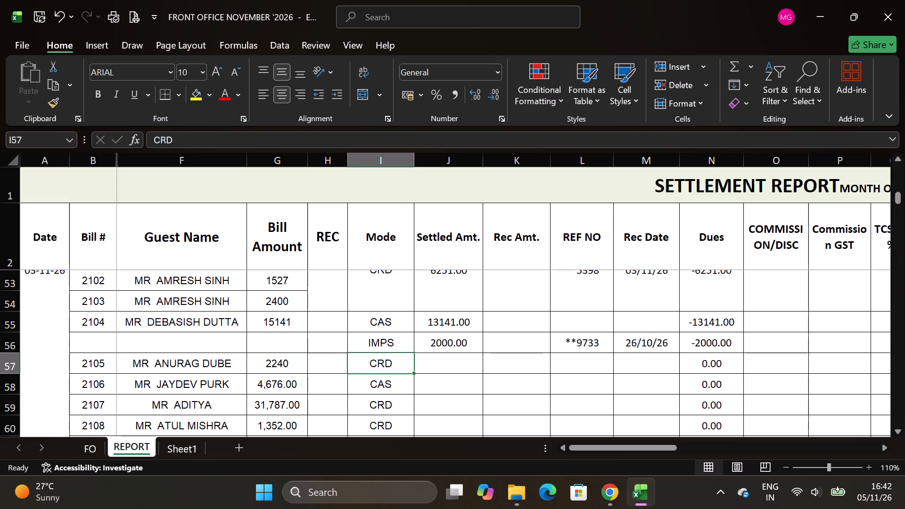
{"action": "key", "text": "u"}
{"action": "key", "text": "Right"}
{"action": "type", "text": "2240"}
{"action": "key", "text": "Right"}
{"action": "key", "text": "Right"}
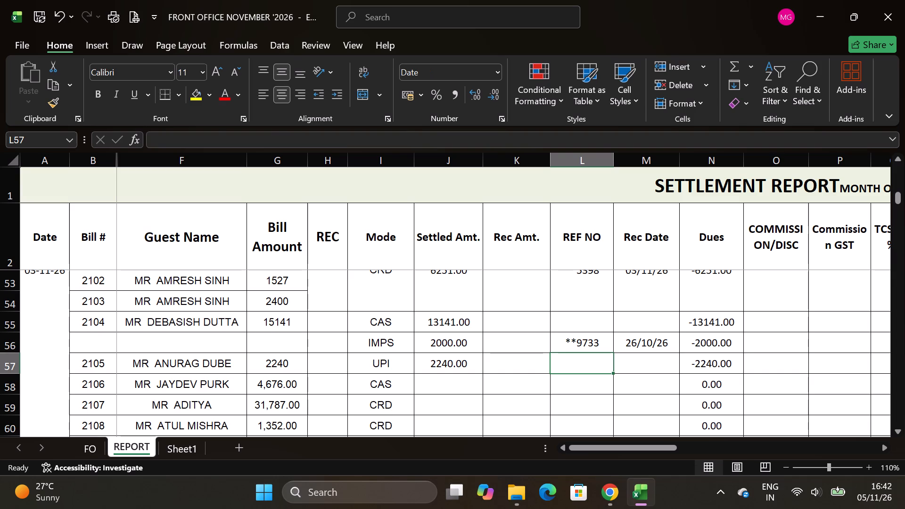
Enter REF NO **9740 and Rec Date 03/11/26 for bill 2105.
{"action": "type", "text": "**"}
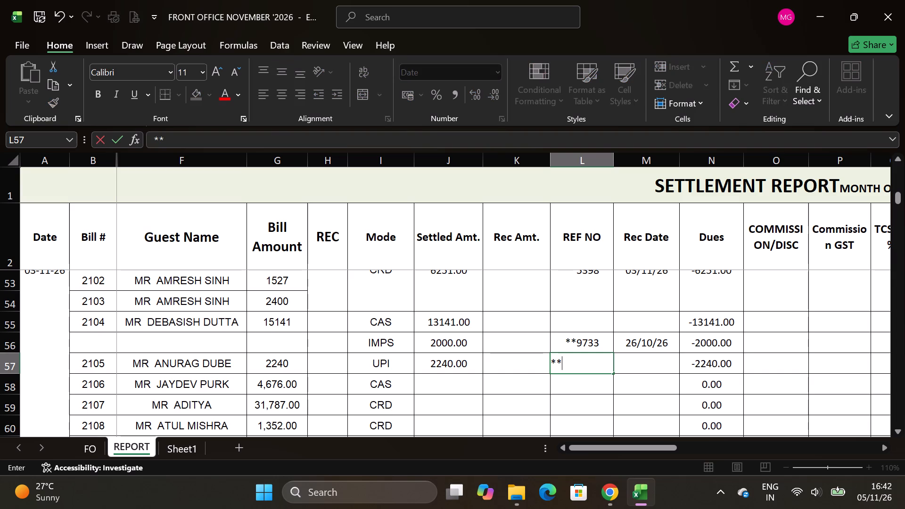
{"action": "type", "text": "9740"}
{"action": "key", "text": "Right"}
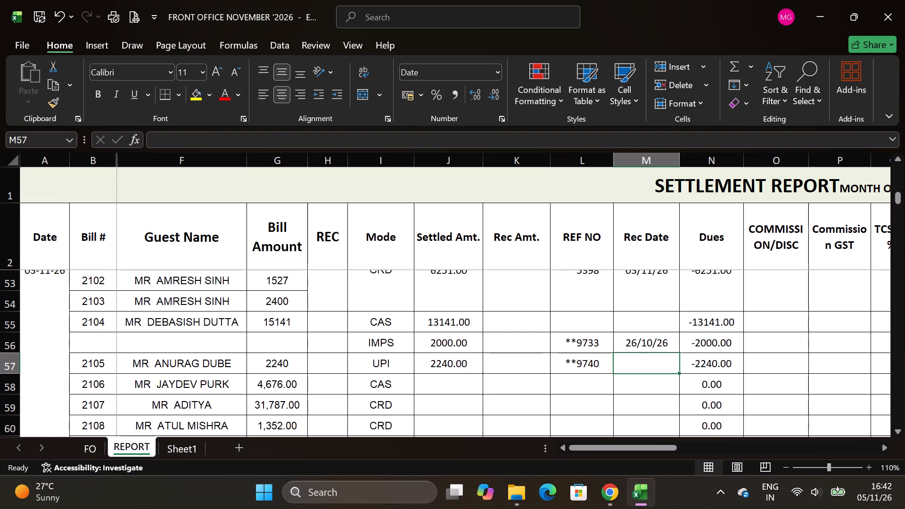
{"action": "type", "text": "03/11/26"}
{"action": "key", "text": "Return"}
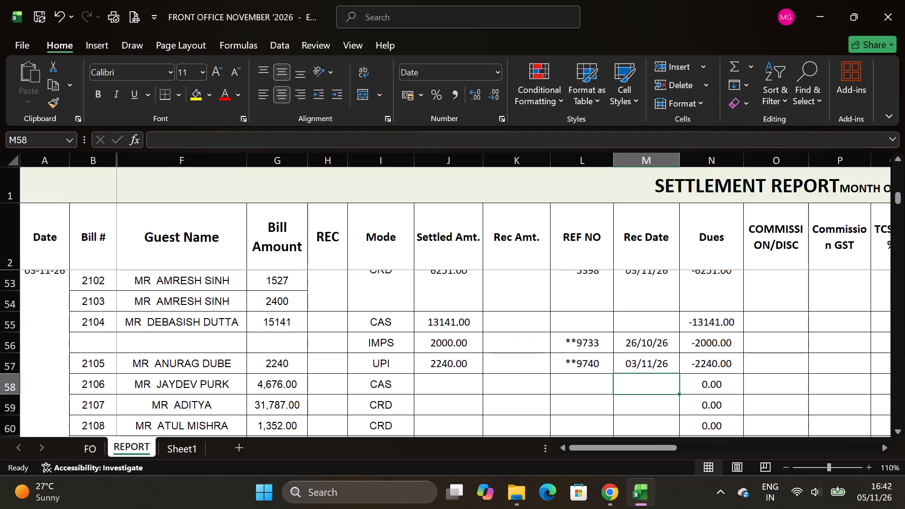
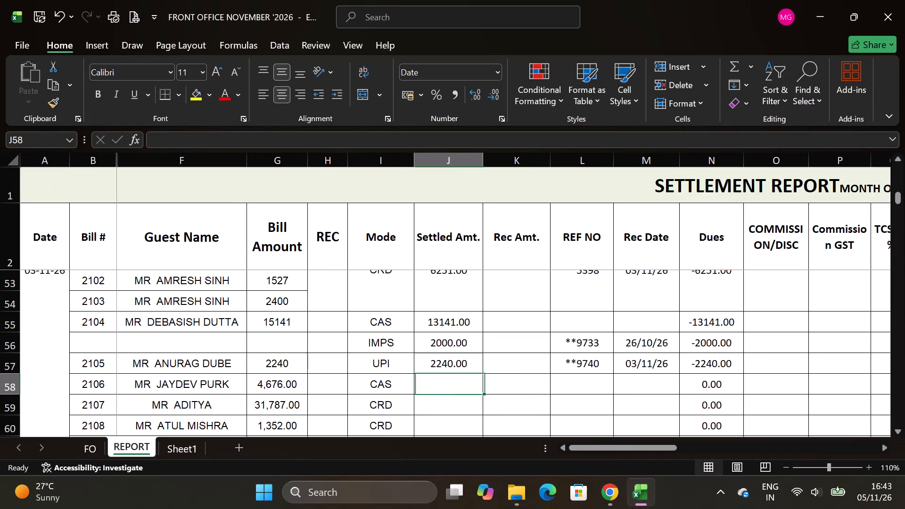
For bill 2106, enter the bill amount as 4676 and the Settled Amt. as 4676.
{"action": "left_click", "coordinate": [278, 390]}
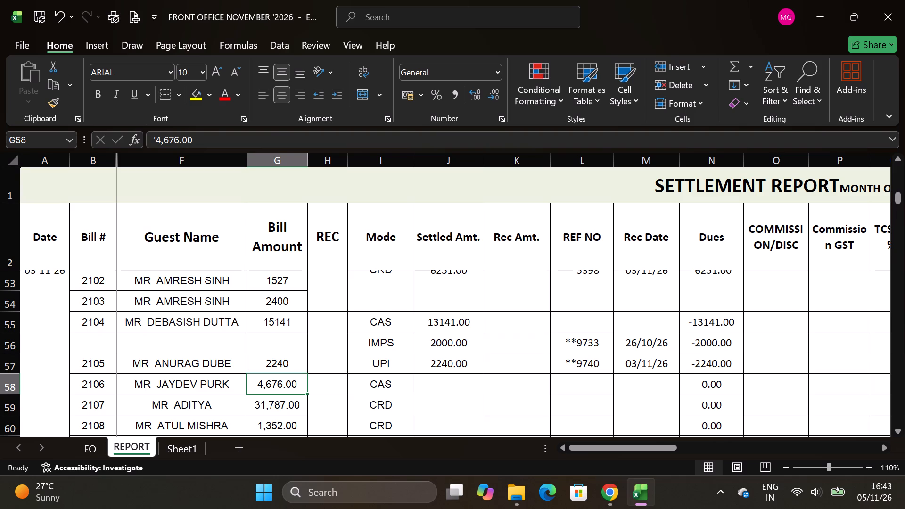
{"action": "type", "text": "46"}
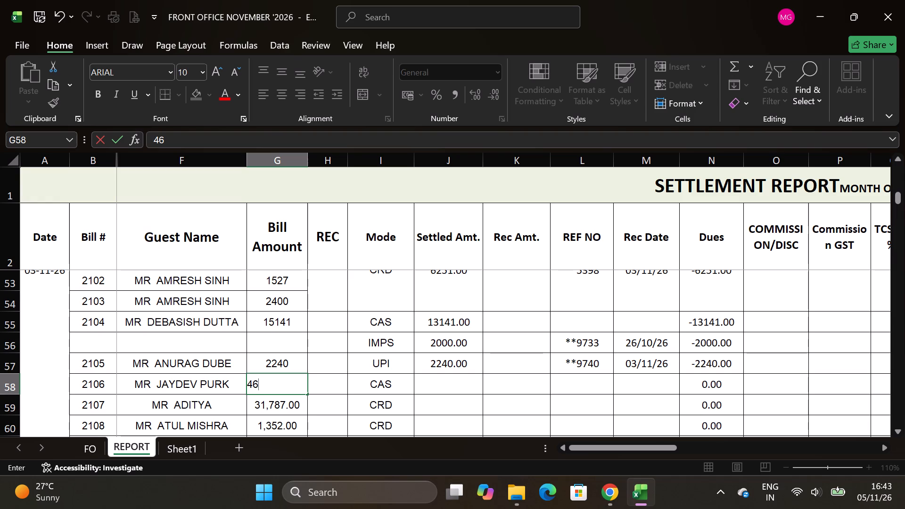
{"action": "type", "text": "76"}
{"action": "key", "text": "Right"}
{"action": "key", "text": "Right"}
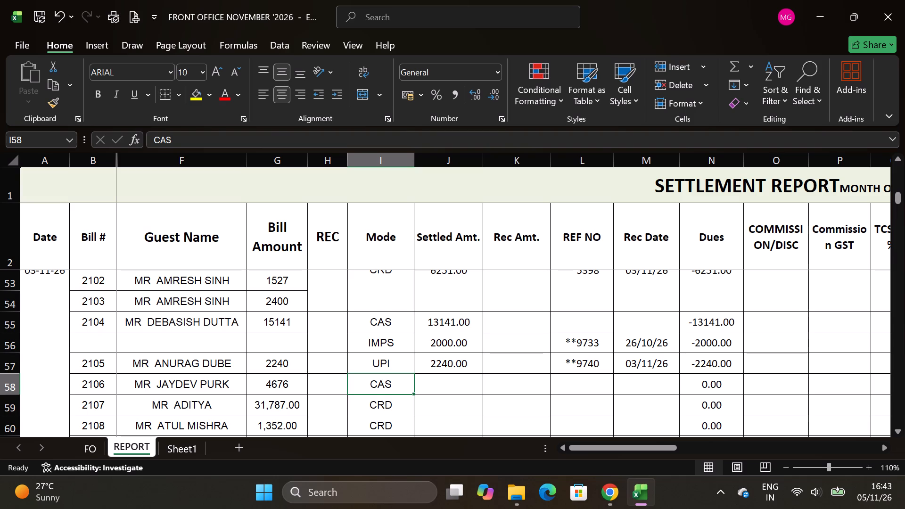
{"action": "key", "text": "Right"}
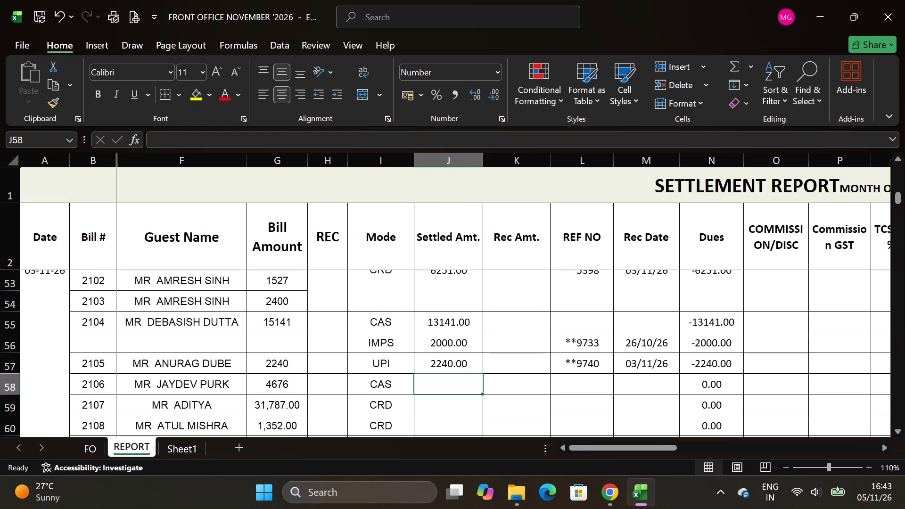
{"action": "key", "text": "7"}
{"action": "key", "text": "BackSpace"}
{"action": "key", "text": "4"}
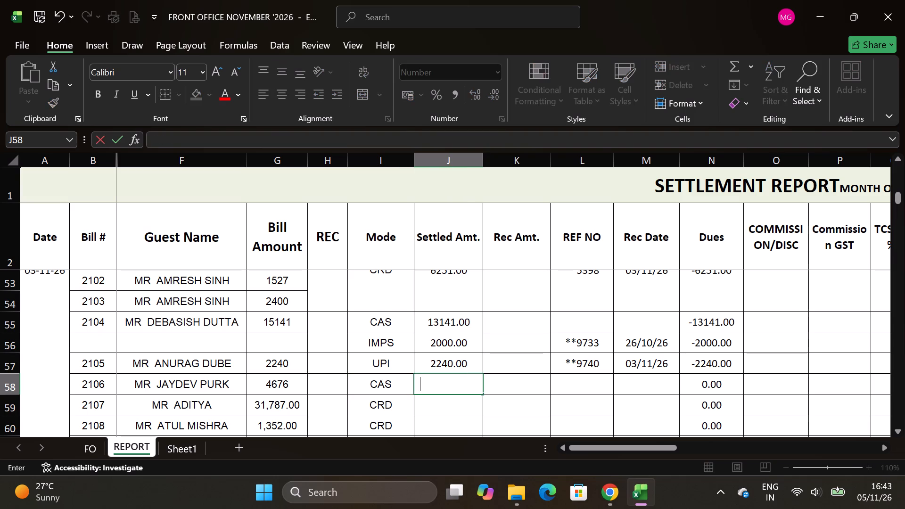
{"action": "type", "text": "676"}
{"action": "key", "text": "Return"}
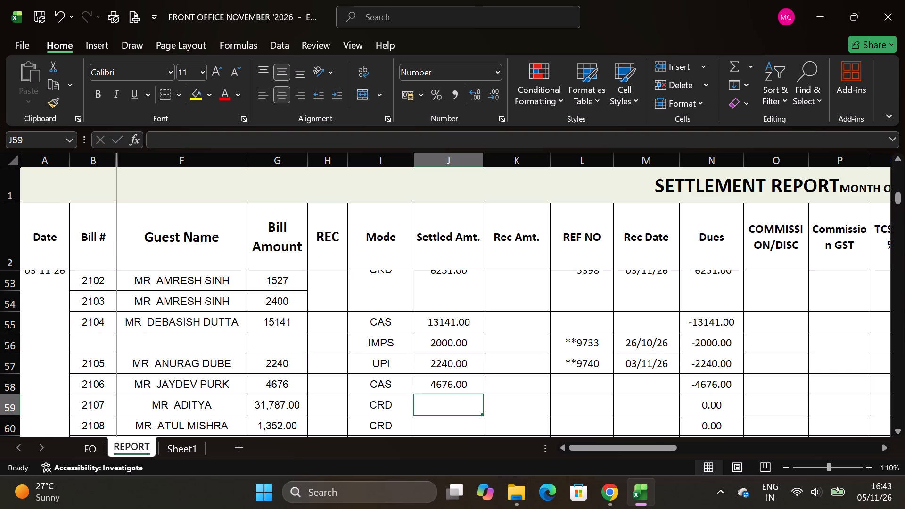
Select the Bill Amount cell of bill 2107.
{"action": "scroll", "coordinate": [321, 413], "scroll_direction": "down", "scroll_amount": 1}
{"action": "left_click", "coordinate": [282, 344]}
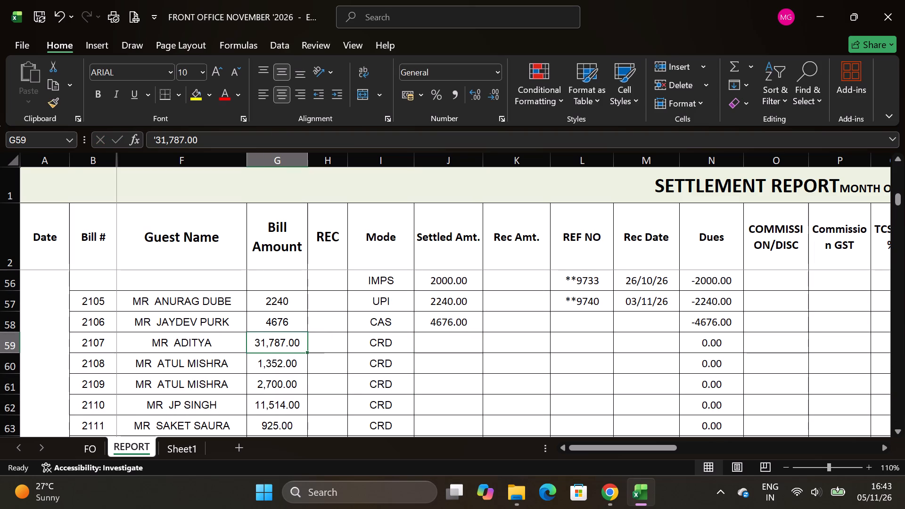
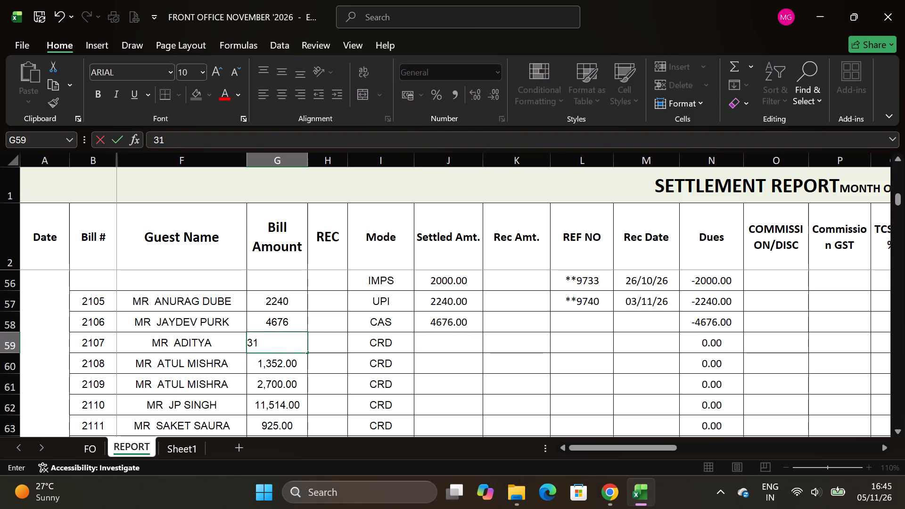
For bill 2107, complete the bill amount as 31787 and enter the Settled Amt. as 31787.
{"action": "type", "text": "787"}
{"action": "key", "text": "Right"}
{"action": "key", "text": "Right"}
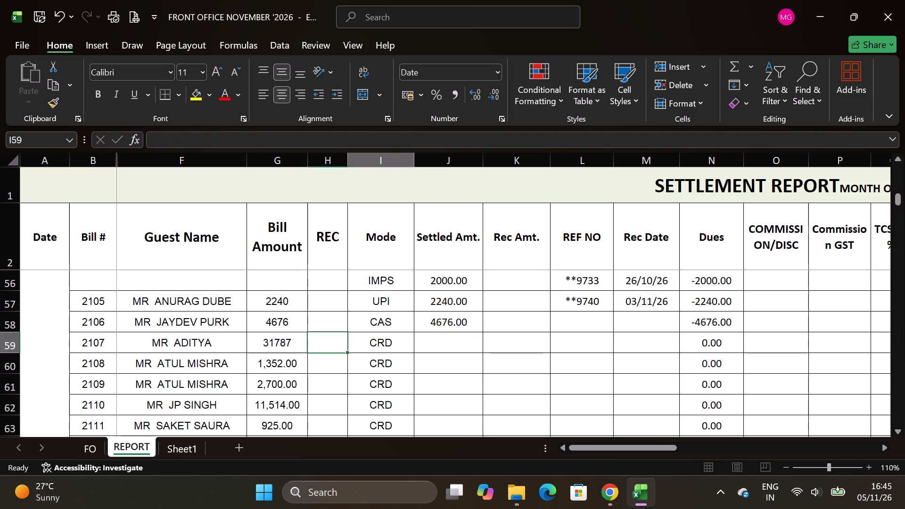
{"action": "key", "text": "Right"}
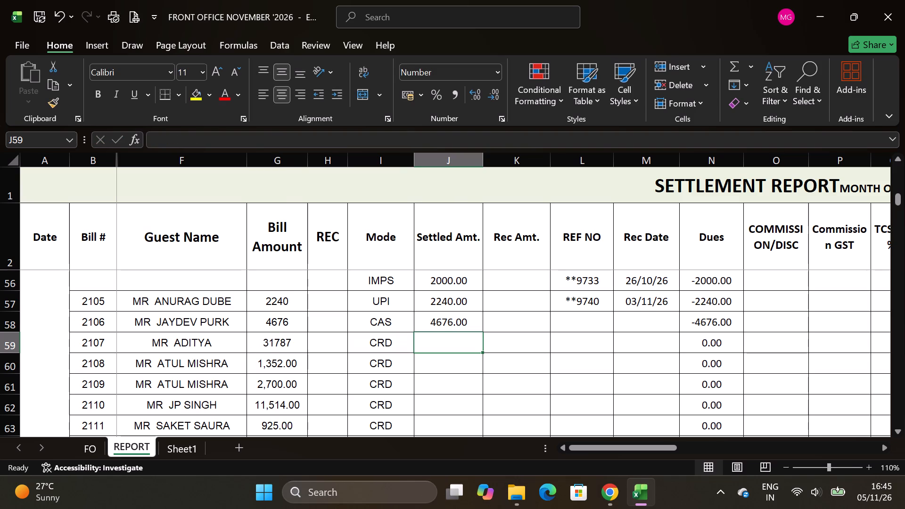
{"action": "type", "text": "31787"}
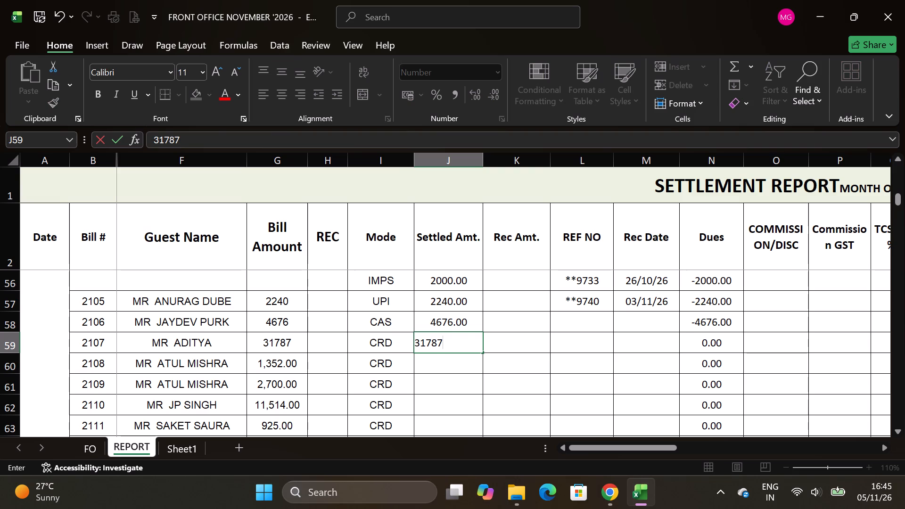
For bill 2107, enter the REF NO as **1962 and the Rec Date as 03/11/26.
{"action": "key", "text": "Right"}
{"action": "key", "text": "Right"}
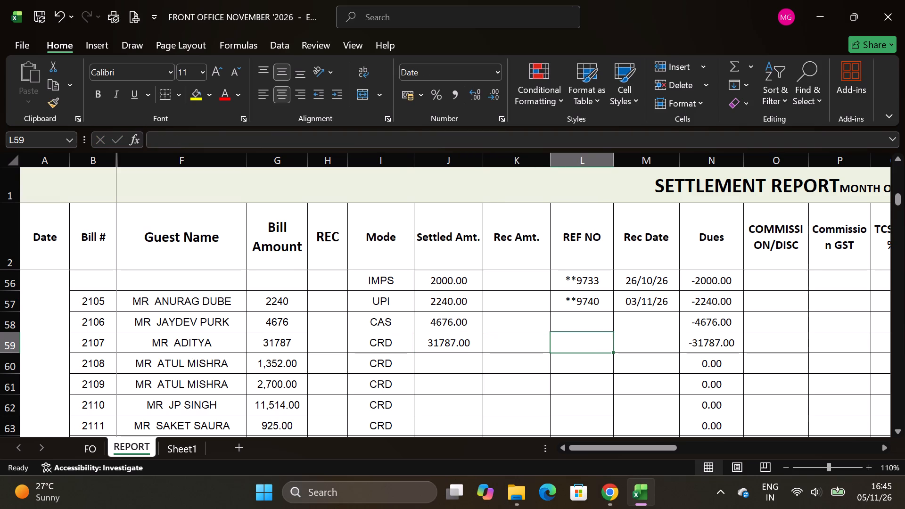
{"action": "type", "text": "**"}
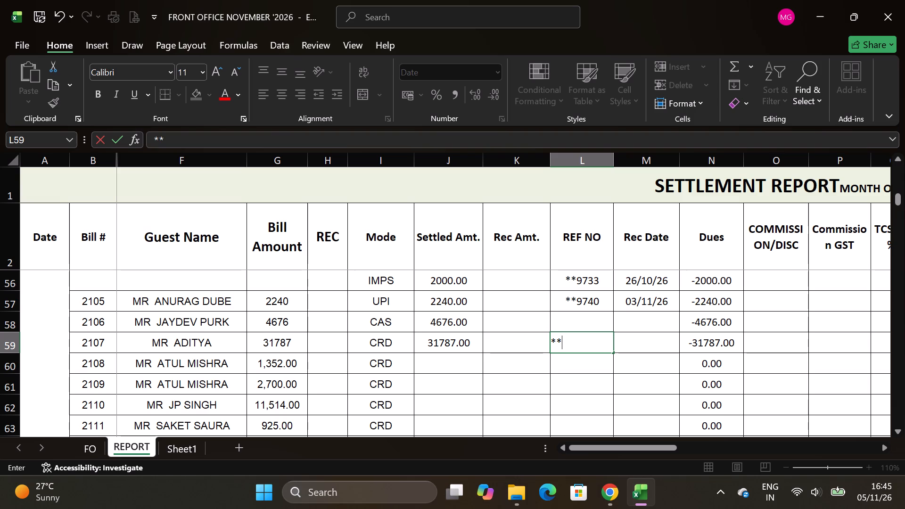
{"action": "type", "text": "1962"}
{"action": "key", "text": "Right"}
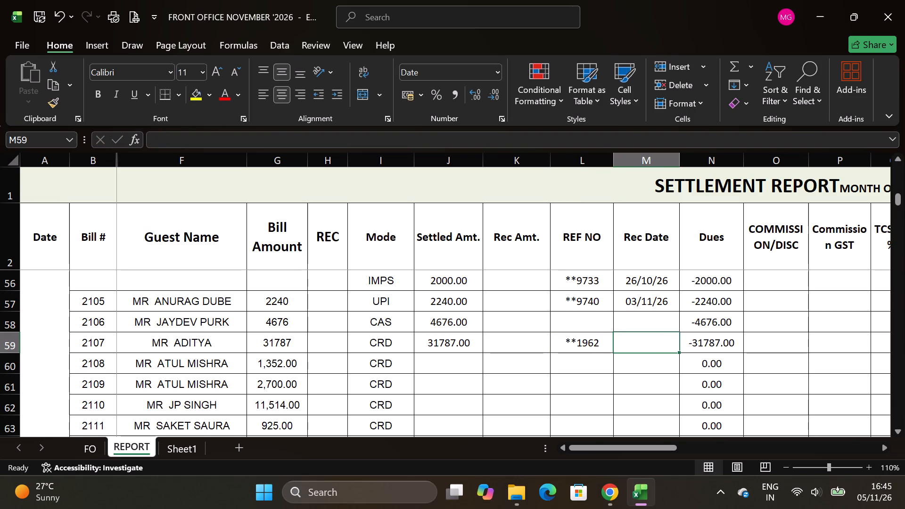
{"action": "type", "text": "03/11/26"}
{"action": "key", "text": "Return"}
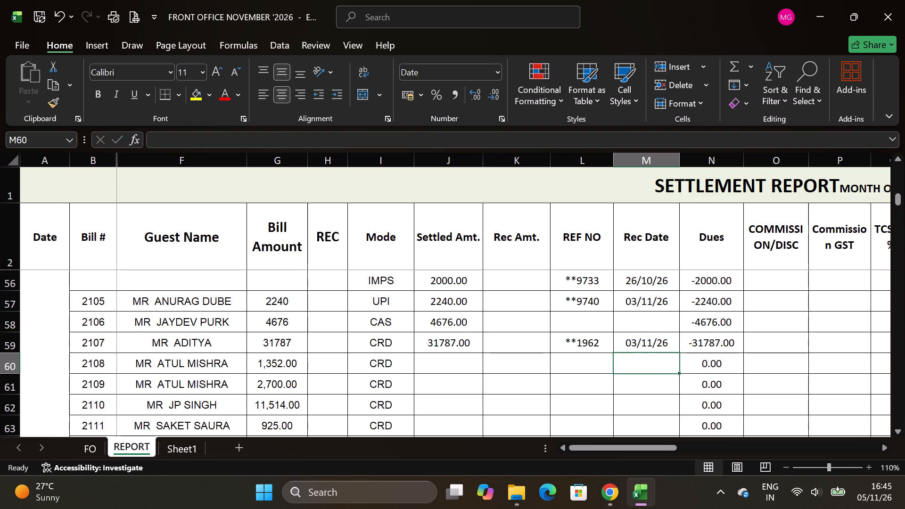
Save the workbook.
{"action": "left_click", "coordinate": [278, 370]}
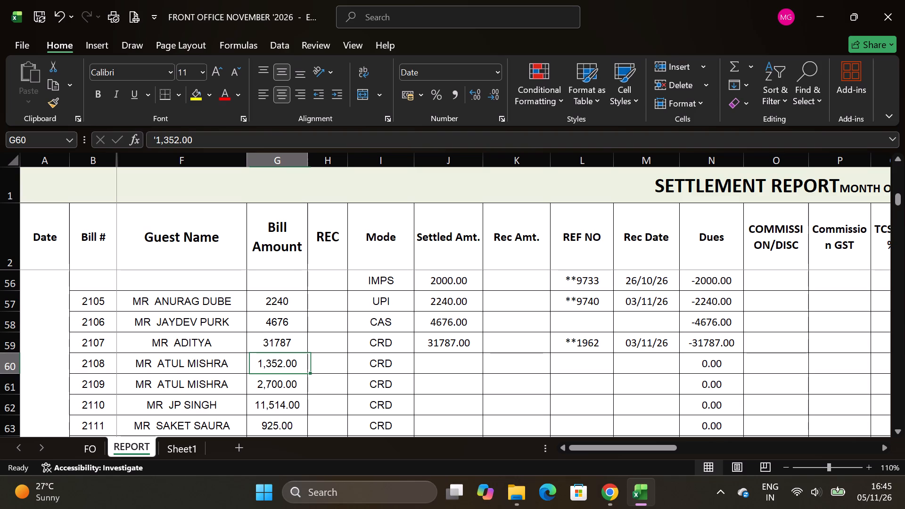
{"action": "key", "text": "ctrl+s"}
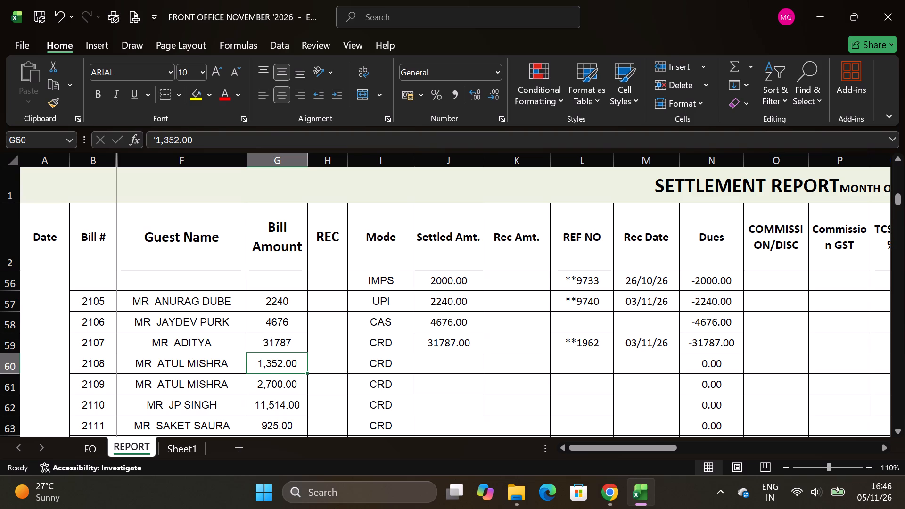
Select the Bill Amount cell of bill 2108.
{"action": "left_click", "coordinate": [432, 368]}
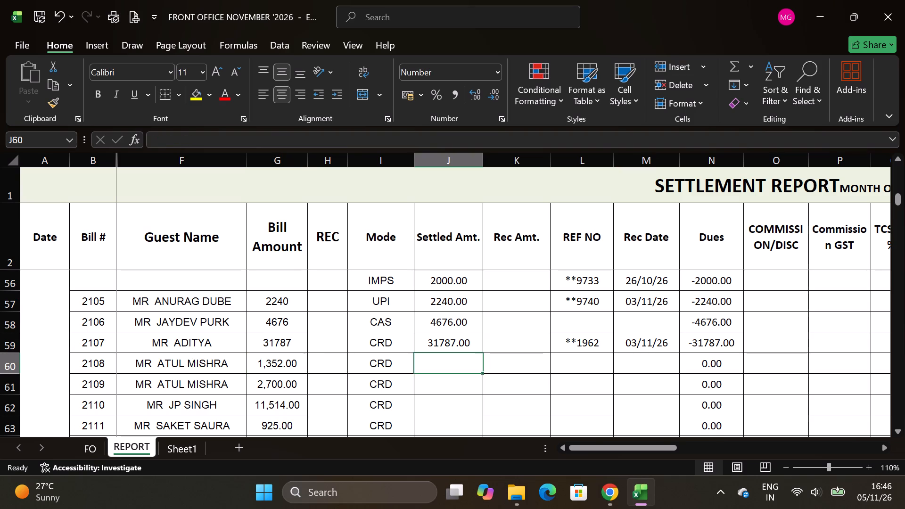
{"action": "left_click", "coordinate": [281, 371]}
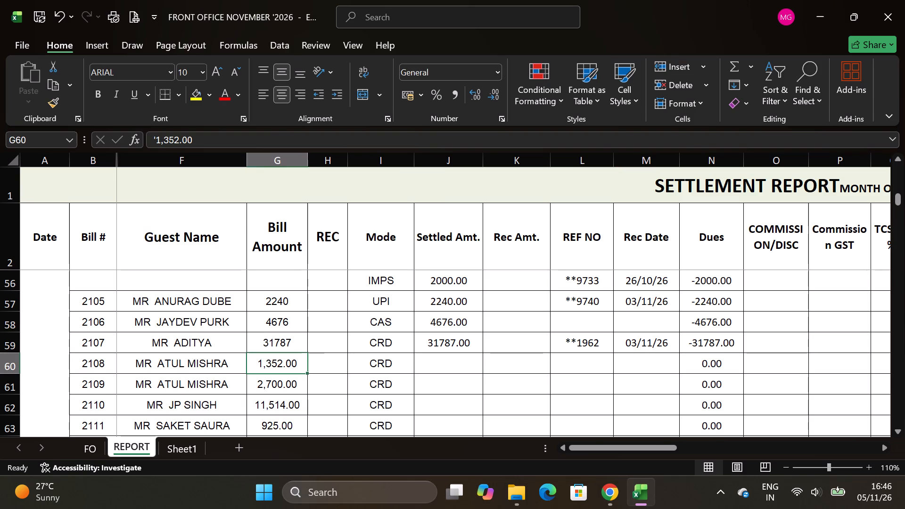
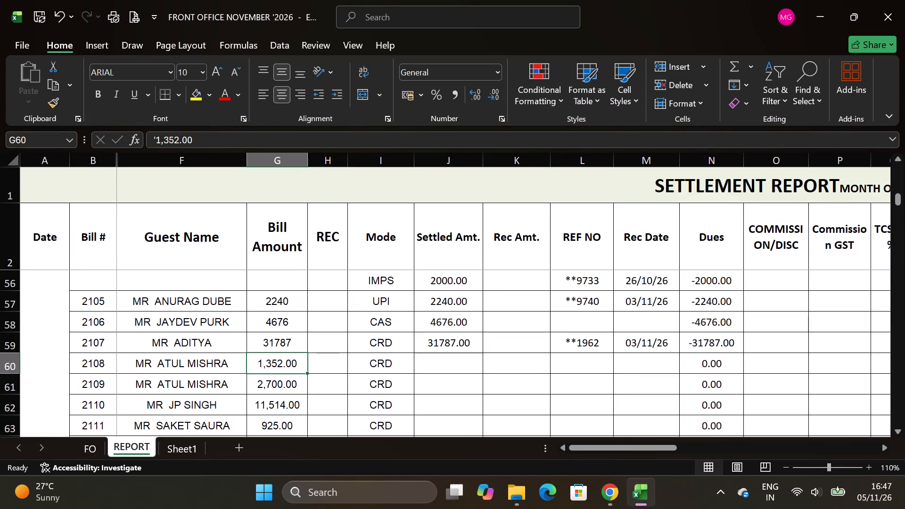
For bill 2108, re-enter the Bill Amount as 1352 and enter the Settled Amt. as 1352.
{"action": "left_click", "coordinate": [415, 364]}
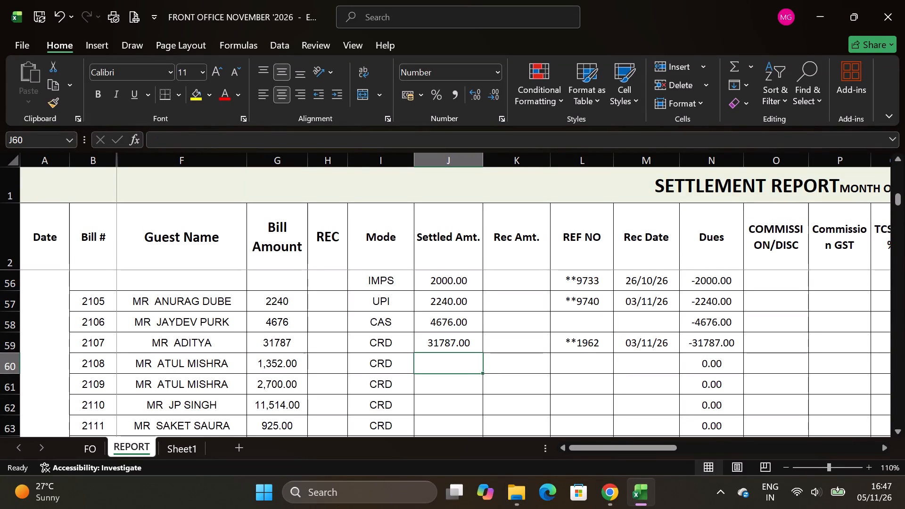
{"action": "left_click", "coordinate": [315, 368]}
{"action": "left_click", "coordinate": [293, 368]}
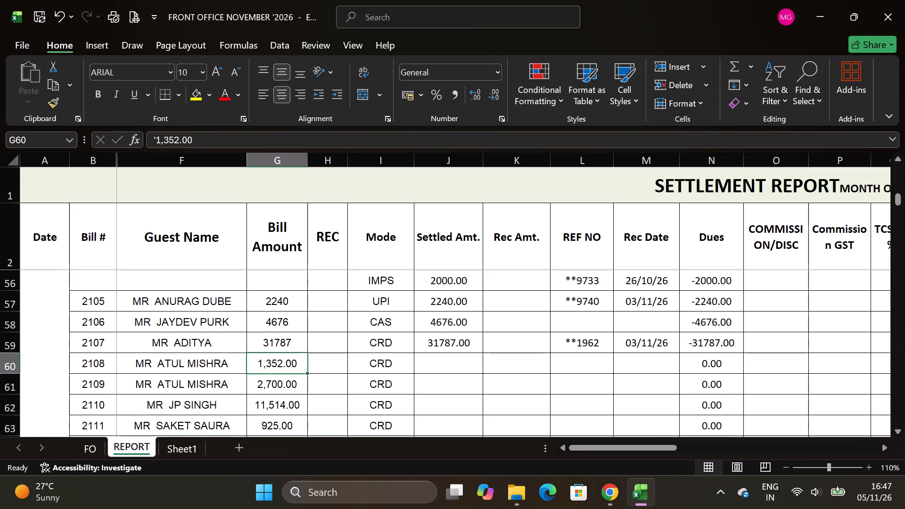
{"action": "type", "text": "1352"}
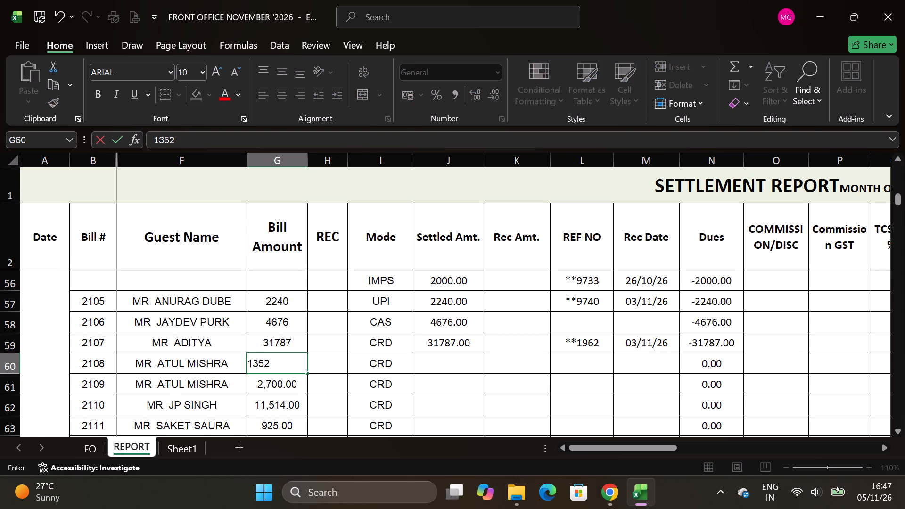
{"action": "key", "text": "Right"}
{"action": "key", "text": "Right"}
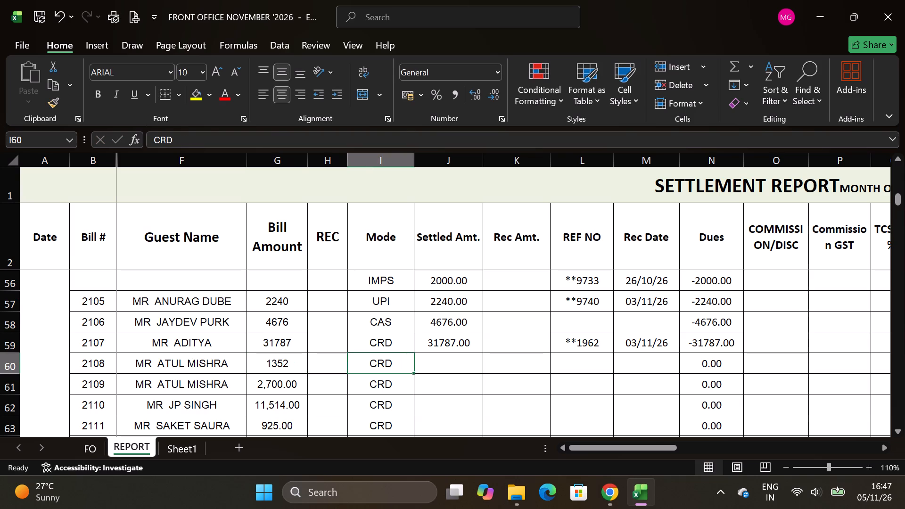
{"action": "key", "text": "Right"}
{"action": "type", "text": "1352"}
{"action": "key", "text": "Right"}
For bill 2108, enter the REF NO as **6415 and the Rec Date as 03/11/26.
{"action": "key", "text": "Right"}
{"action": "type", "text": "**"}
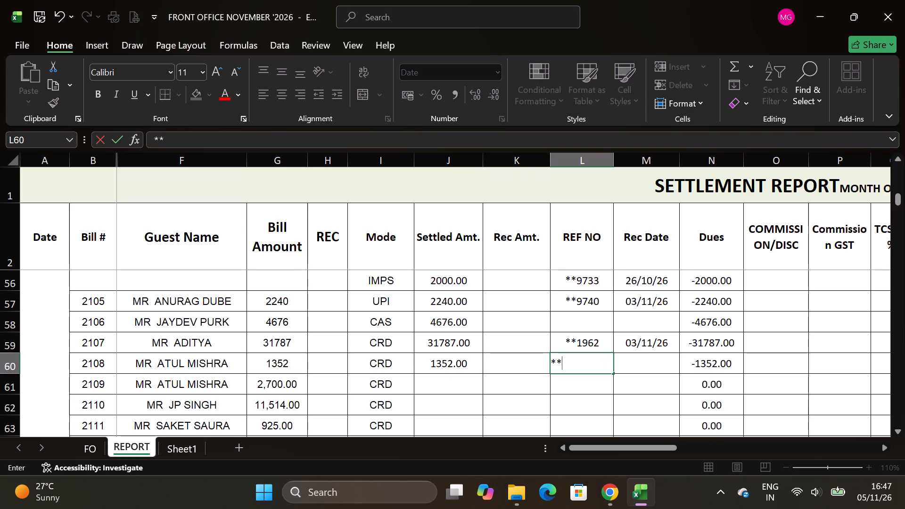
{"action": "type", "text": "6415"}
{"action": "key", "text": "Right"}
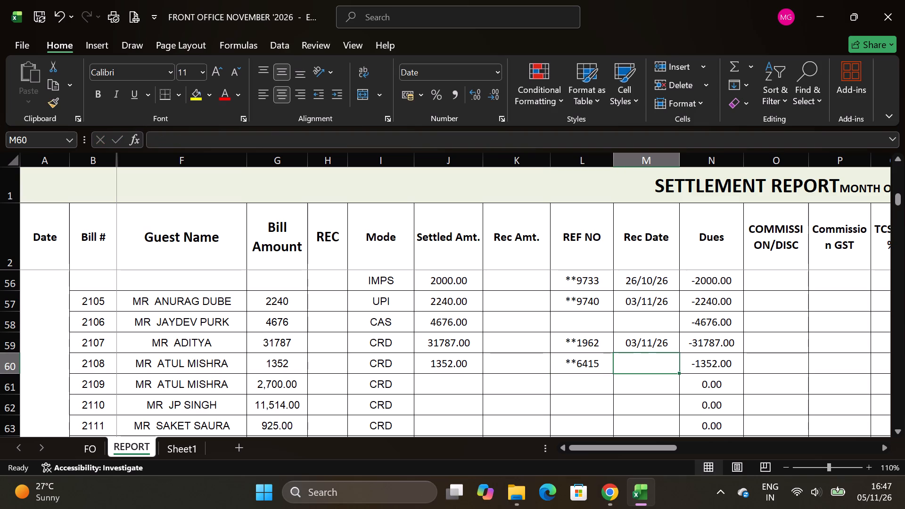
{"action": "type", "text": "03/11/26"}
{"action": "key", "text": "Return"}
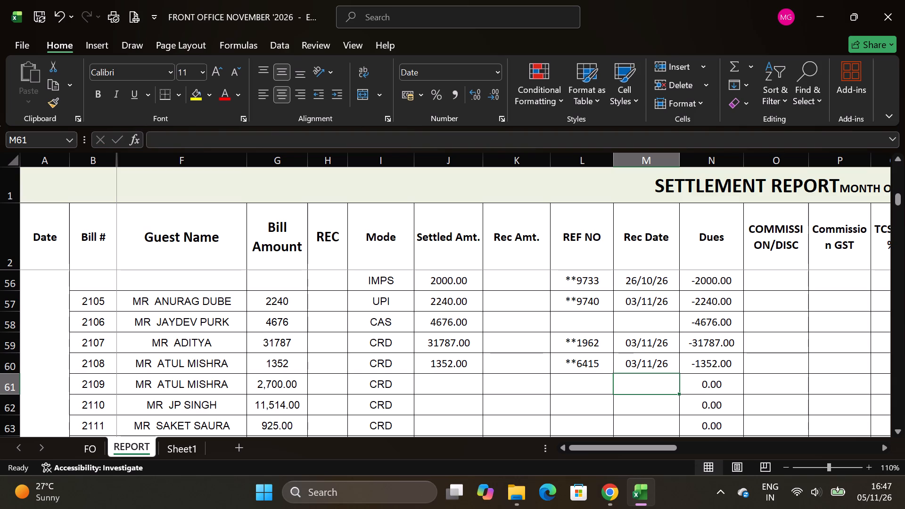
For bill 2109, re-enter the Bill Amount as 2700.
{"action": "left_click", "coordinate": [262, 384]}
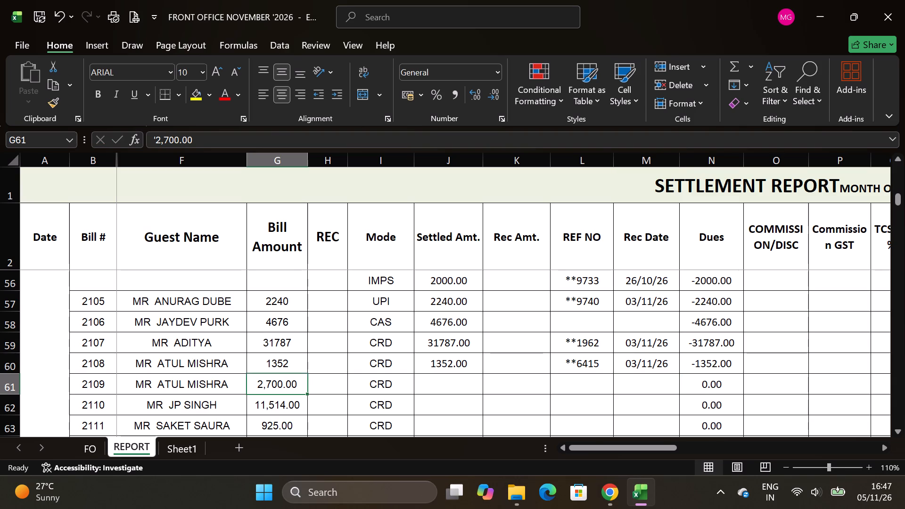
{"action": "type", "text": "2700"}
{"action": "key", "text": "Right"}
{"action": "key", "text": "Right"}
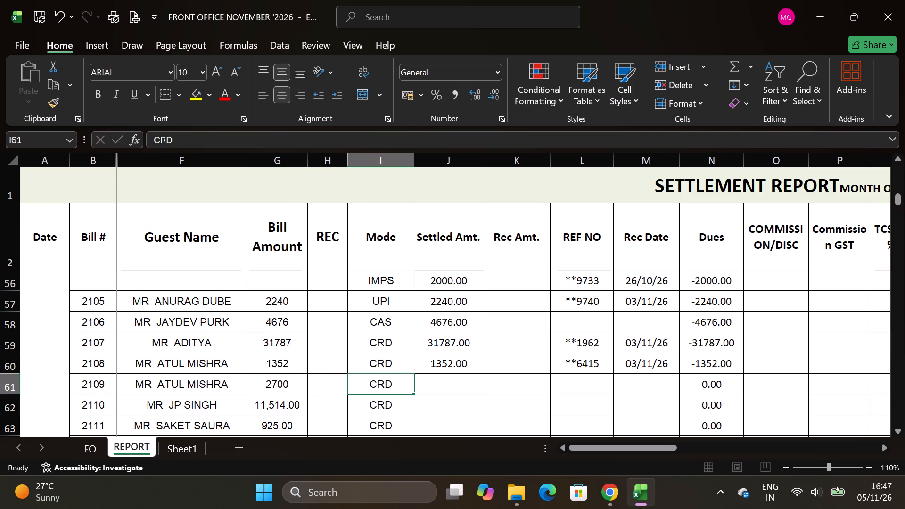
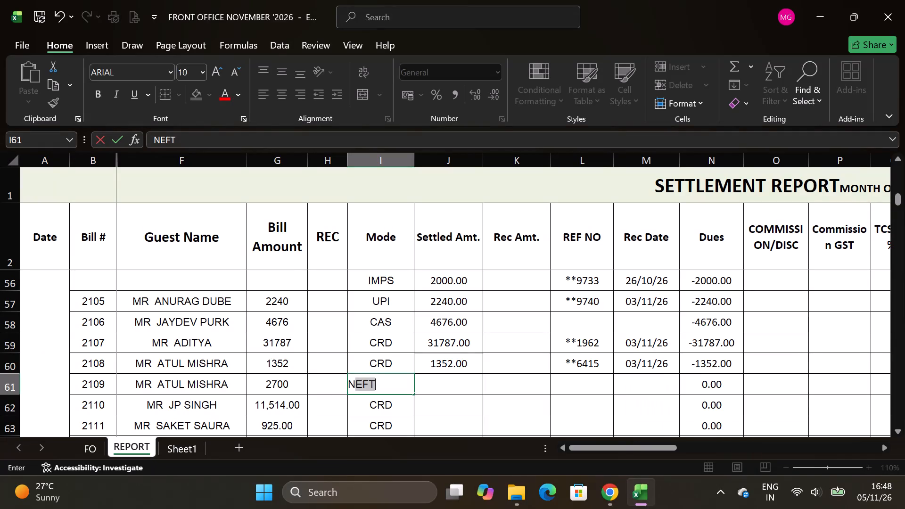
For bill 2109, set the Mode to NEFT and enter the Settled Amt. as 2700.
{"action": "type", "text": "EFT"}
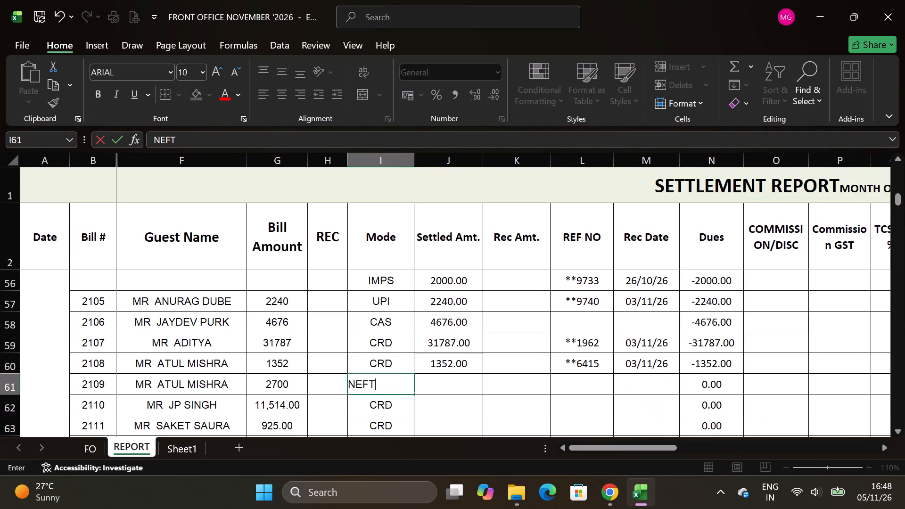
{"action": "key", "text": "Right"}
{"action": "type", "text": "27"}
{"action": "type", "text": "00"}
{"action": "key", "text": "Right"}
For bill 2109, enter the Rec Date as 02/11/26 and the REF NO as **3641.
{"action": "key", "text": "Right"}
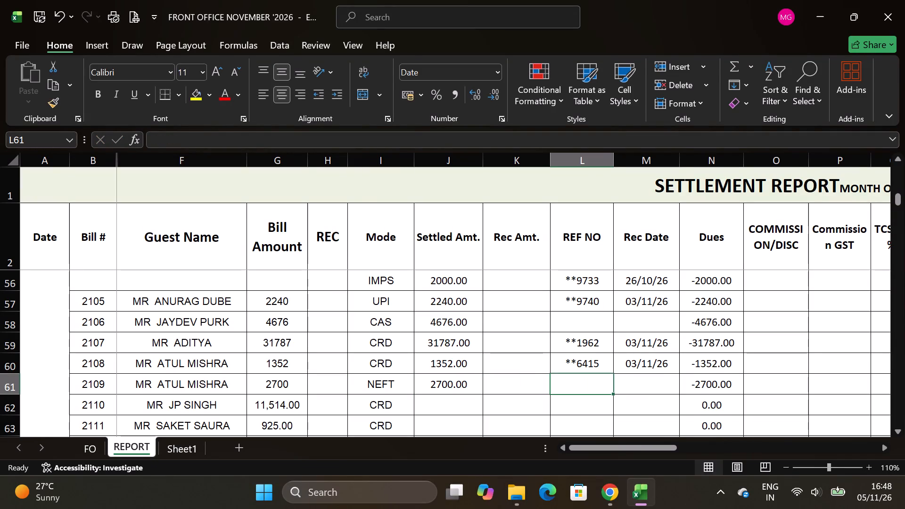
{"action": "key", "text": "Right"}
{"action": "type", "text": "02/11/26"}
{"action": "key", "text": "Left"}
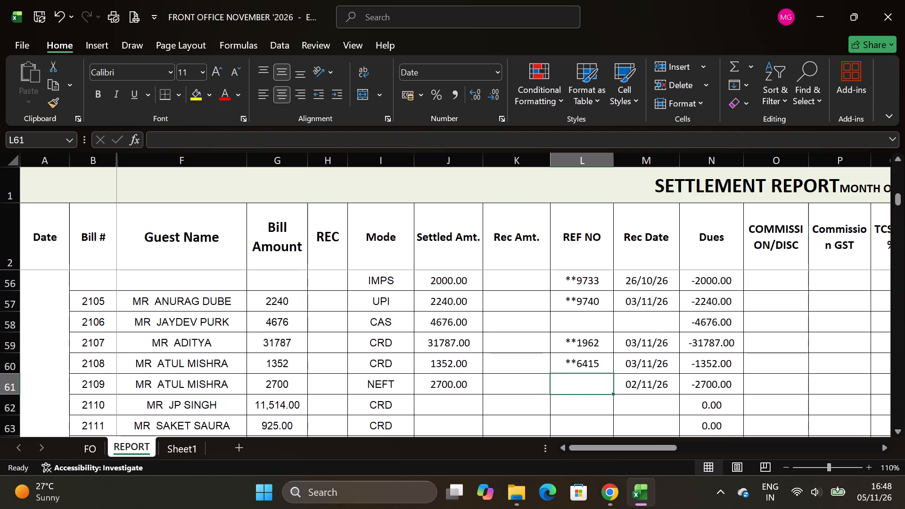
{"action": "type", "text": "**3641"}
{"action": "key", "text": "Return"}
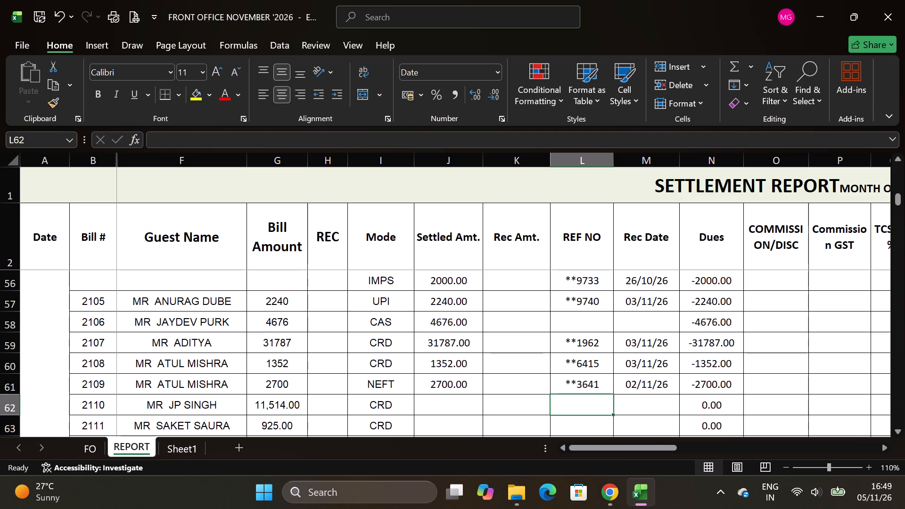
For bill 2110, re-enter the Bill Amount as 11514.
{"action": "scroll", "coordinate": [305, 378], "scroll_direction": "down", "scroll_amount": 1}
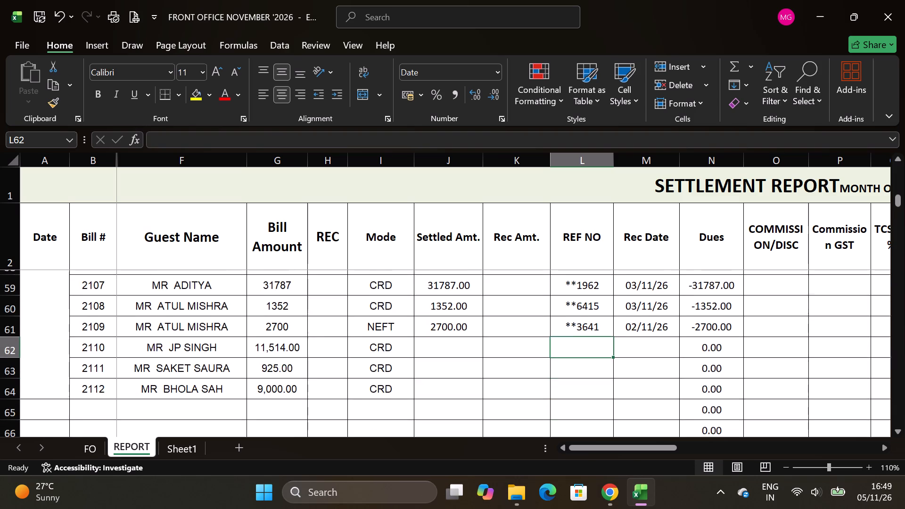
{"action": "left_click", "coordinate": [280, 343]}
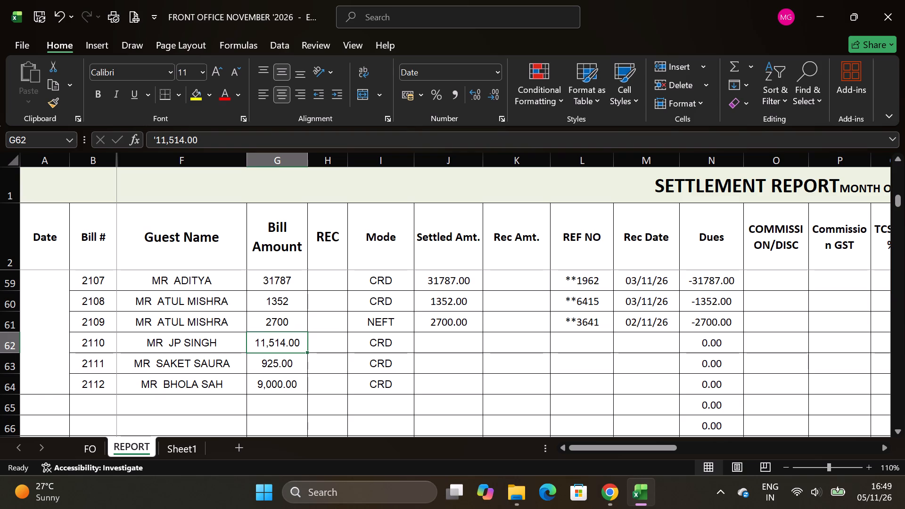
{"action": "type", "text": "11514"}
{"action": "key", "text": "Right"}
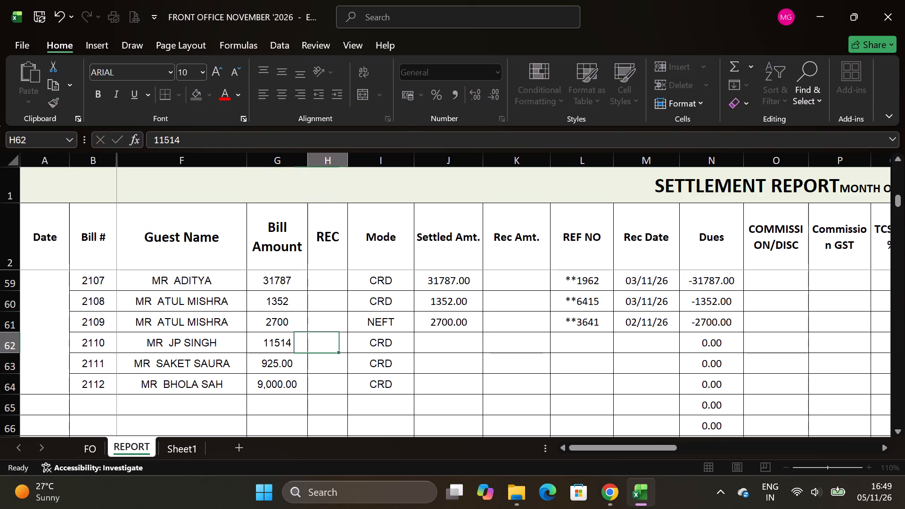
For bill 2110, change the Mode to UPI and enter the Settled Amt. as 11514.
{"action": "key", "text": "Right"}
{"action": "key", "text": "Right"}
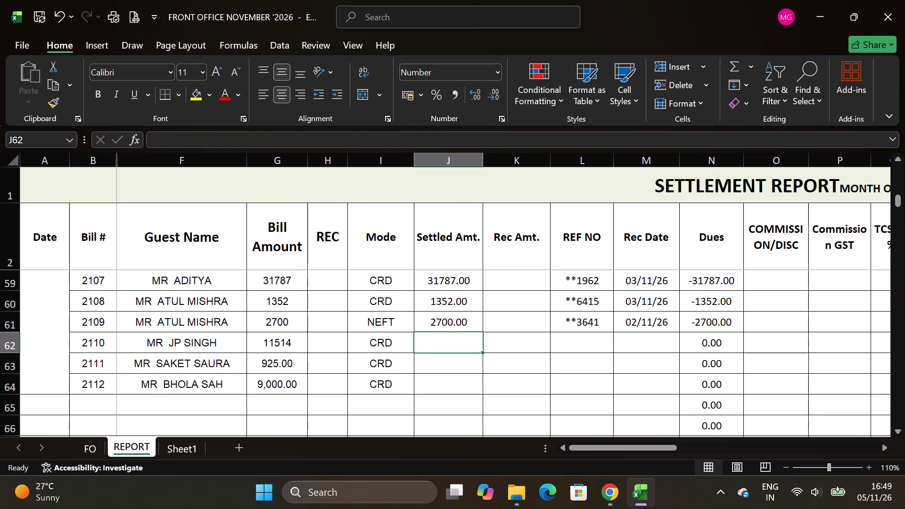
{"action": "left_click", "coordinate": [378, 344]}
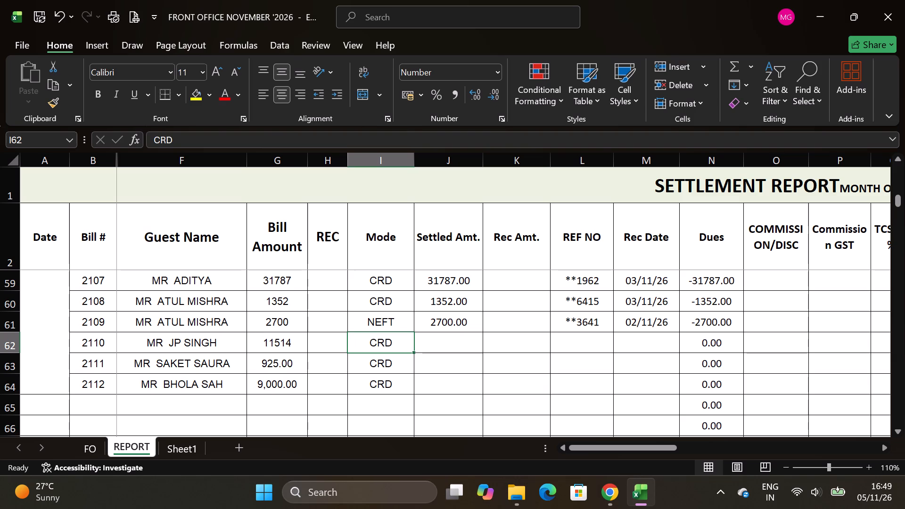
{"action": "key", "text": "u"}
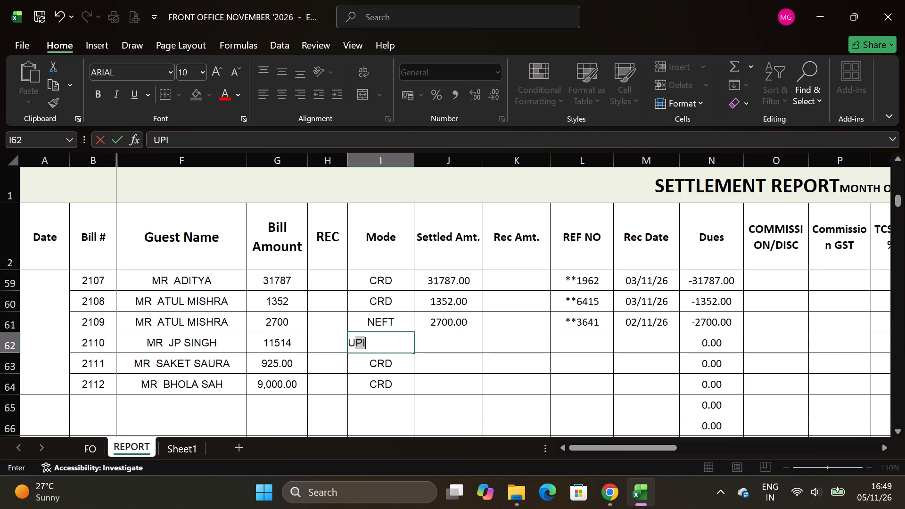
{"action": "key", "text": "Right"}
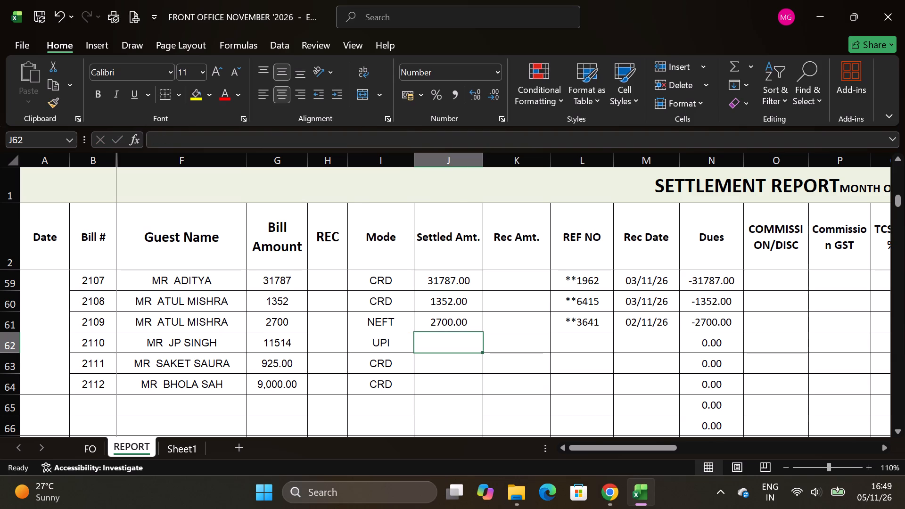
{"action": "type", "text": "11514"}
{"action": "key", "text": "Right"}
For bill 2110, enter the REF NO as **2151 and the Rec Date as 03/11/26.
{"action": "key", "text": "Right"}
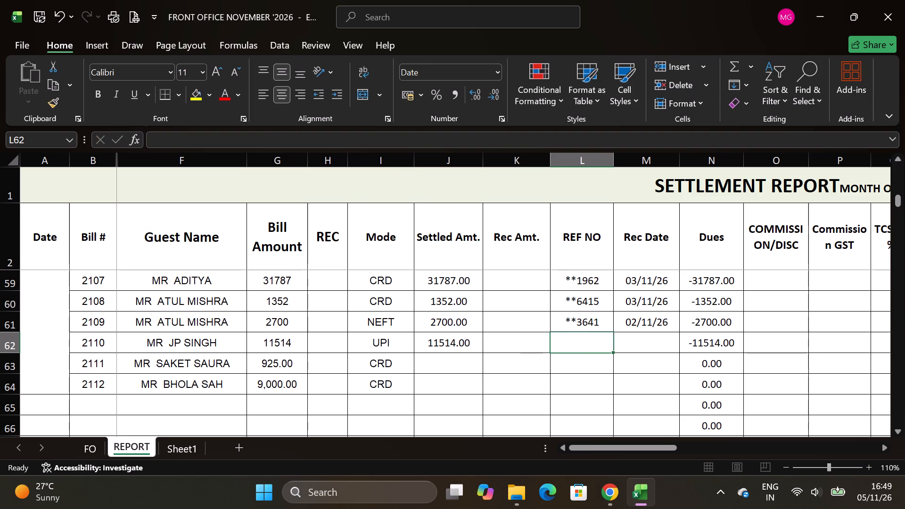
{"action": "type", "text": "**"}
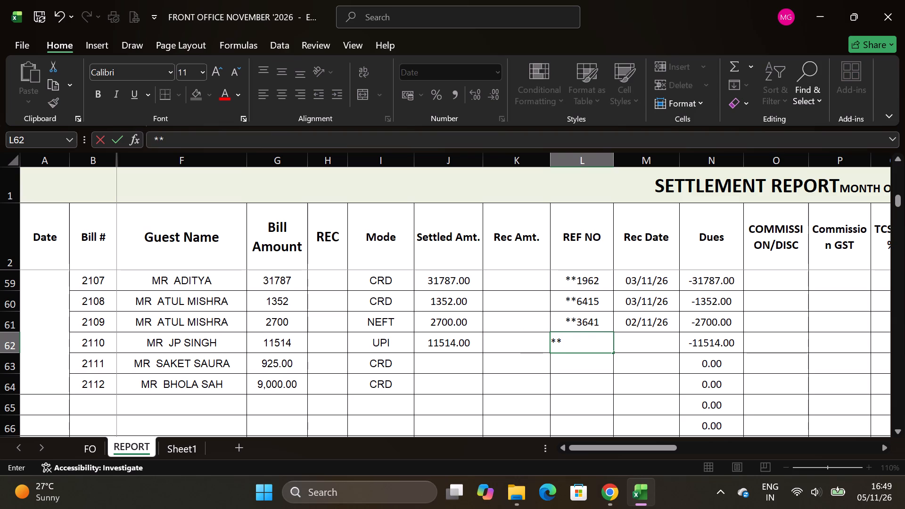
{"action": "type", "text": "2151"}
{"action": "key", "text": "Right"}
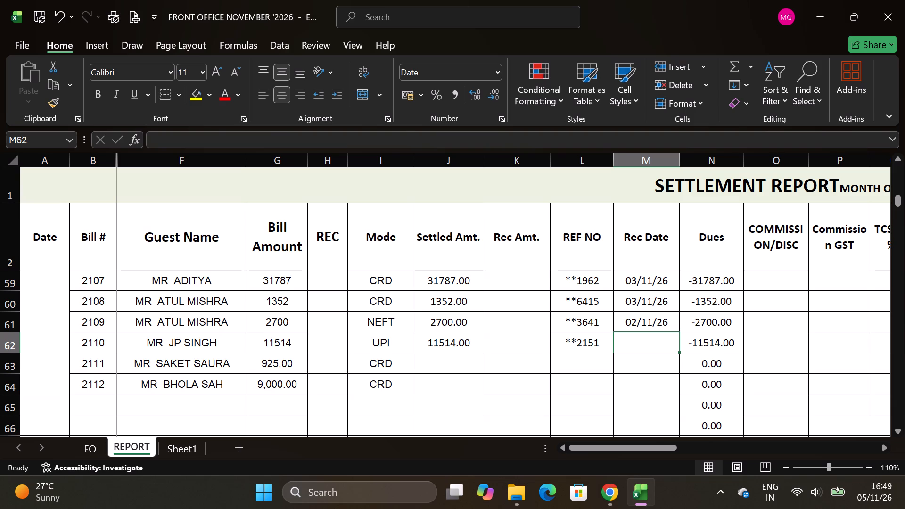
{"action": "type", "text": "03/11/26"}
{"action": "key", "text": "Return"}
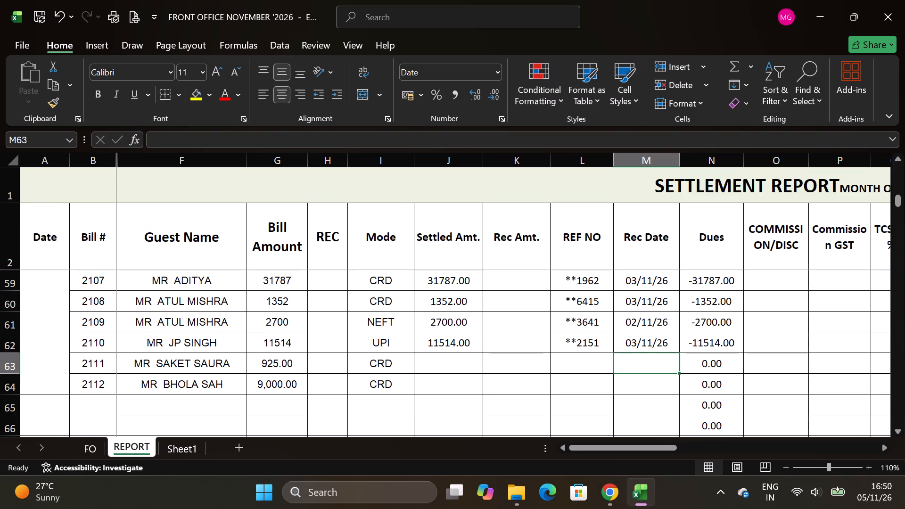
For bill 2111, change the Bill Amount to 3225.
{"action": "left_click", "coordinate": [267, 364]}
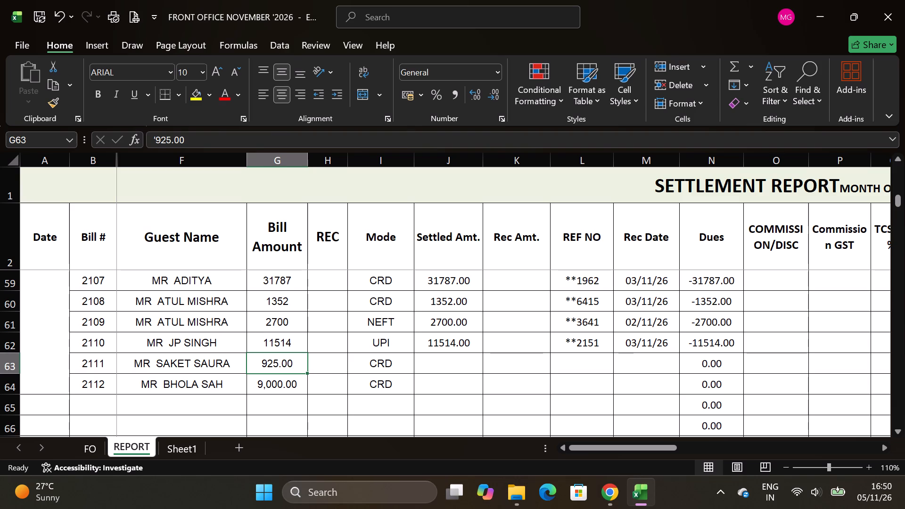
{"action": "key", "text": "3"}
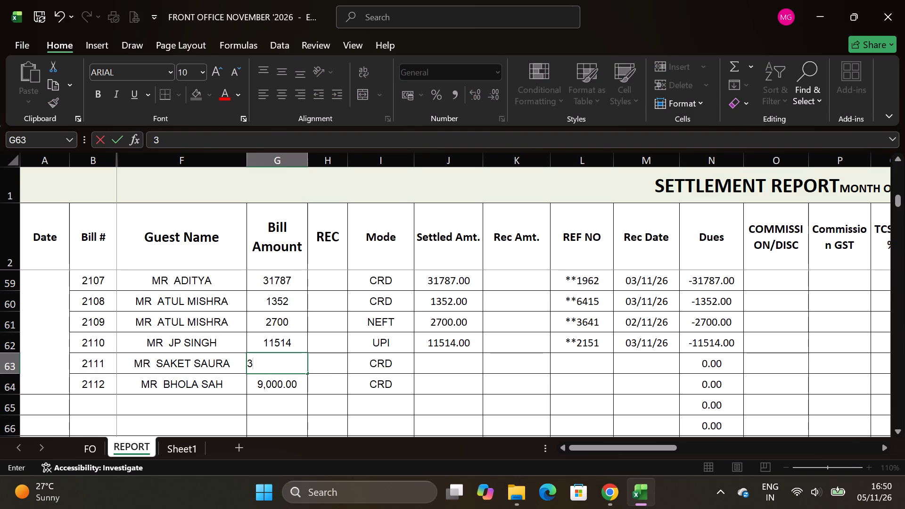
{"action": "type", "text": "225"}
{"action": "key", "text": "Right"}
{"action": "key", "text": "Right"}
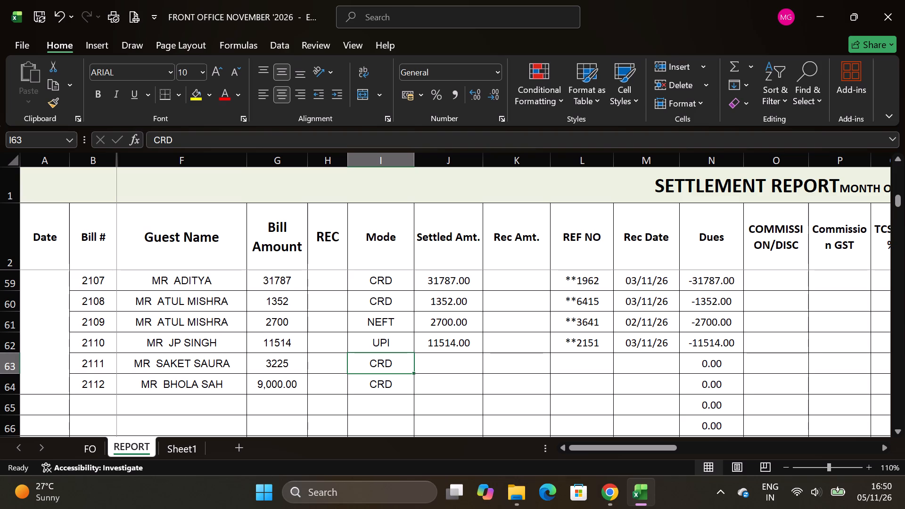
Insert a blank row between bills 2111 and 2112.
{"action": "left_click", "coordinate": [12, 386]}
{"action": "left_click", "coordinate": [673, 67]}
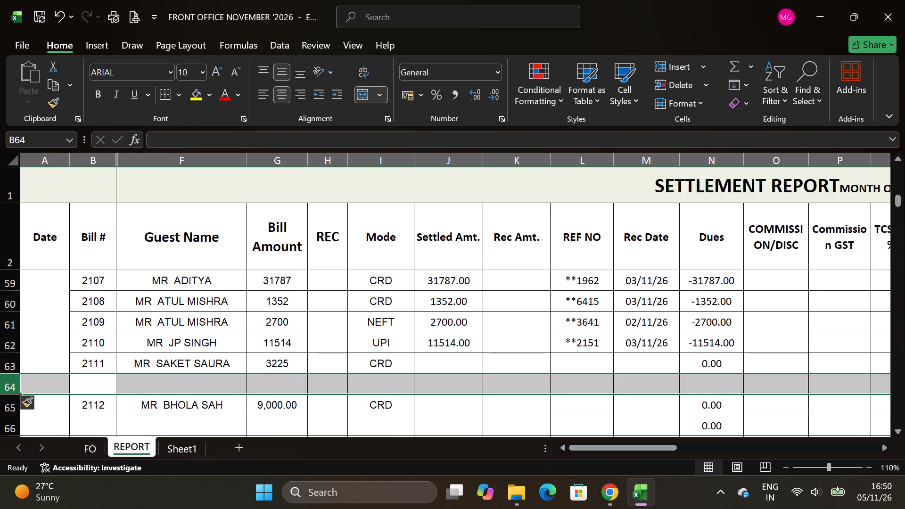
Set the Mode to UPI for bill 2111 and for the blank row beneath it.
{"action": "left_click", "coordinate": [382, 368]}
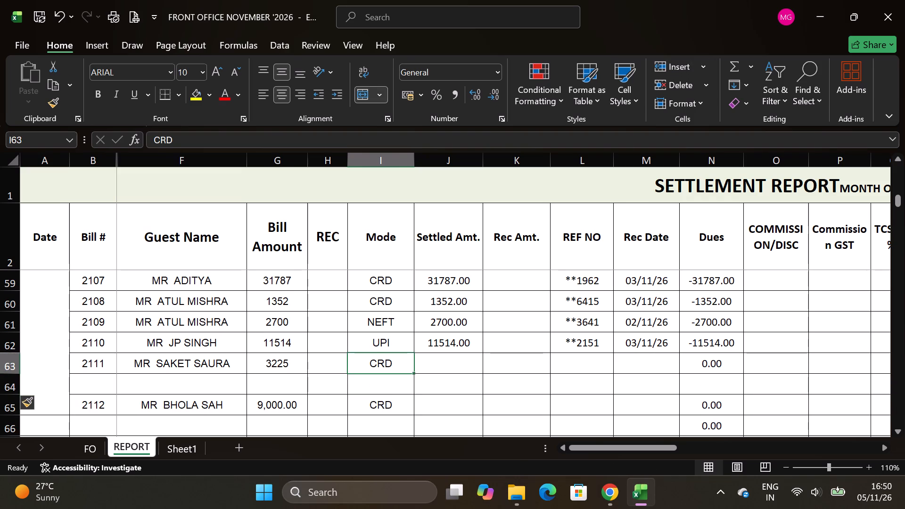
{"action": "key", "text": "u"}
{"action": "key", "text": "Return"}
{"action": "key", "text": "u"}
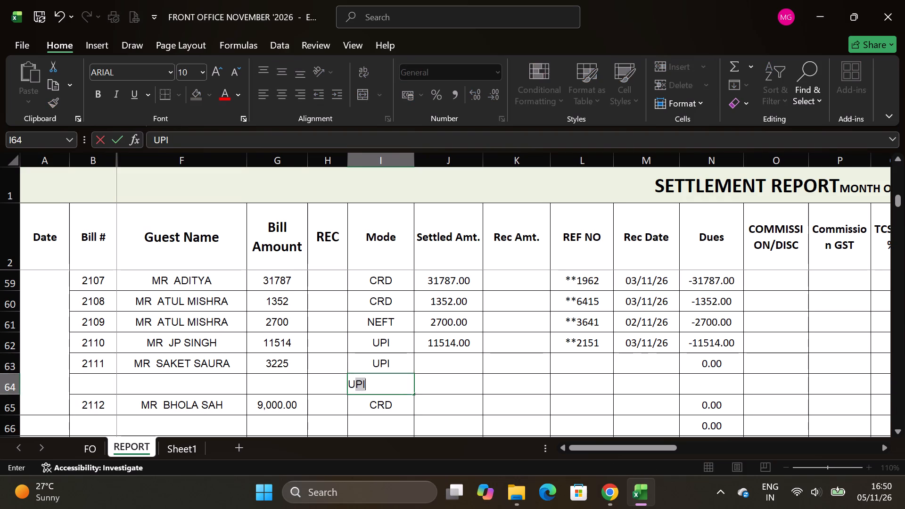
{"action": "left_click", "coordinate": [454, 370]}
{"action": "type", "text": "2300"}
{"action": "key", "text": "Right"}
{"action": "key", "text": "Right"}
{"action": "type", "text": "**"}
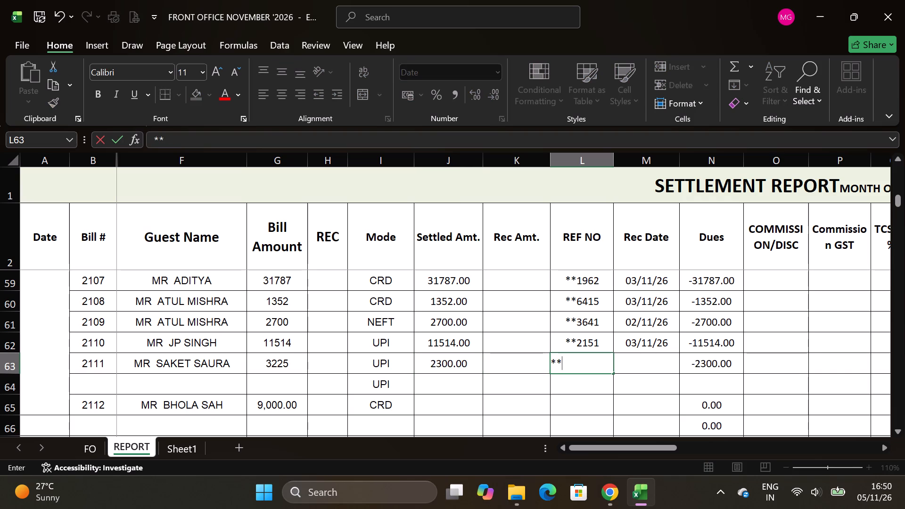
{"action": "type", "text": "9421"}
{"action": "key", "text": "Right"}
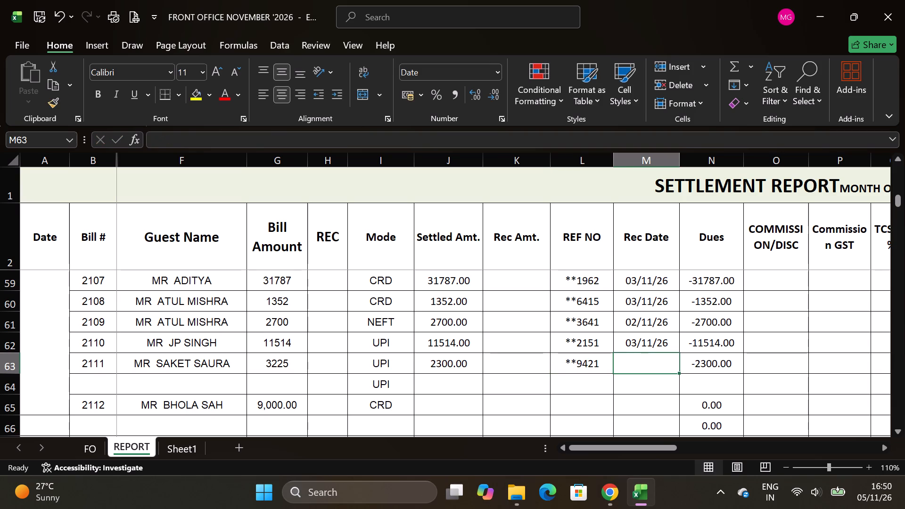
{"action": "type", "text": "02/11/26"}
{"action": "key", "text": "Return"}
In the row beneath bill 2111, enter the second payment with Settled Amt. 925, REF NO **8182 and Rec Date 03/11/26.
{"action": "left_click", "coordinate": [453, 388]}
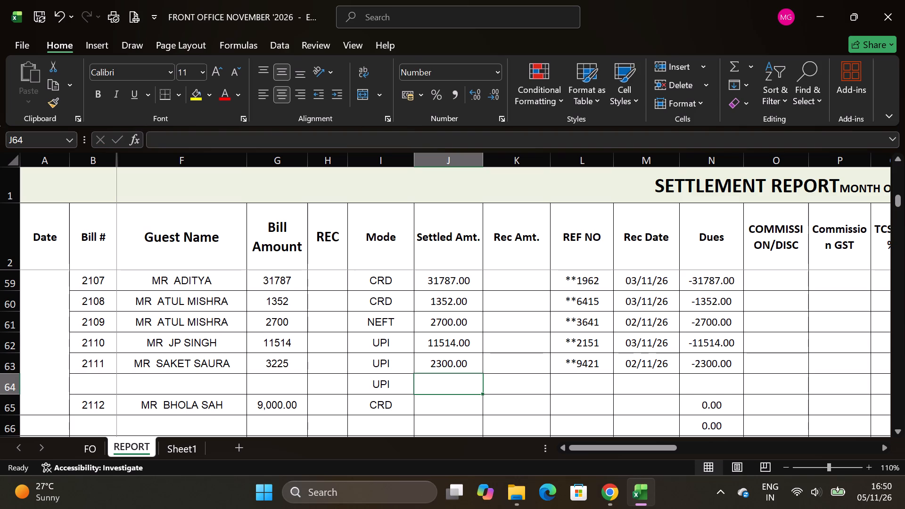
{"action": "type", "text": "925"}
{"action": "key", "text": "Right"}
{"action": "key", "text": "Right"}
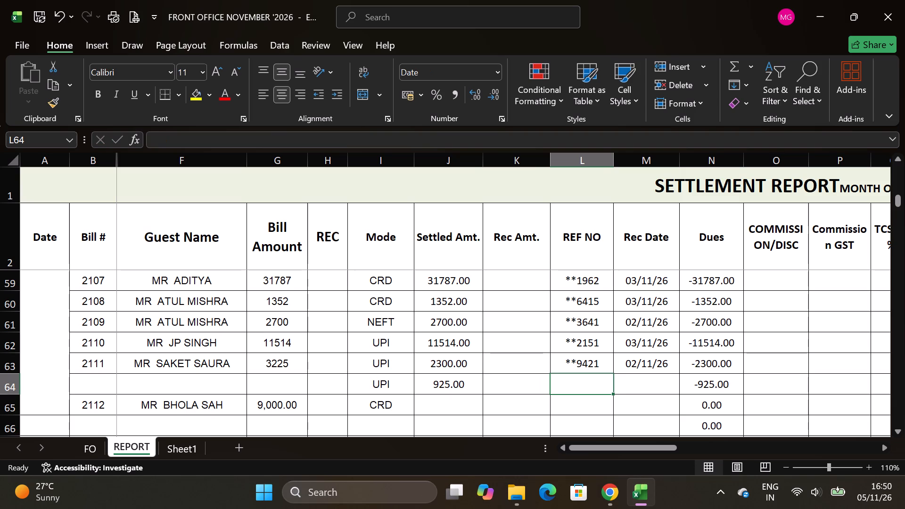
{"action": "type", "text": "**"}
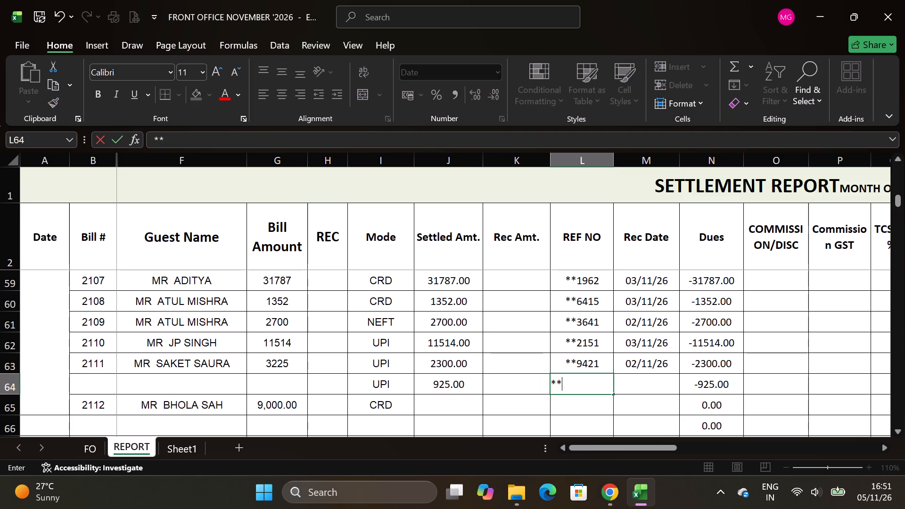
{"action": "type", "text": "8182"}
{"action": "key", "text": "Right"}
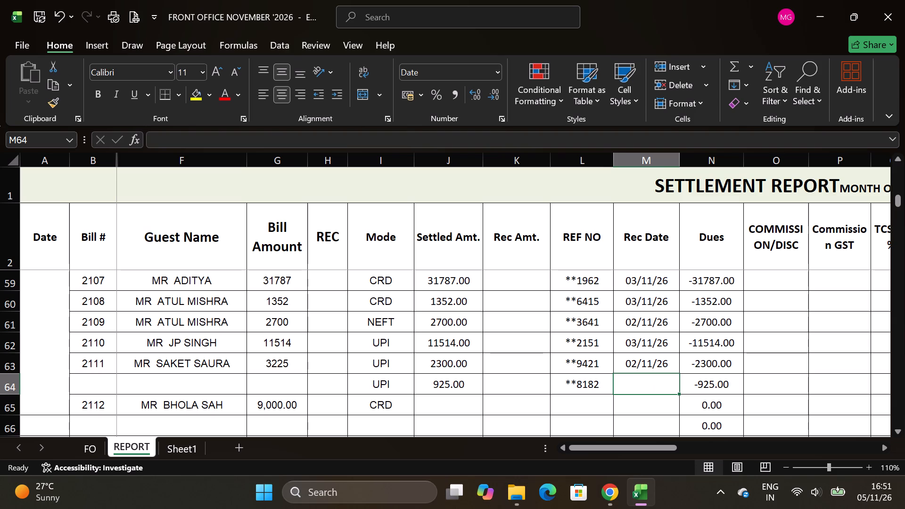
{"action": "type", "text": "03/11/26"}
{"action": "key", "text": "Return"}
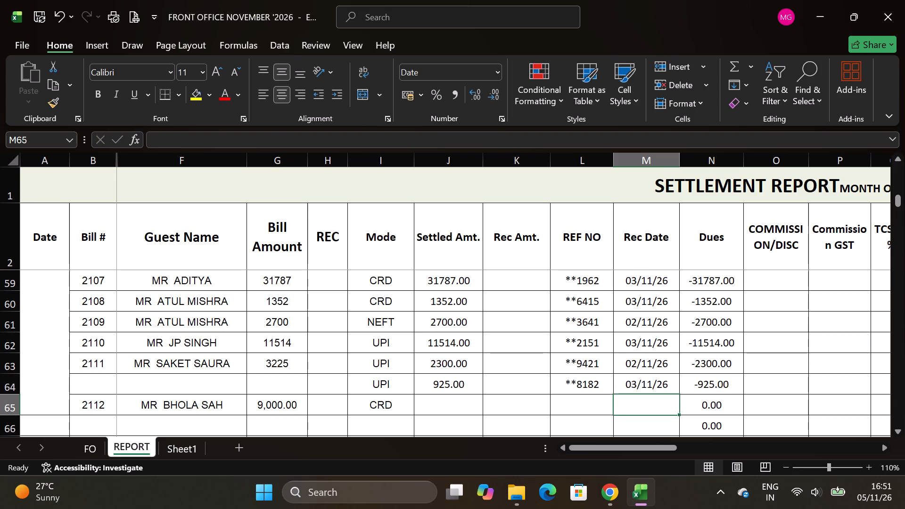
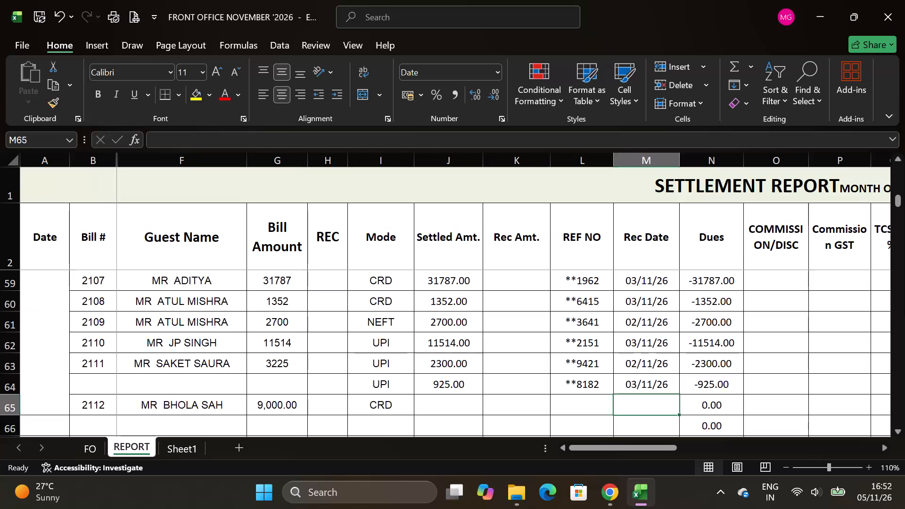
For bill 2112, re-enter the Bill Amount as 9000 and set the Mode to UPI.
{"action": "left_click", "coordinate": [104, 408]}
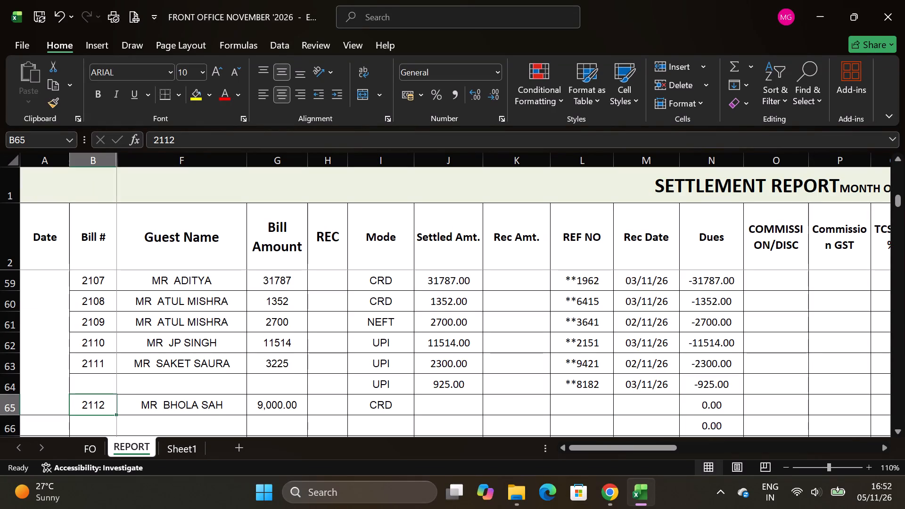
{"action": "left_click", "coordinate": [289, 405]}
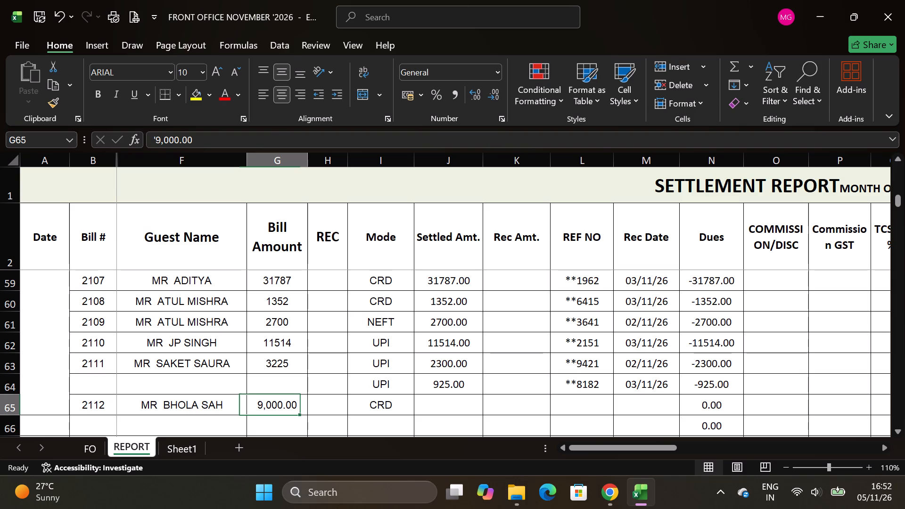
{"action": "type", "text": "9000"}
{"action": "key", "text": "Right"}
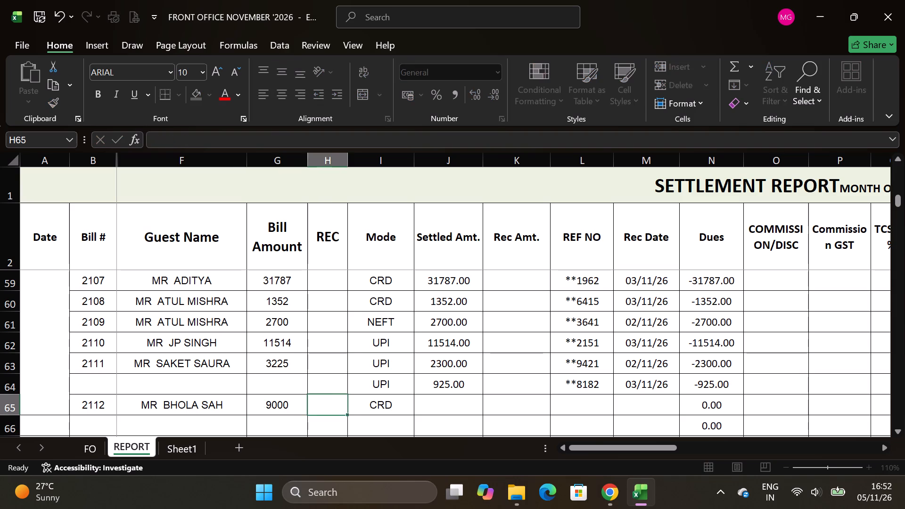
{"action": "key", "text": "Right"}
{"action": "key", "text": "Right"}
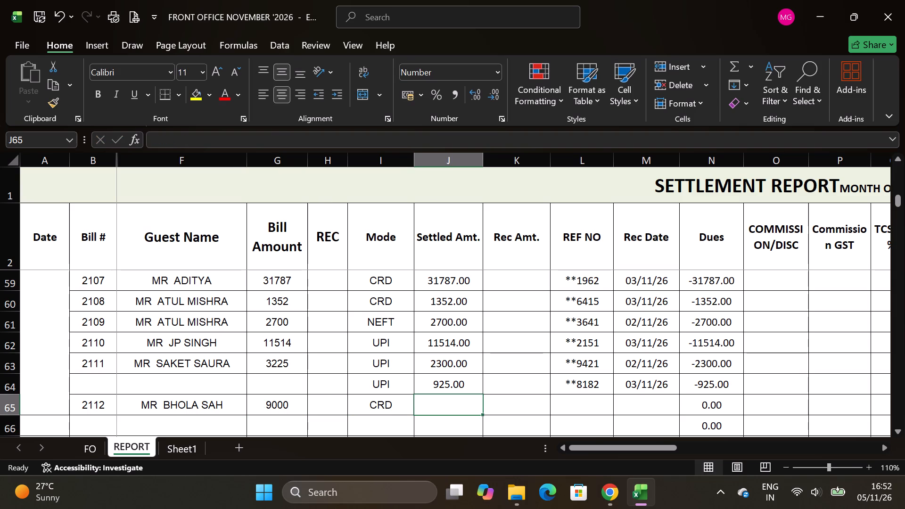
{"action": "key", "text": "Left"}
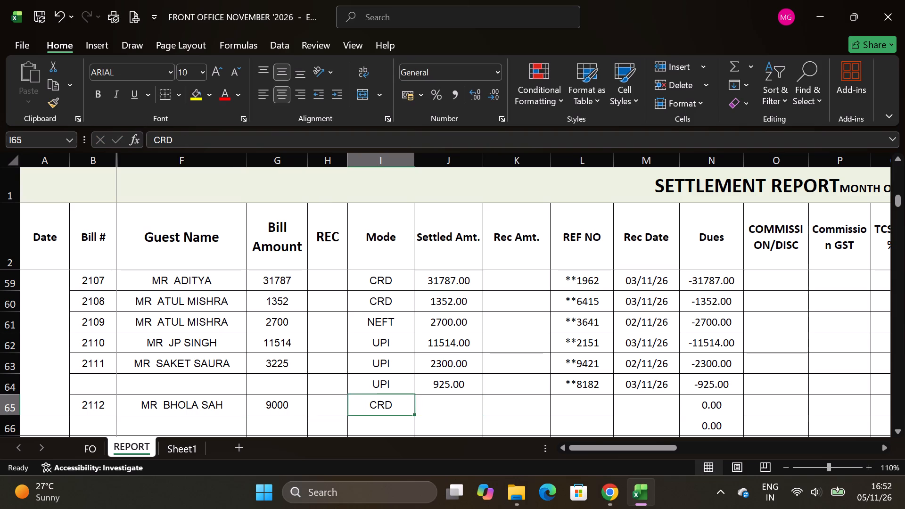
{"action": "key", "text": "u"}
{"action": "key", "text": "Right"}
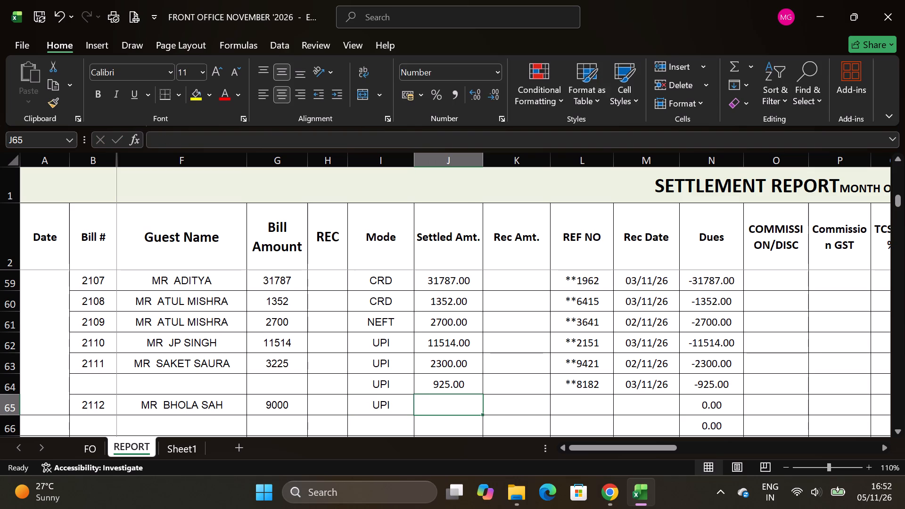
For bill 2112, enter Settled Amt. 9000, REF NO **5754 and Rec Date 03/11/26.
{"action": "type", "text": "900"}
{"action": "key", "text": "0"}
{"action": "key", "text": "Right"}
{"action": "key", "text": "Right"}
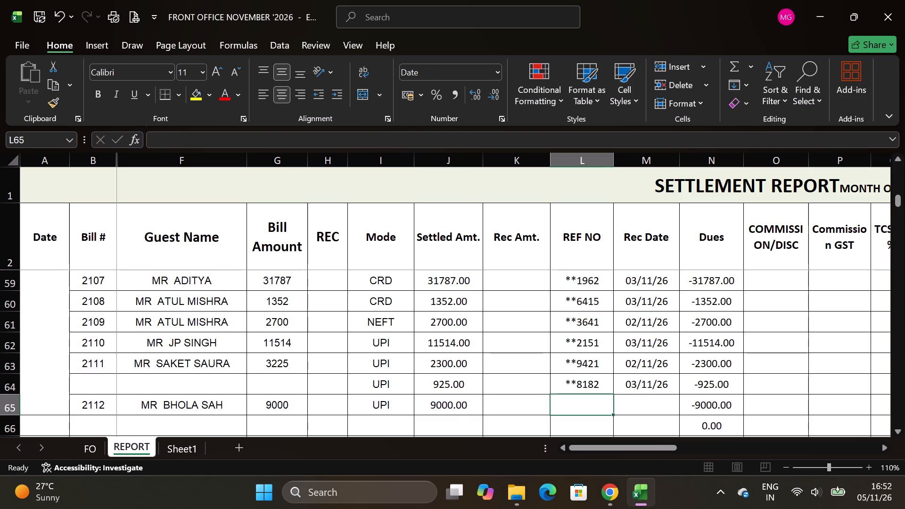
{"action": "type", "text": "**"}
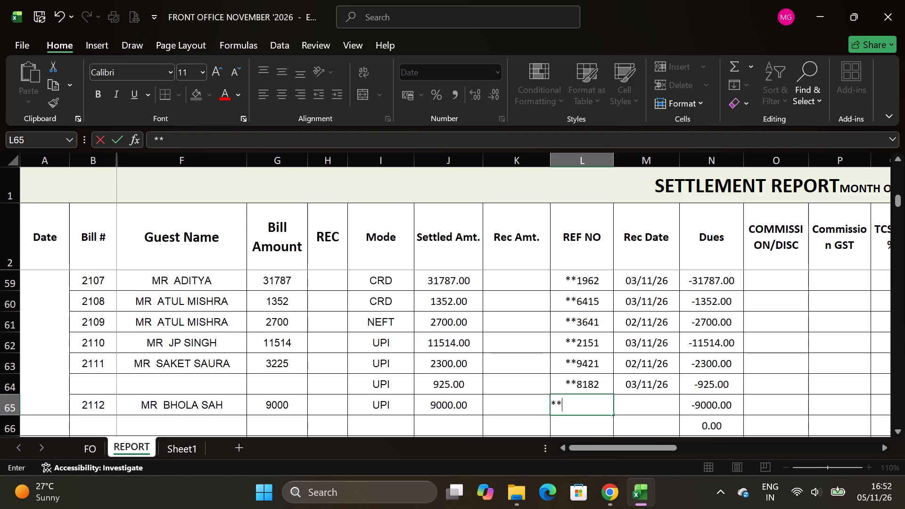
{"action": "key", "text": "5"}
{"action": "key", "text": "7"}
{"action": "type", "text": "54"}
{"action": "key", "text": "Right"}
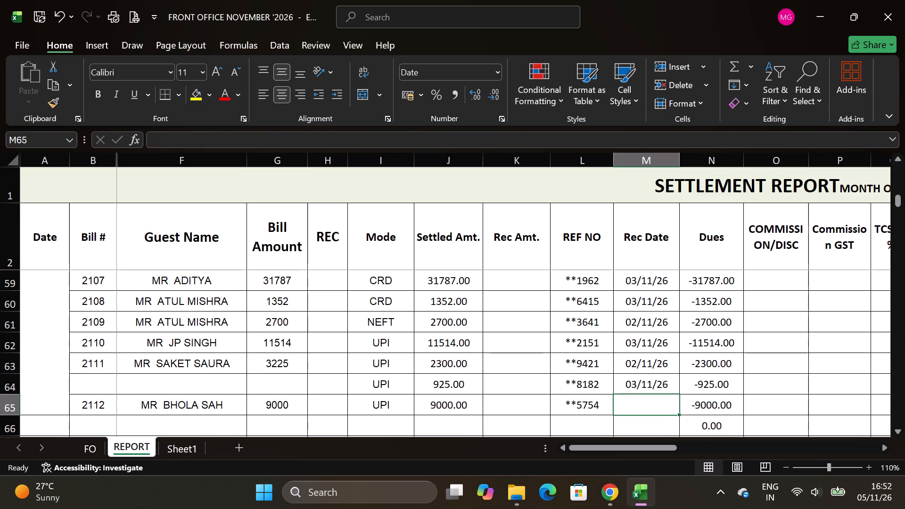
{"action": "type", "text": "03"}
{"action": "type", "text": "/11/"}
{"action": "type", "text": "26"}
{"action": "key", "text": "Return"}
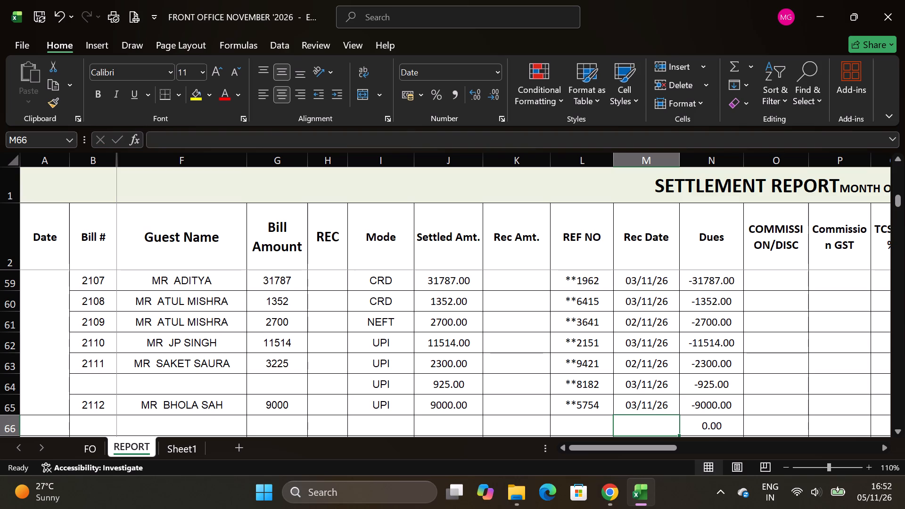
Save the workbook with the completed bill 2112 entry.
{"action": "scroll", "coordinate": [294, 371], "scroll_direction": "down", "scroll_amount": 1}
{"action": "left_click", "coordinate": [400, 372]}
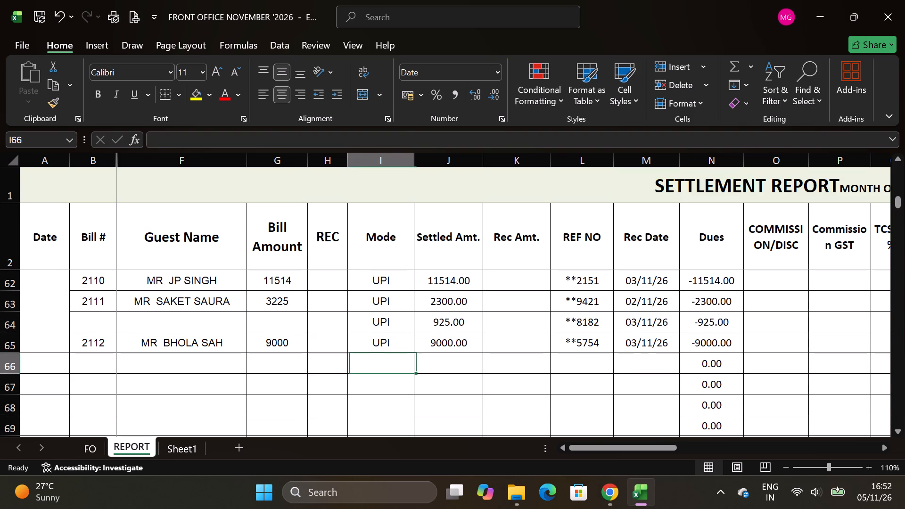
{"action": "key", "text": "ctrl+s"}
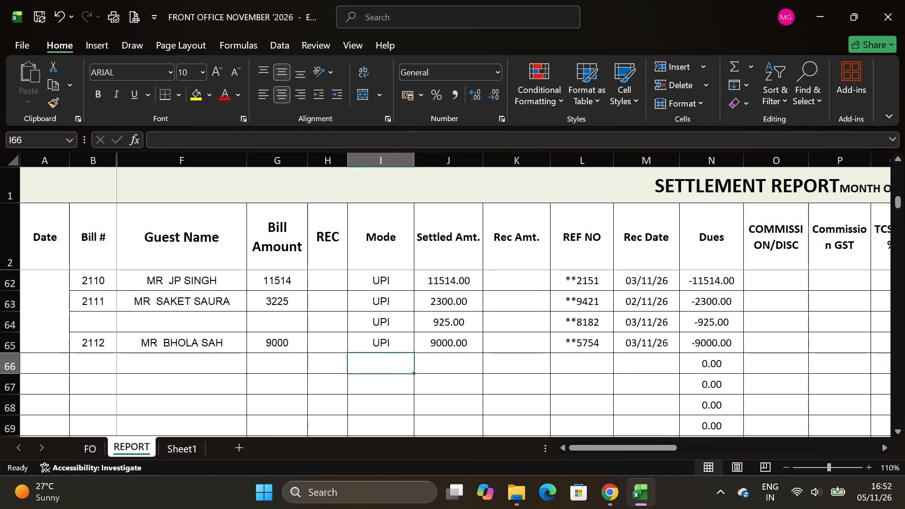
Review the settlement entries in the REPORT sheet, from the earlier bills down to bill 2112.
{"action": "scroll", "coordinate": [367, 380], "scroll_direction": "up", "scroll_amount": 3}
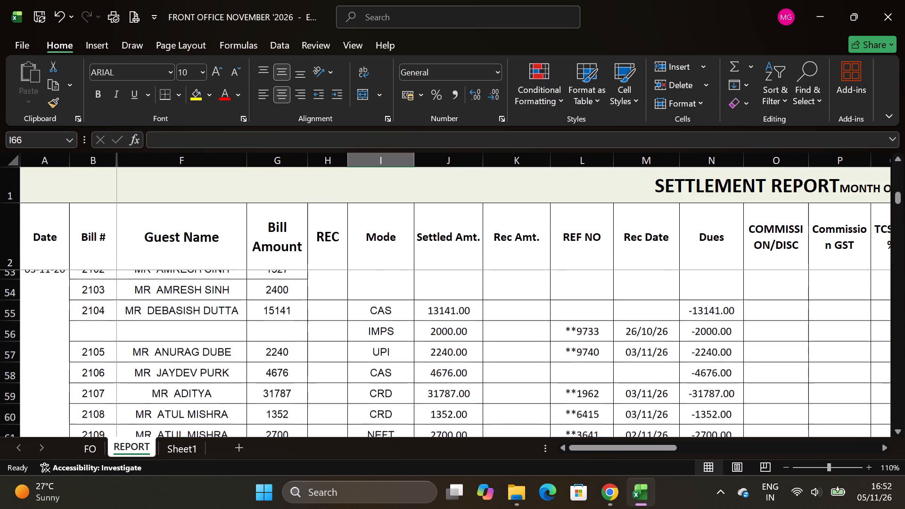
{"action": "scroll", "coordinate": [367, 380], "scroll_direction": "up", "scroll_amount": 5}
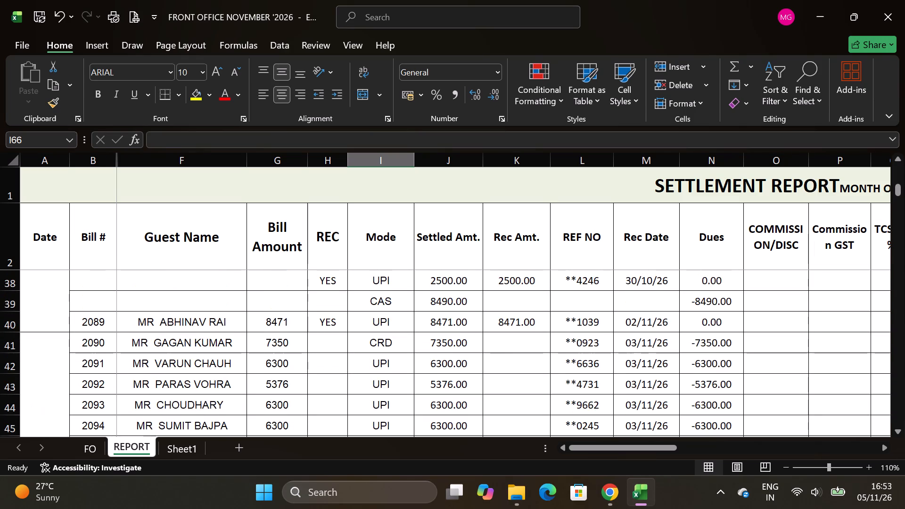
{"action": "scroll", "coordinate": [367, 380], "scroll_direction": "up", "scroll_amount": 2}
{"action": "scroll", "coordinate": [367, 380], "scroll_direction": "down", "scroll_amount": 7}
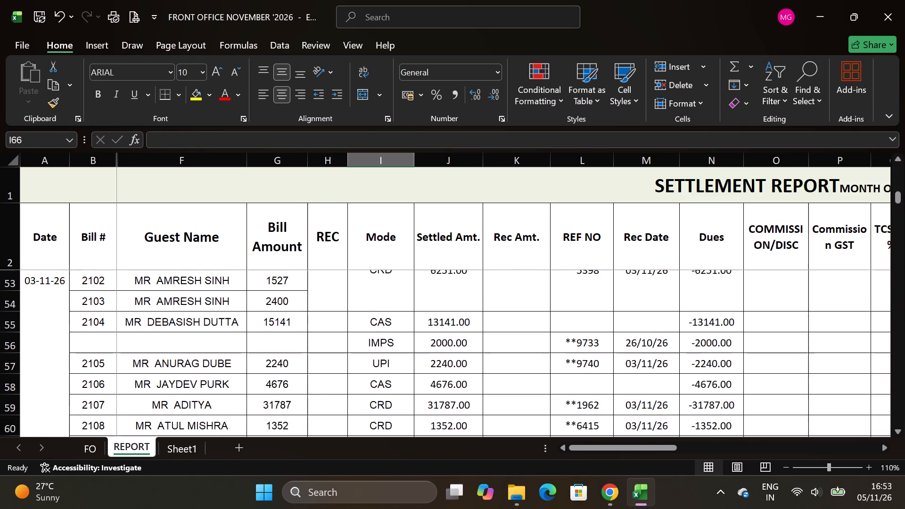
{"action": "scroll", "coordinate": [367, 380], "scroll_direction": "down", "scroll_amount": 3}
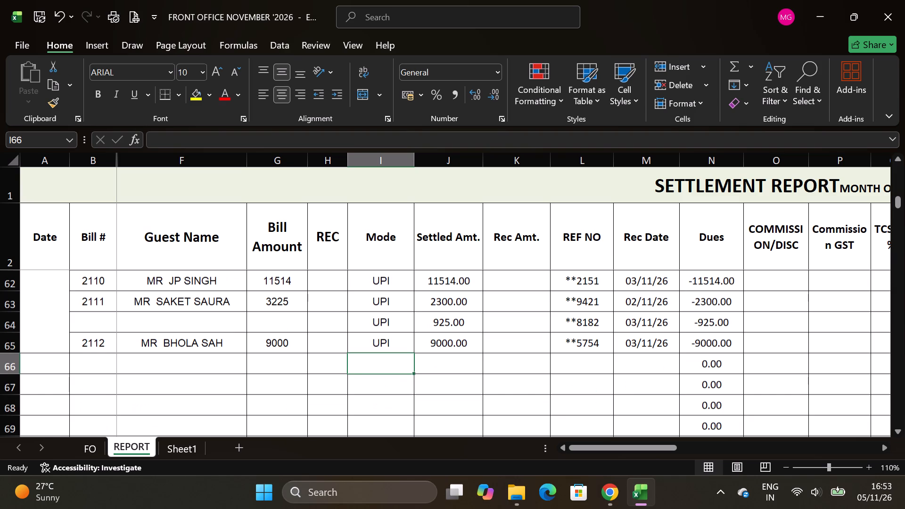
Save the settlement report workbook again and close it.
{"action": "key", "text": "ctrl+s"}
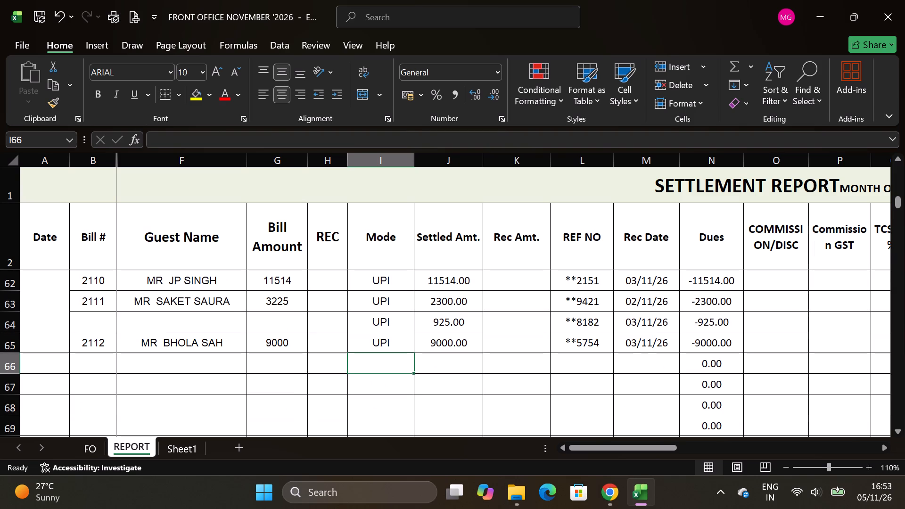
{"action": "left_click", "coordinate": [888, 8]}
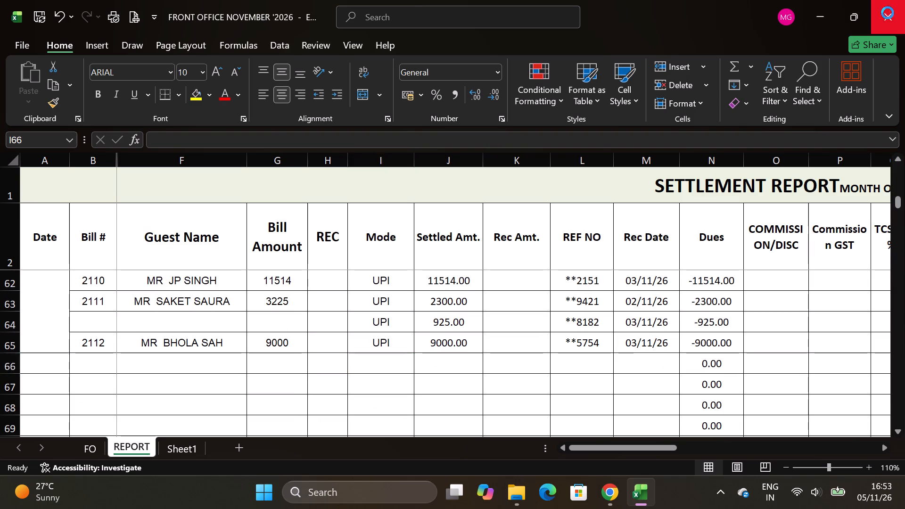
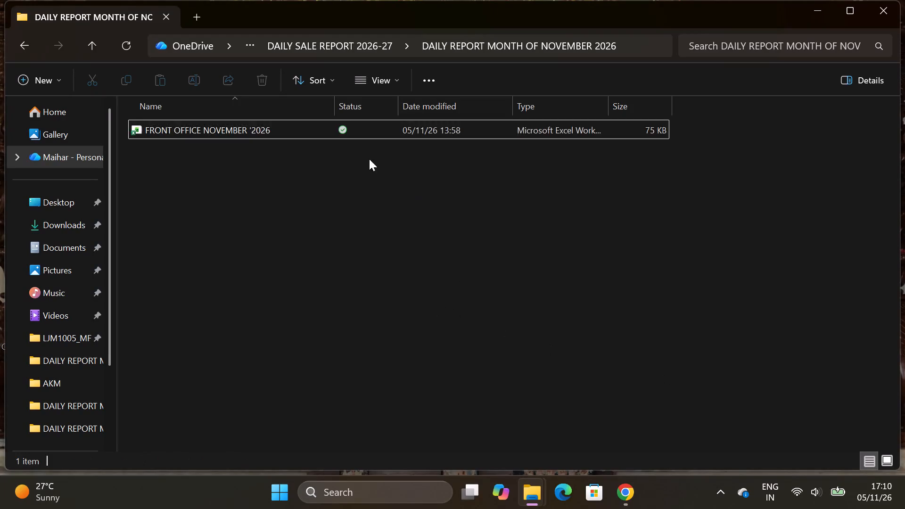
Open the FRONT OFFICE NOVEMBER '2026 workbook and dismiss the Document Recovery list, keeping the recovered files for the next start.
{"action": "left_click", "coordinate": [312, 123]}
{"action": "key", "text": "Return"}
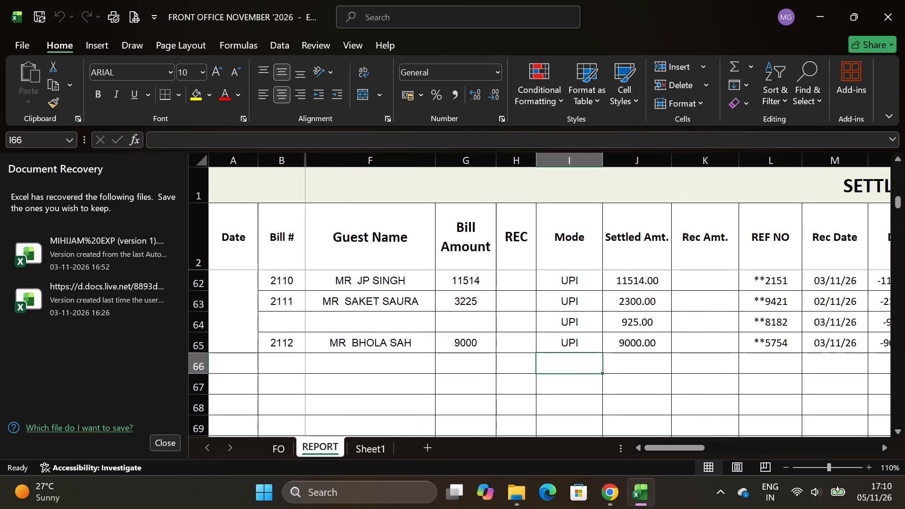
{"action": "left_click", "coordinate": [162, 444]}
{"action": "left_click", "coordinate": [218, 196]}
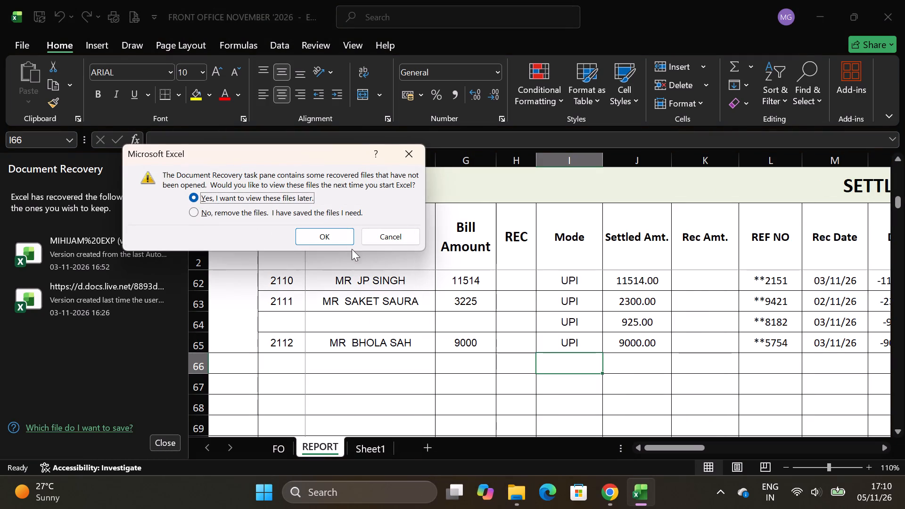
{"action": "left_click", "coordinate": [329, 236]}
Examine the last bill entries in the REPORT sheet and in the FO sheet's settlement summary.
{"action": "left_click", "coordinate": [662, 404]}
{"action": "scroll", "coordinate": [510, 353], "scroll_direction": "up", "scroll_amount": 2}
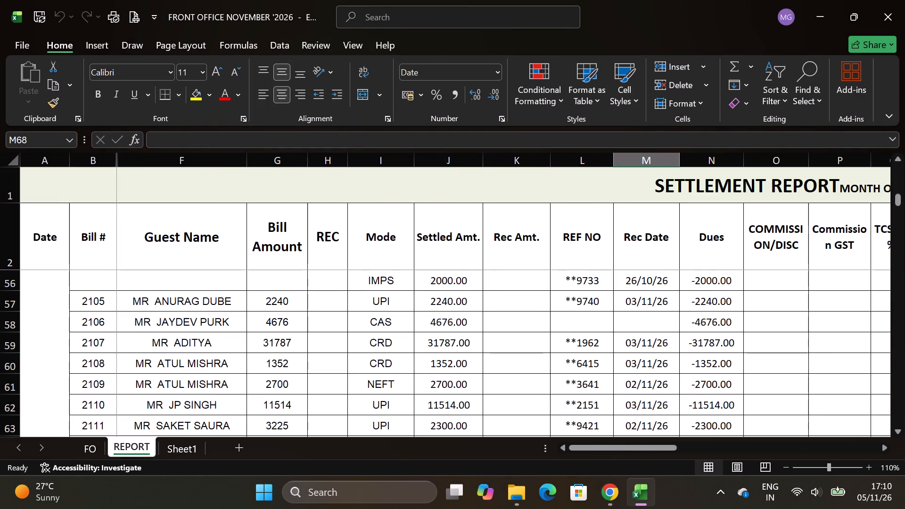
{"action": "scroll", "coordinate": [510, 353], "scroll_direction": "down", "scroll_amount": 2}
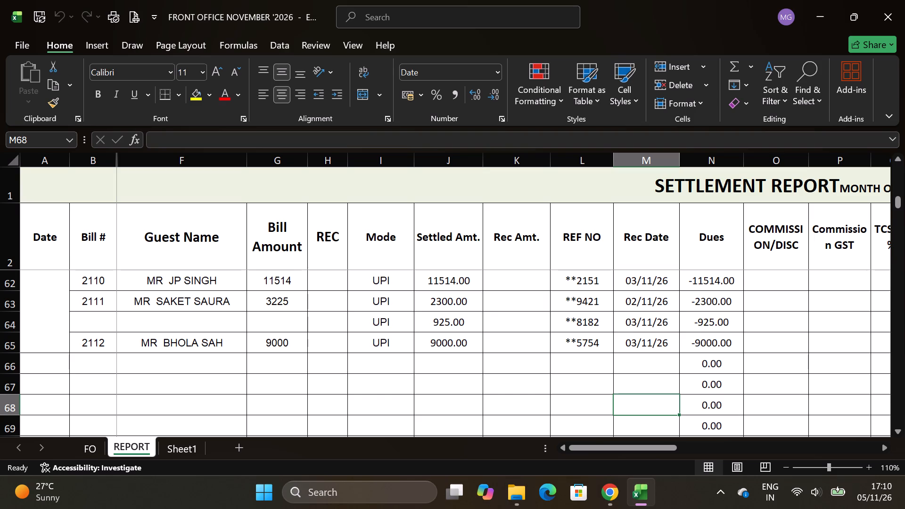
{"action": "left_click", "coordinate": [90, 453]}
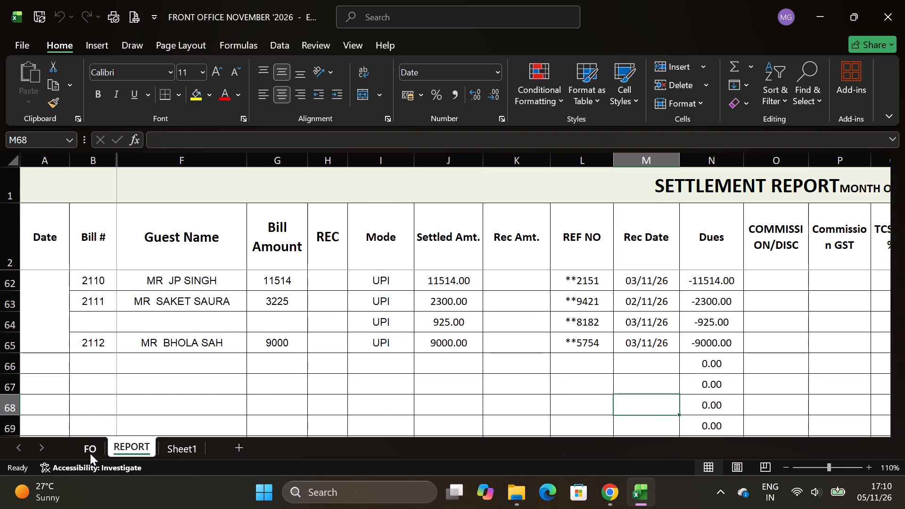
{"action": "scroll", "coordinate": [222, 399], "scroll_direction": "down", "scroll_amount": 19}
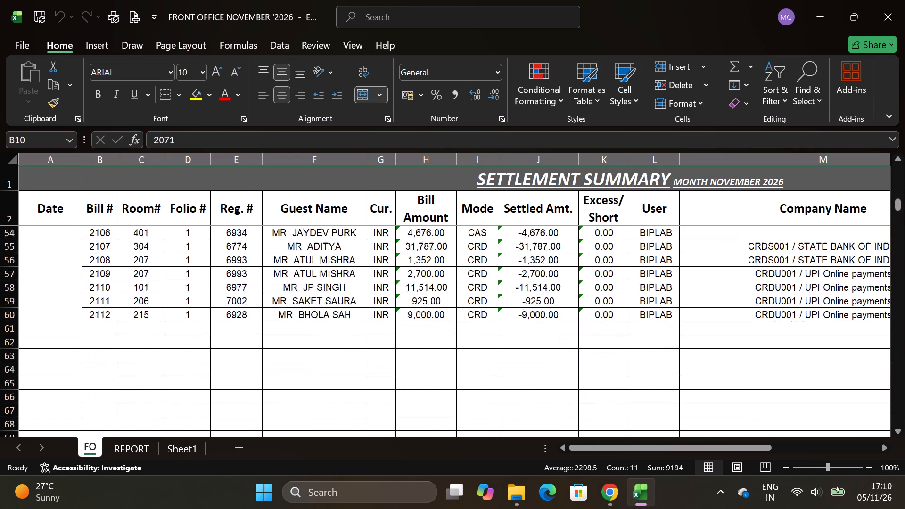
{"action": "scroll", "coordinate": [222, 399], "scroll_direction": "up", "scroll_amount": 2}
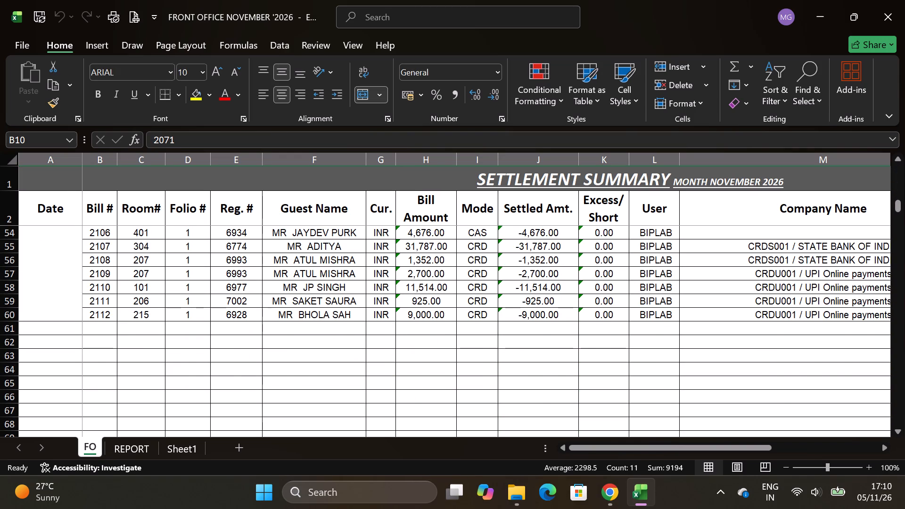
{"action": "scroll", "coordinate": [93, 338], "scroll_direction": "up", "scroll_amount": 2}
{"action": "scroll", "coordinate": [93, 338], "scroll_direction": "down", "scroll_amount": 1}
Select the first empty Bill # cell below bill 2112 in the FO sheet and save the workbook.
{"action": "left_click", "coordinate": [114, 369]}
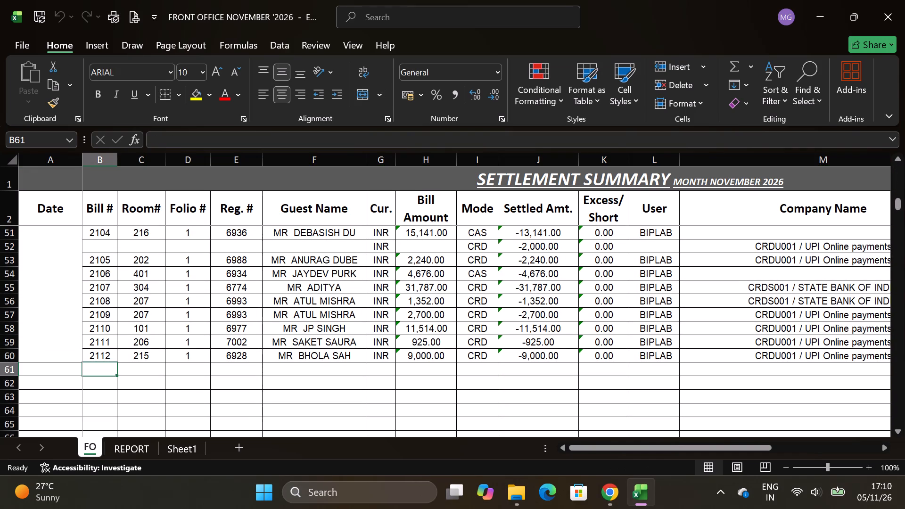
{"action": "key", "text": "ctrl+s"}
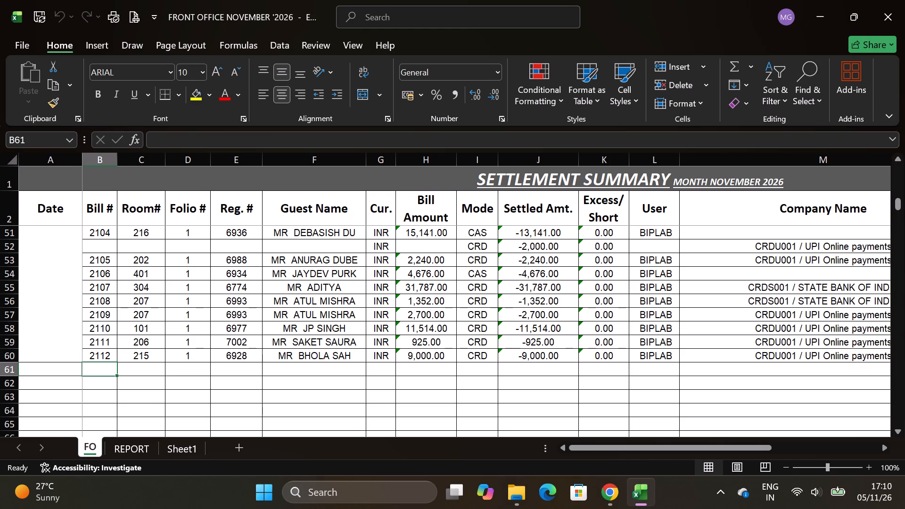
Minimise the workbook and the November 2026 report folder to reach the desktop.
{"action": "left_click", "coordinate": [823, 13]}
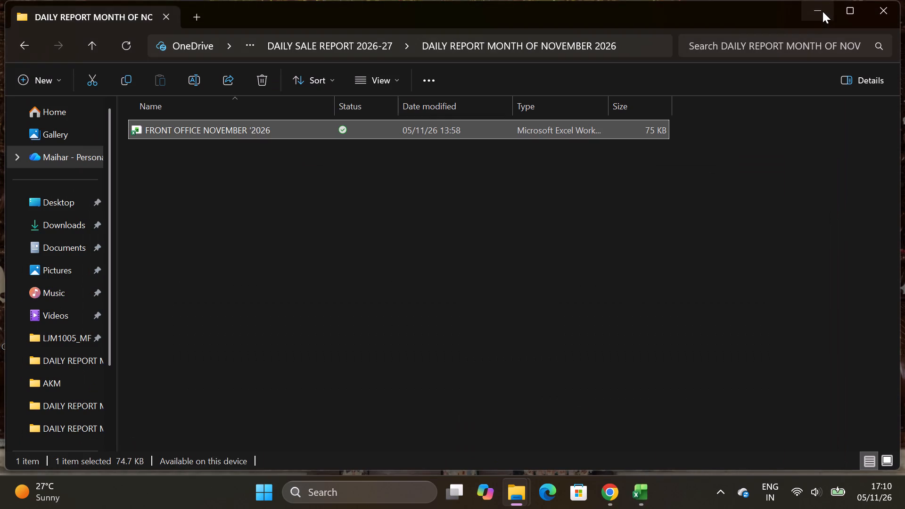
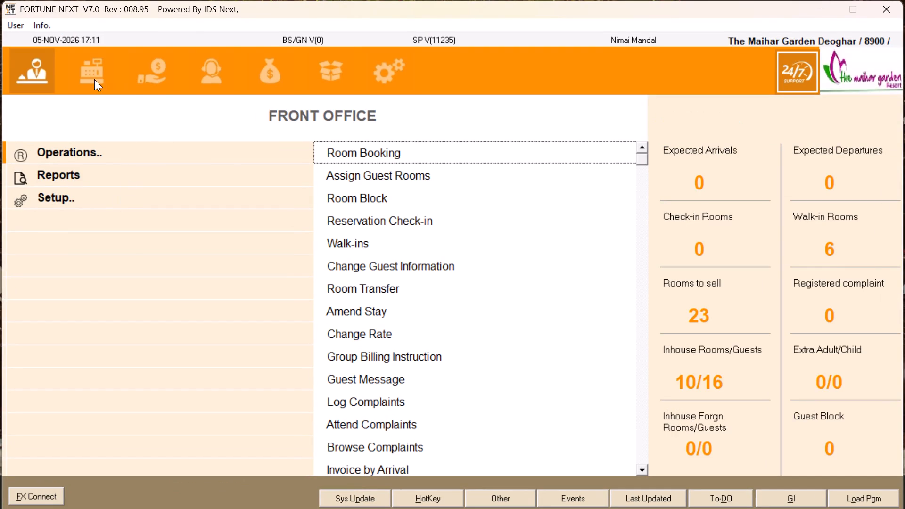
Bring up the list of Front Office reports in FORTUNE NEXT.
{"action": "left_click", "coordinate": [160, 74]}
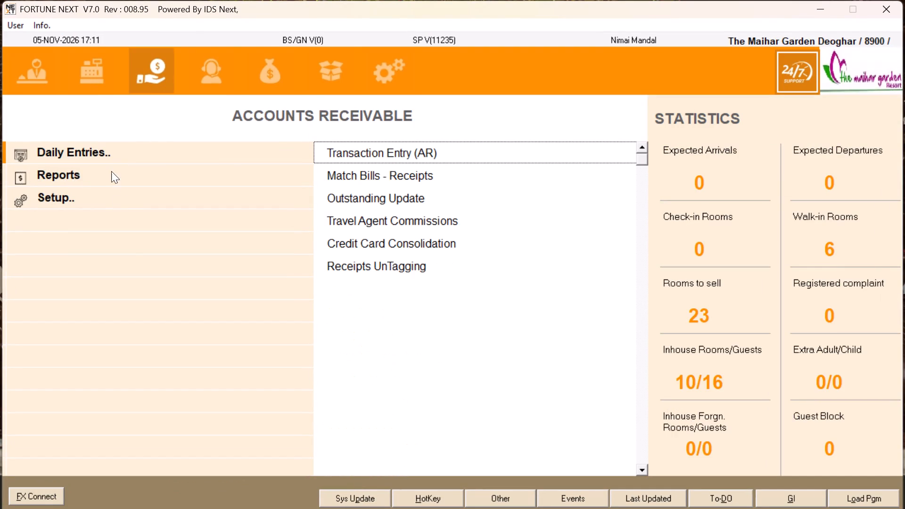
{"action": "left_click", "coordinate": [16, 63]}
{"action": "left_click", "coordinate": [78, 172]}
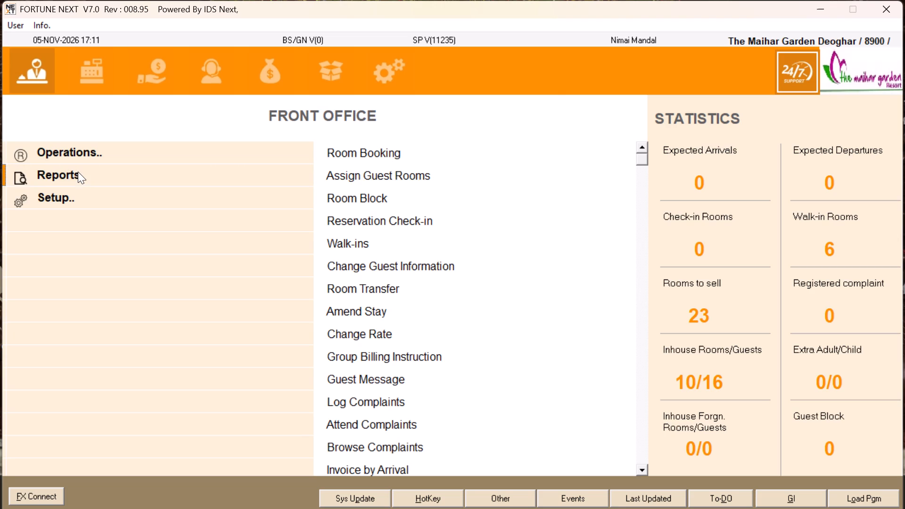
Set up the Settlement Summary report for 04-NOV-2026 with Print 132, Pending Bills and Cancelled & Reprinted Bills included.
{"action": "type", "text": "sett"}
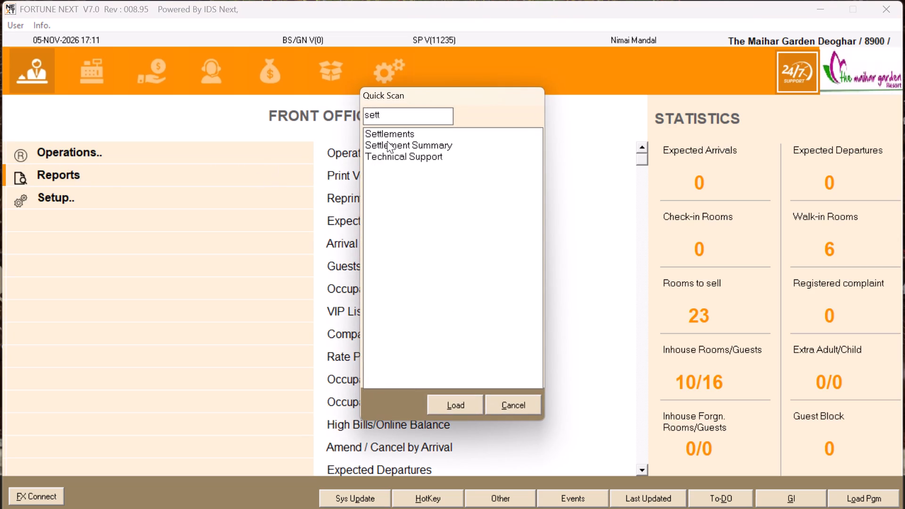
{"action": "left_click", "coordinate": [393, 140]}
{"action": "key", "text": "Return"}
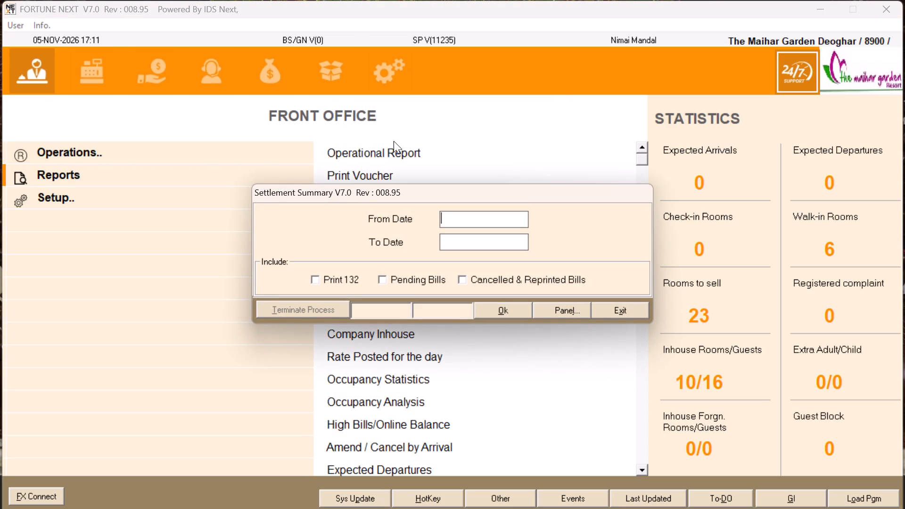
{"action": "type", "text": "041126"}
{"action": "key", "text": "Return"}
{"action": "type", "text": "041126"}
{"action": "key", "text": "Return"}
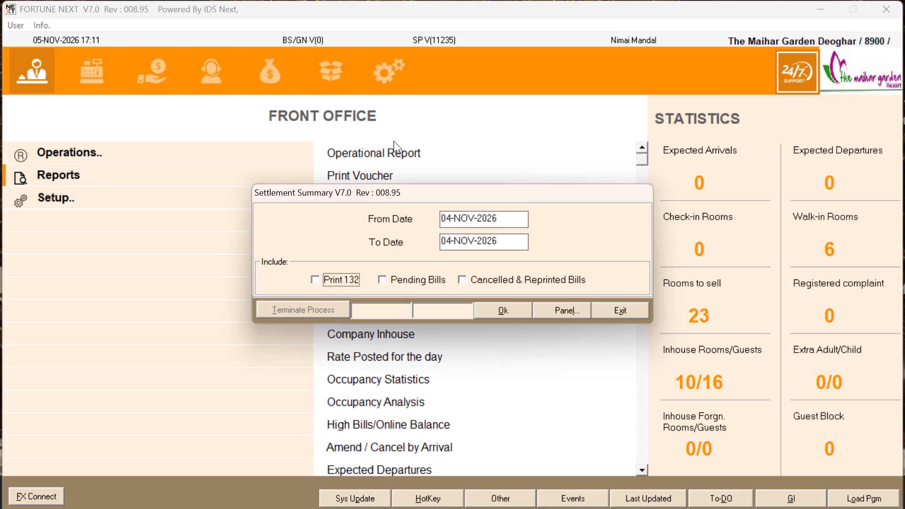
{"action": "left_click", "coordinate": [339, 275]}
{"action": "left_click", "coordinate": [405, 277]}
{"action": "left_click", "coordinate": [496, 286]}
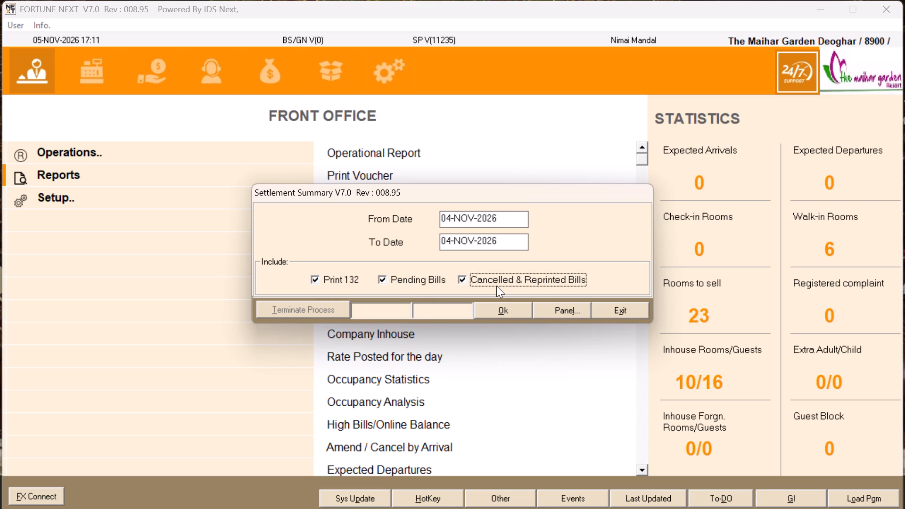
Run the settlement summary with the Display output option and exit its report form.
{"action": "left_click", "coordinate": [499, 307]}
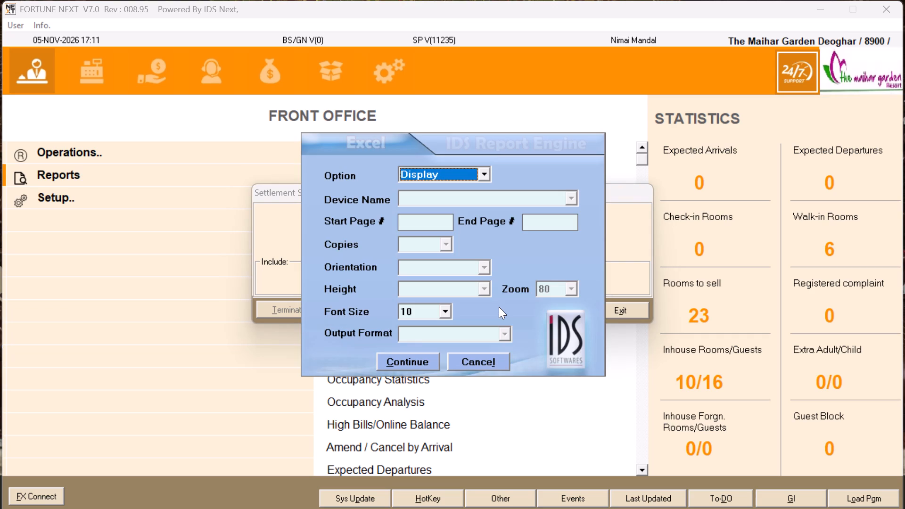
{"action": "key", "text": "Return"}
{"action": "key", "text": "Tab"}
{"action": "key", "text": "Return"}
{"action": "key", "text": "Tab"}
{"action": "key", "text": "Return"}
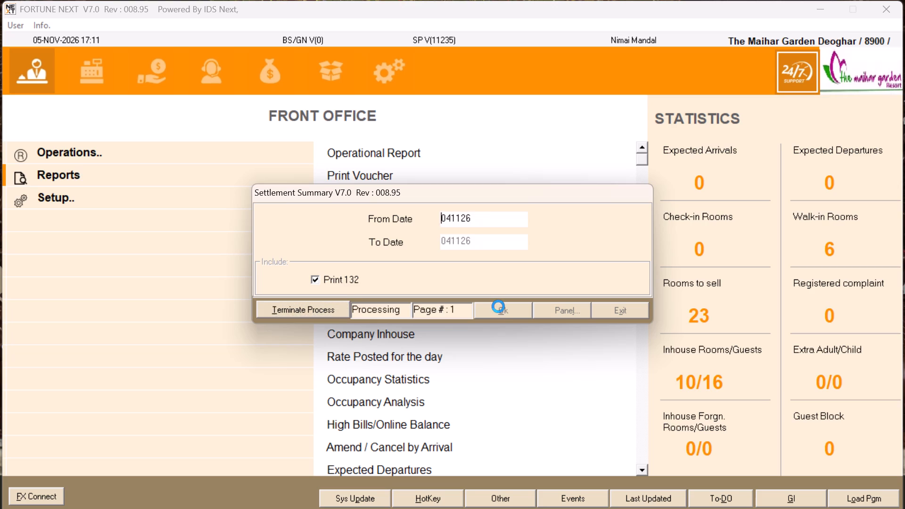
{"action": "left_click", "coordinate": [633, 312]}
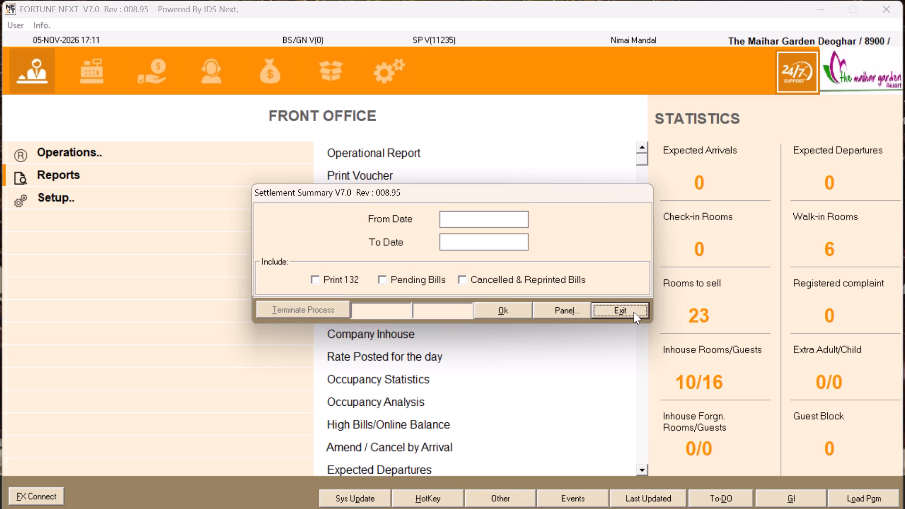
Switch to the FRONT OFFICE NOVEMBER '2026 workbook and check the last bills entered in the FO sheet.
{"action": "key", "text": "super+d"}
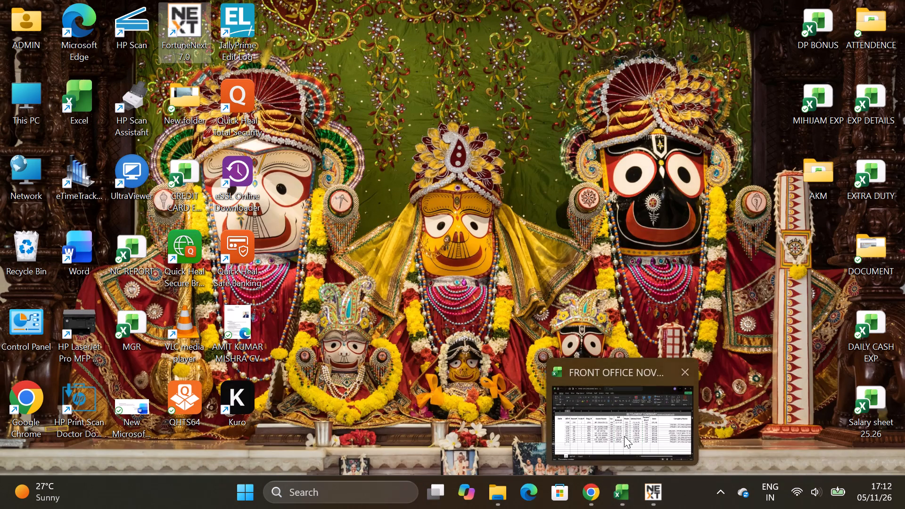
{"action": "left_click", "coordinate": [624, 436]}
{"action": "scroll", "coordinate": [258, 309], "scroll_direction": "up", "scroll_amount": 2}
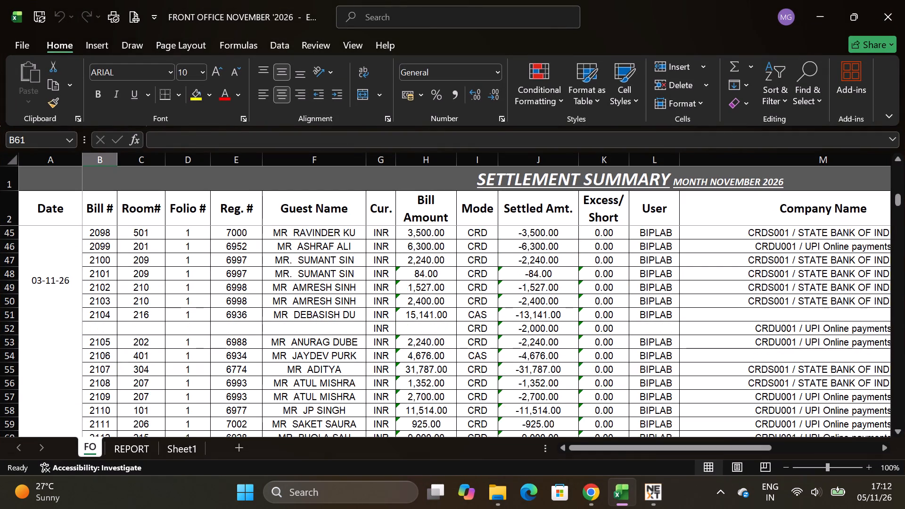
{"action": "scroll", "coordinate": [257, 309], "scroll_direction": "down", "scroll_amount": 3}
Return to FORTUNE NEXT, reopen the Settlement Summary report and set both From Date and To Date to 04-NOV-2026.
{"action": "left_click", "coordinate": [648, 488]}
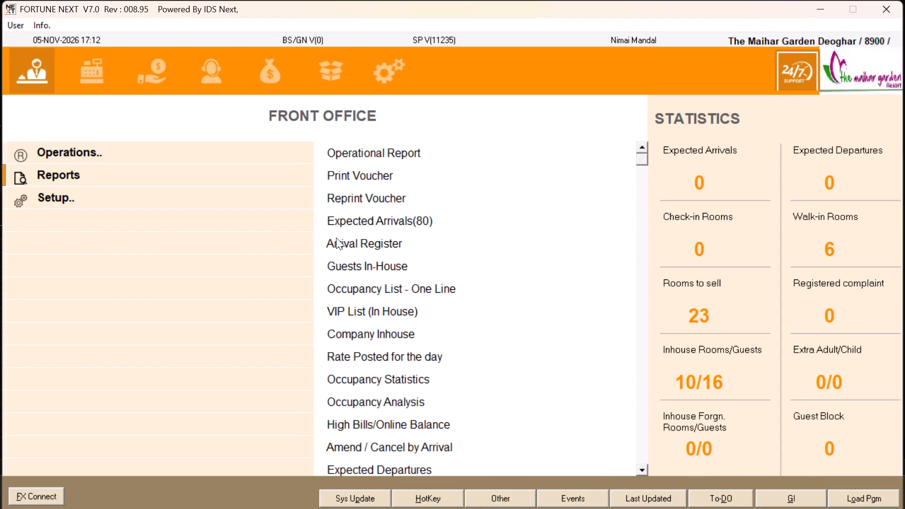
{"action": "type", "text": "sett"}
{"action": "left_click", "coordinate": [444, 148]}
{"action": "key", "text": "Return"}
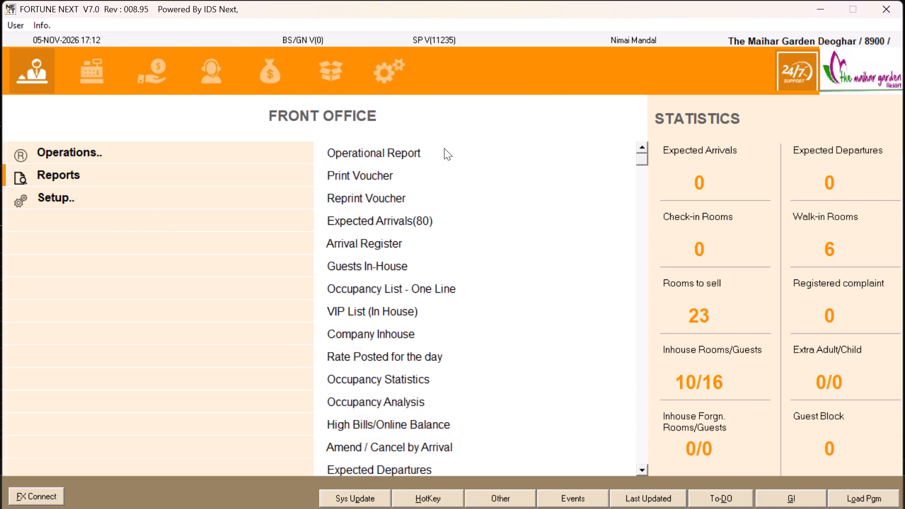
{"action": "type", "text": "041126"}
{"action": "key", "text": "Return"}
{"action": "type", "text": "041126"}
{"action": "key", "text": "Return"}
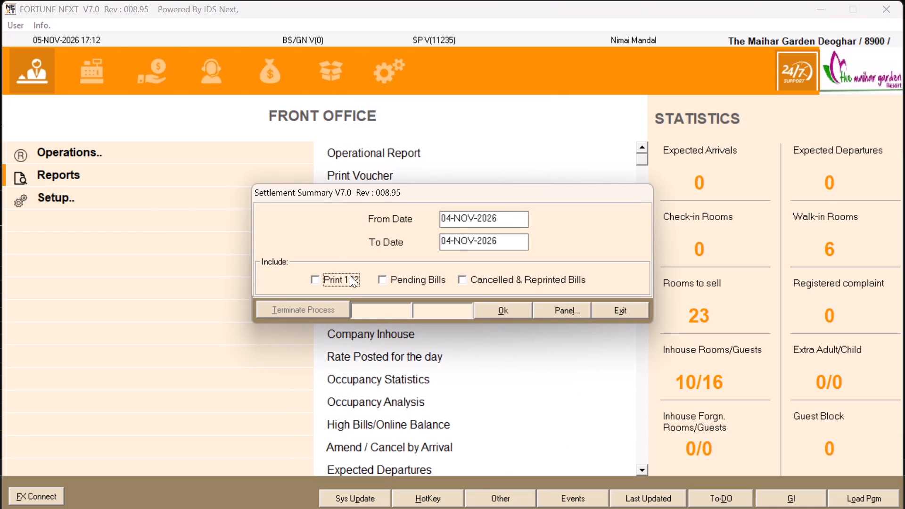
Include Print 132, Pending Bills and Cancelled & Reprinted Bills in the settlement summary.
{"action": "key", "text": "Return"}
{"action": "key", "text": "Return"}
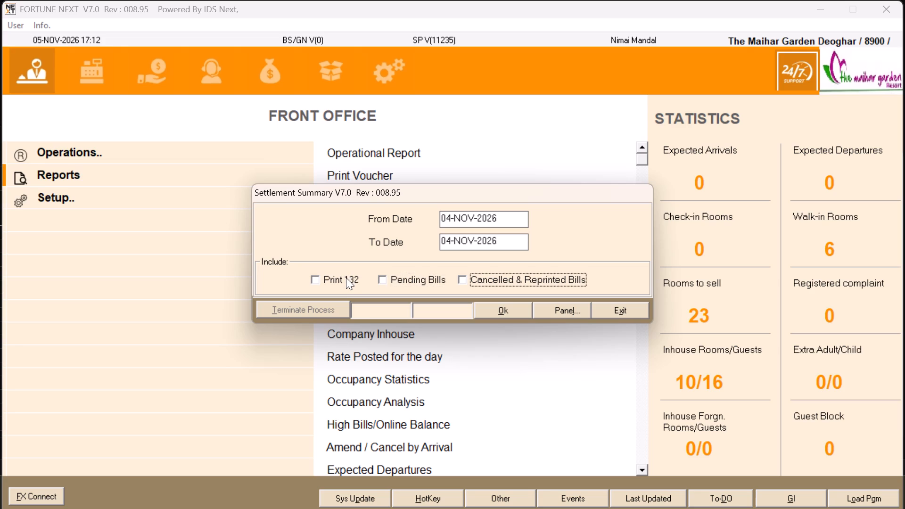
{"action": "left_click", "coordinate": [334, 279]}
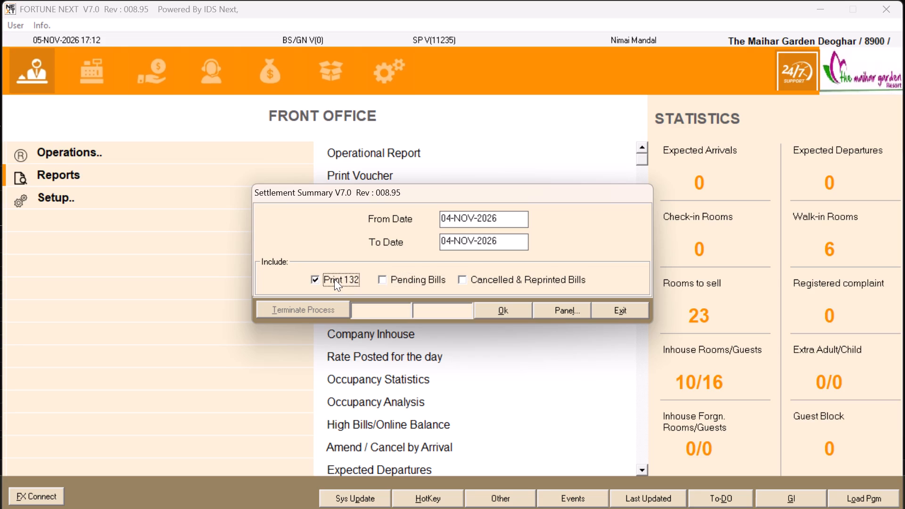
{"action": "key", "text": "Tab"}
{"action": "key", "text": "Tab"}
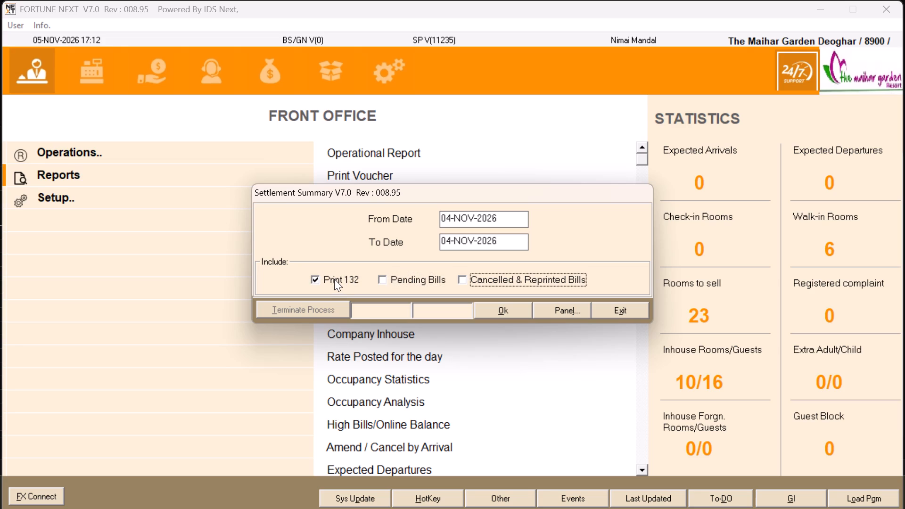
{"action": "left_click", "coordinate": [425, 276]}
{"action": "left_click", "coordinate": [493, 275]}
Generate the settlement summary for 04-NOV-2026 with the Display output option.
{"action": "left_click", "coordinate": [519, 316]}
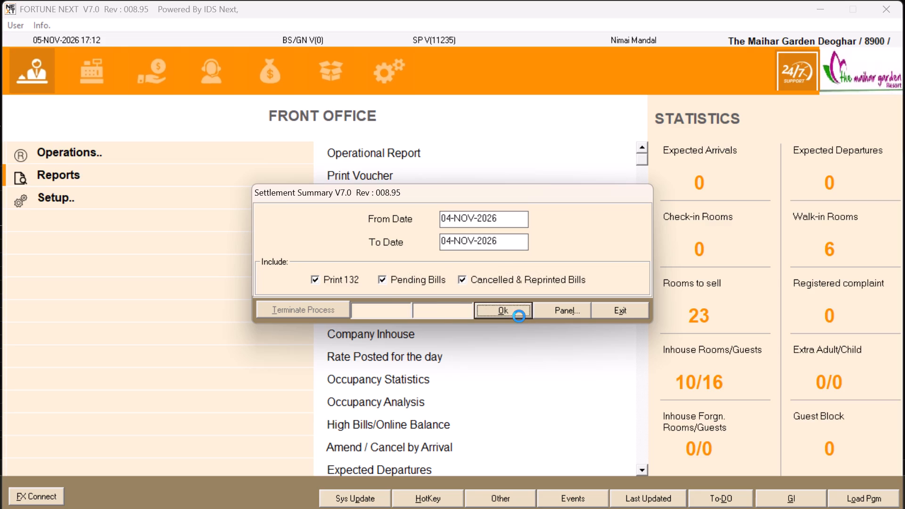
{"action": "key", "text": "Return"}
{"action": "key", "text": "Tab"}
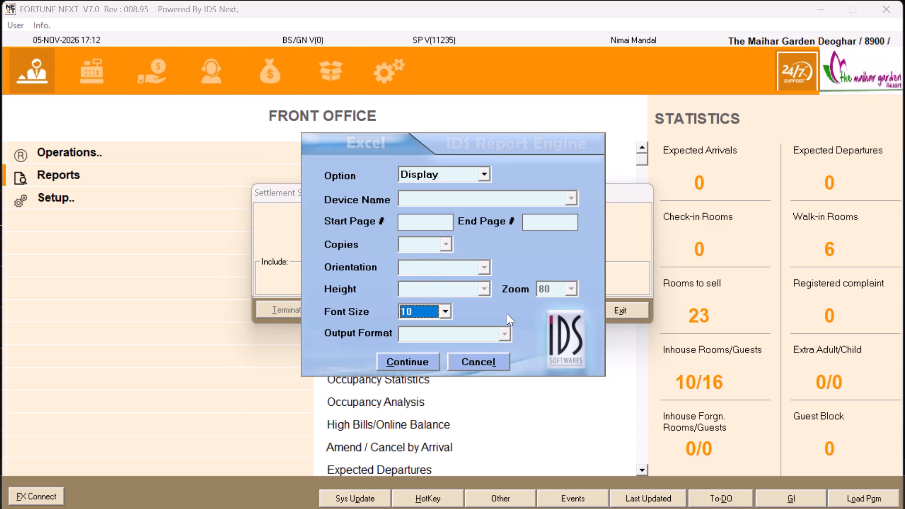
{"action": "key", "text": "Return"}
{"action": "key", "text": "Tab"}
{"action": "key", "text": "Return"}
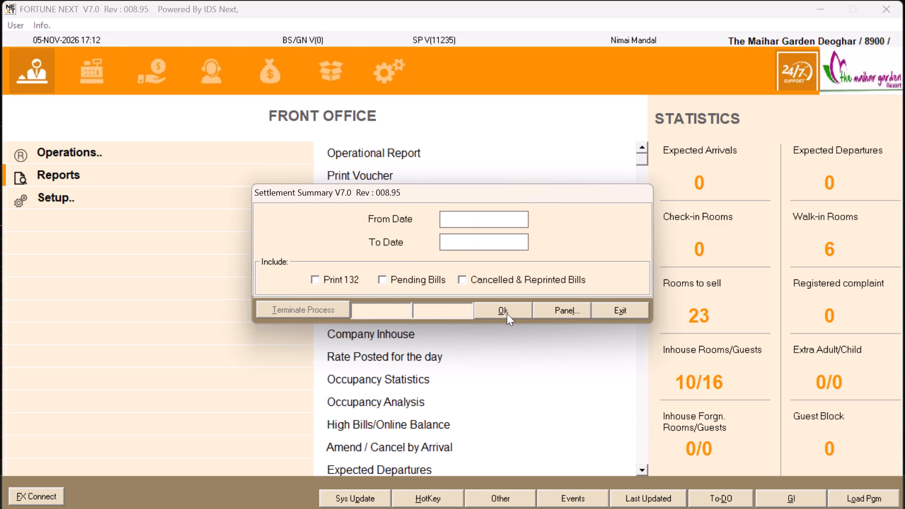
Switch to the generated Settlement Summary workbook Book1 in Excel and maximise it.
{"action": "key", "text": "alt+Tab"}
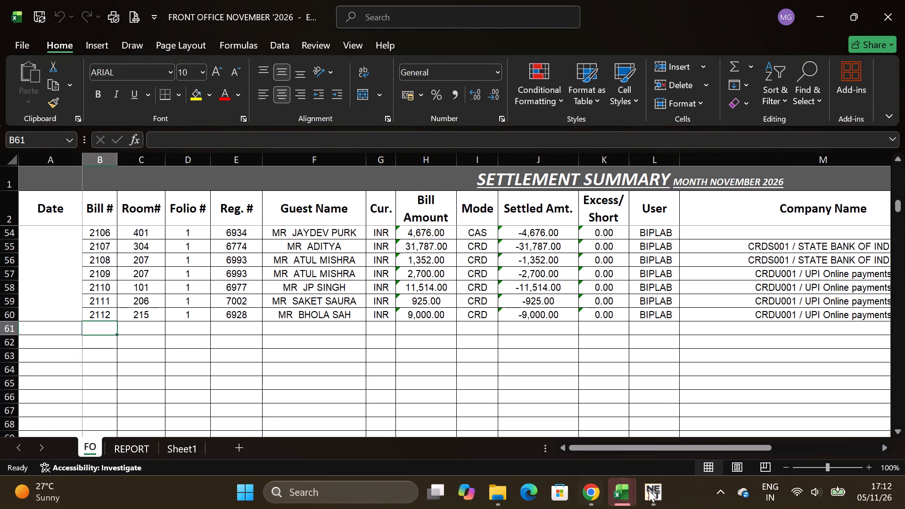
{"action": "left_click", "coordinate": [669, 408]}
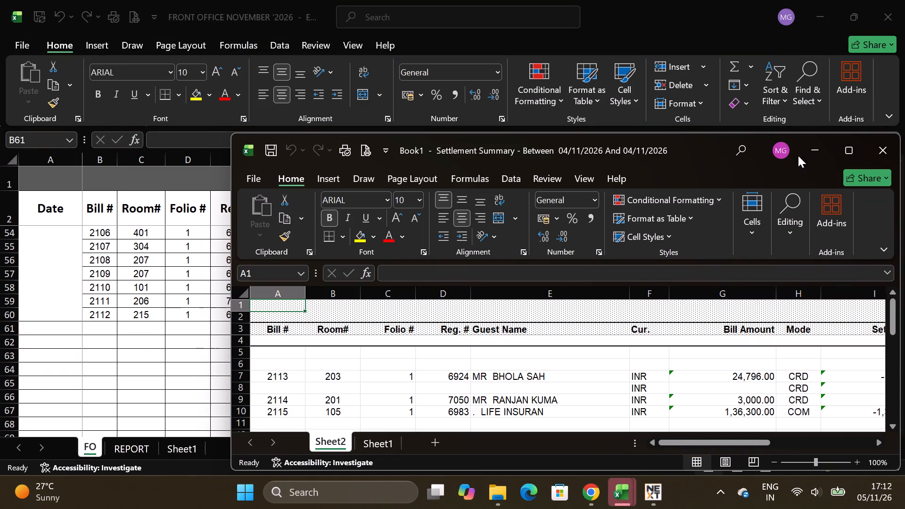
{"action": "left_click", "coordinate": [854, 150]}
Copy the rows of bills 2113 to 2115, from Bill # through Company Name, into the FO sheet directly below bill 2112.
{"action": "scroll", "coordinate": [258, 269], "scroll_direction": "up", "scroll_amount": 3}
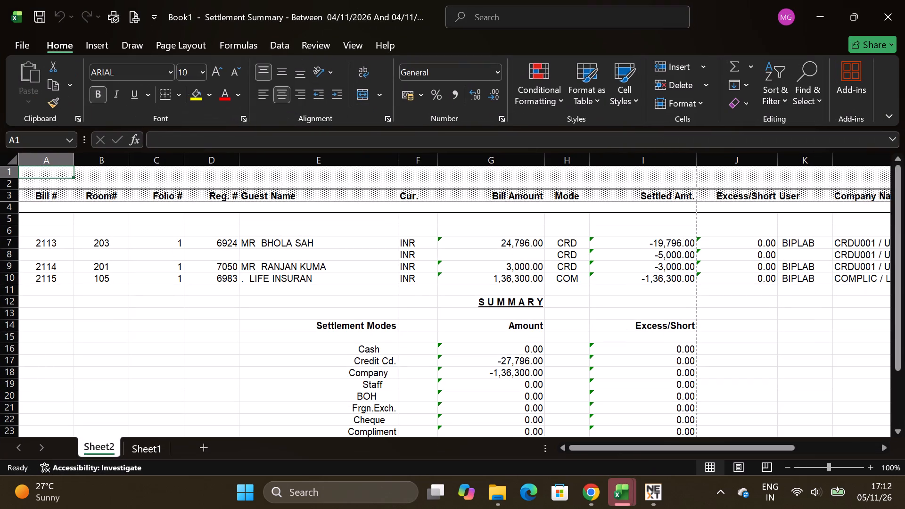
{"action": "left_click_drag", "start_coordinate": [579, 449], "coordinate": [552, 446]}
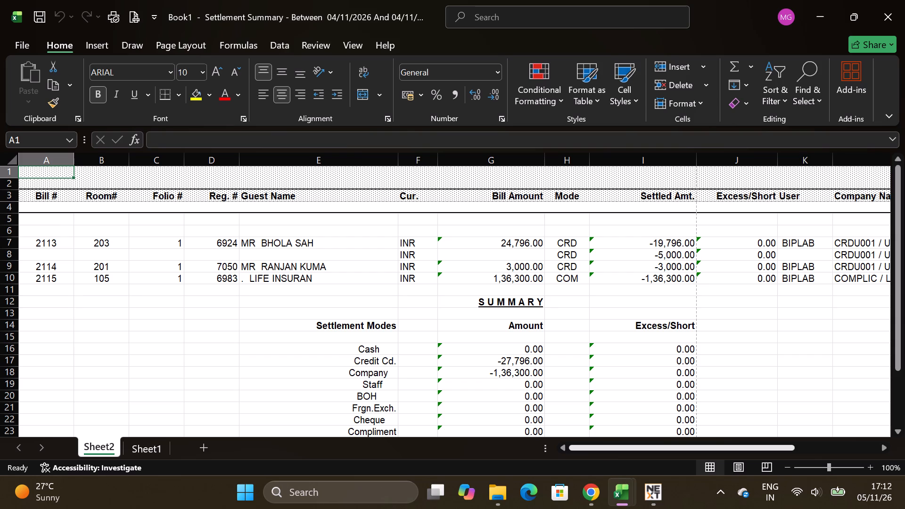
{"action": "left_click_drag", "start_coordinate": [49, 243], "coordinate": [897, 279]}
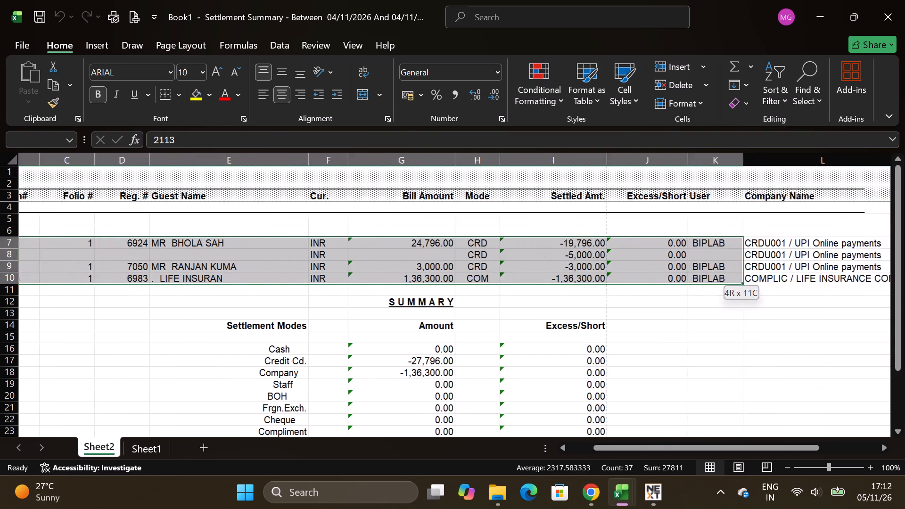
{"action": "left_click_drag", "start_coordinate": [897, 279], "coordinate": [566, 278]}
{"action": "key", "text": "ctrl+c"}
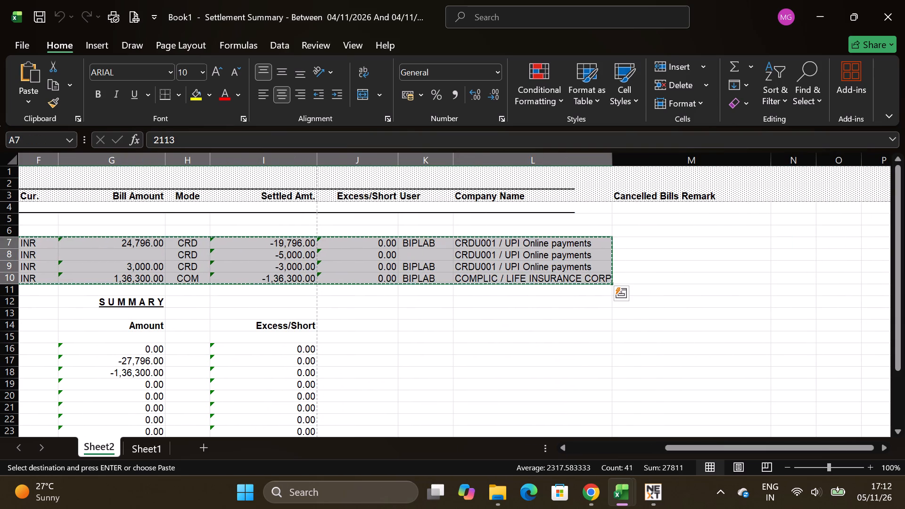
{"action": "left_click", "coordinate": [590, 452]}
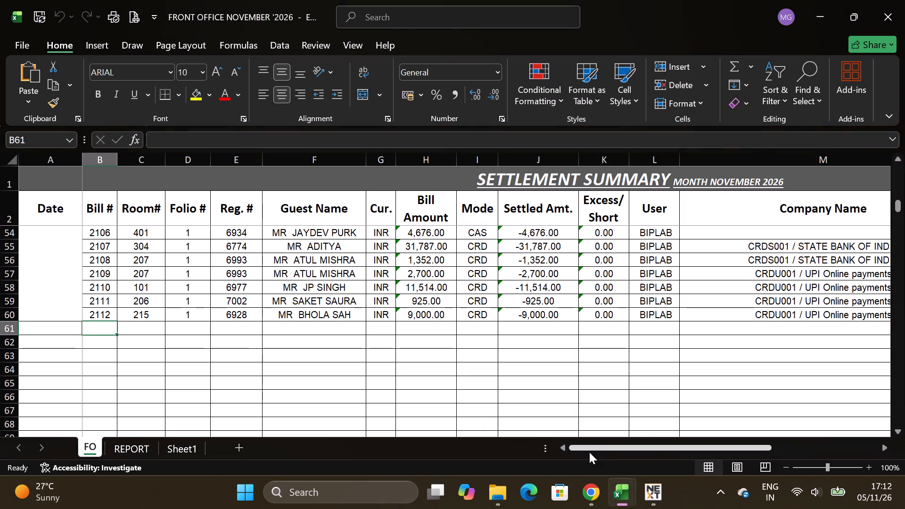
{"action": "key", "text": "ctrl+v"}
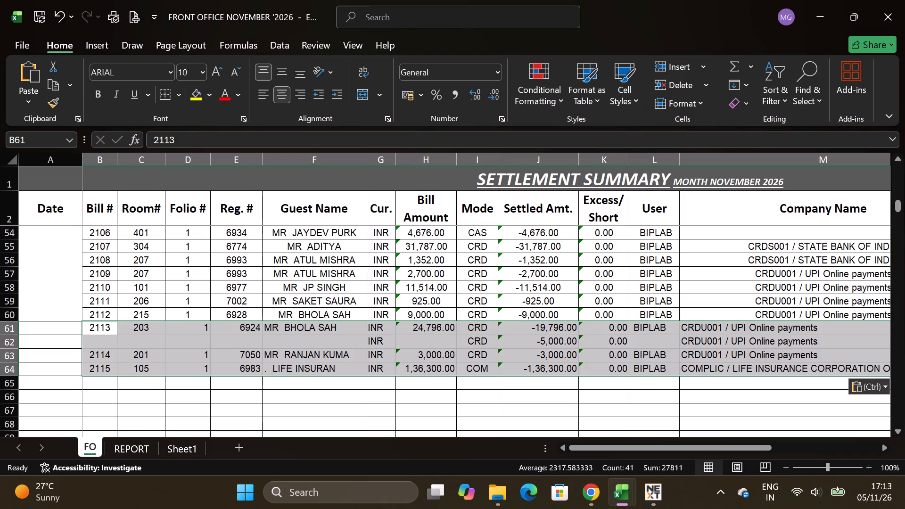
Centre the pasted bill rows horizontally and vertically and apply all borders to them.
{"action": "double_click", "coordinate": [283, 95]}
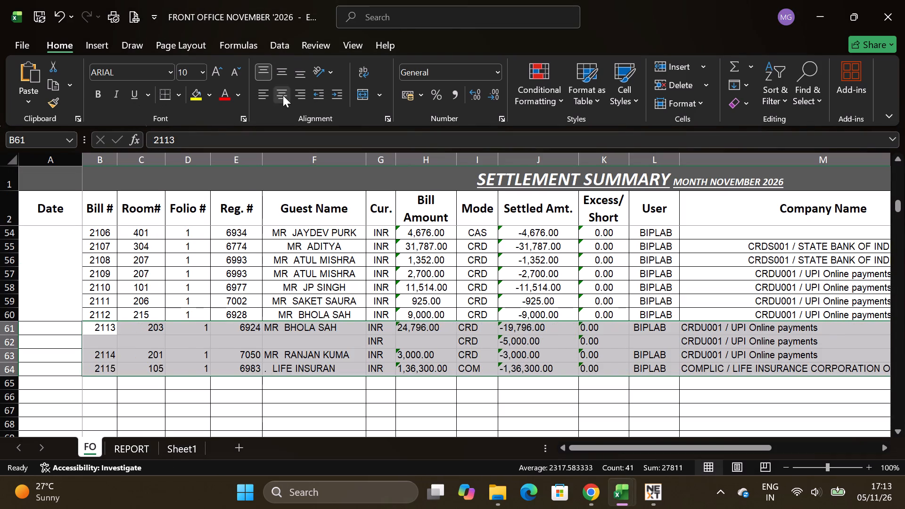
{"action": "left_click", "coordinate": [282, 72]}
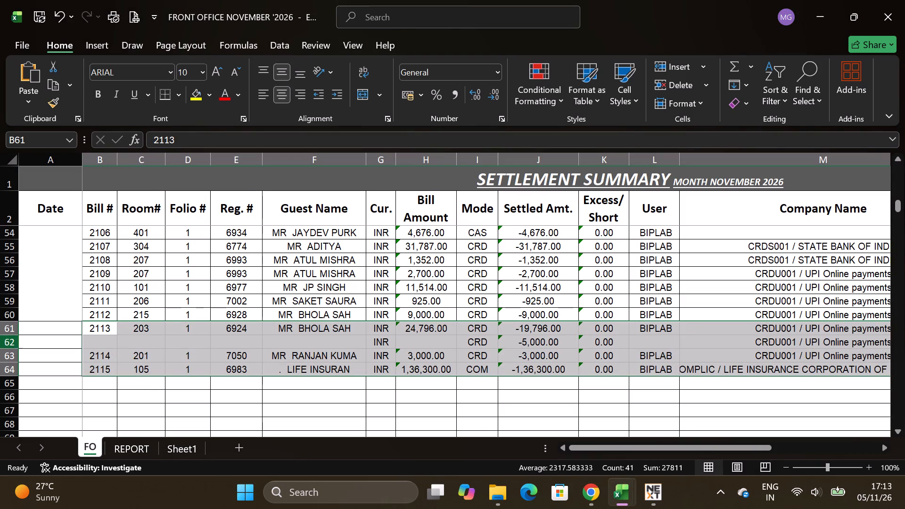
{"action": "left_click", "coordinate": [178, 97]}
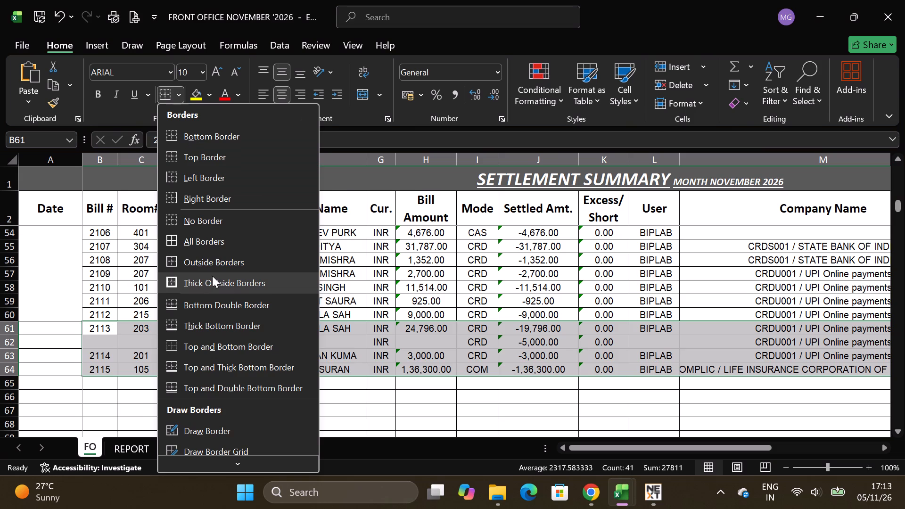
{"action": "left_click", "coordinate": [214, 249]}
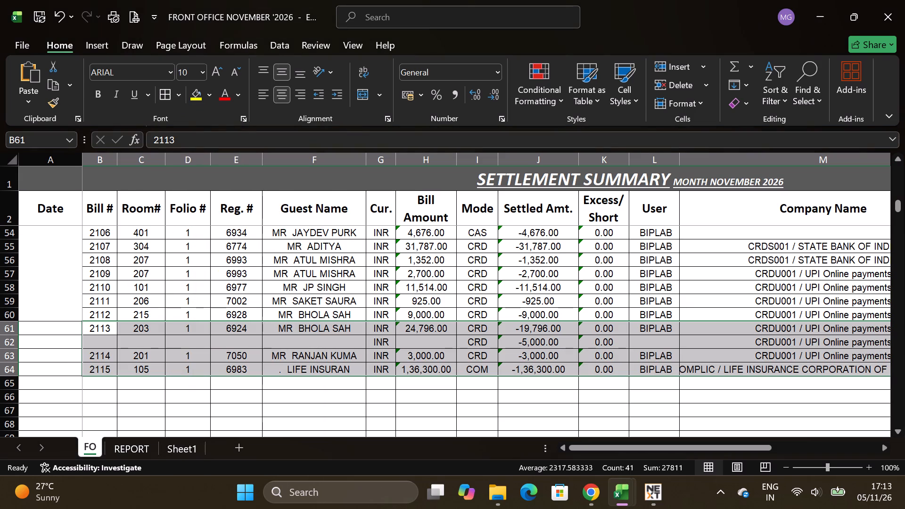
Merge and centre the Date cells beside bills 2113 to 2115 and enter the date 04-11-26.
{"action": "left_click_drag", "start_coordinate": [49, 331], "coordinate": [56, 369]}
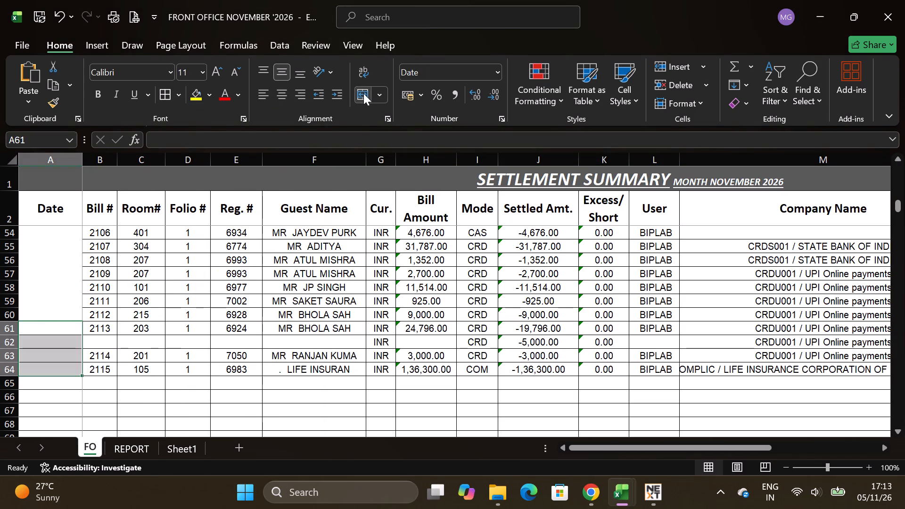
{"action": "left_click", "coordinate": [363, 93]}
{"action": "scroll", "coordinate": [63, 304], "scroll_direction": "up", "scroll_amount": 3}
{"action": "scroll", "coordinate": [63, 304], "scroll_direction": "down", "scroll_amount": 4}
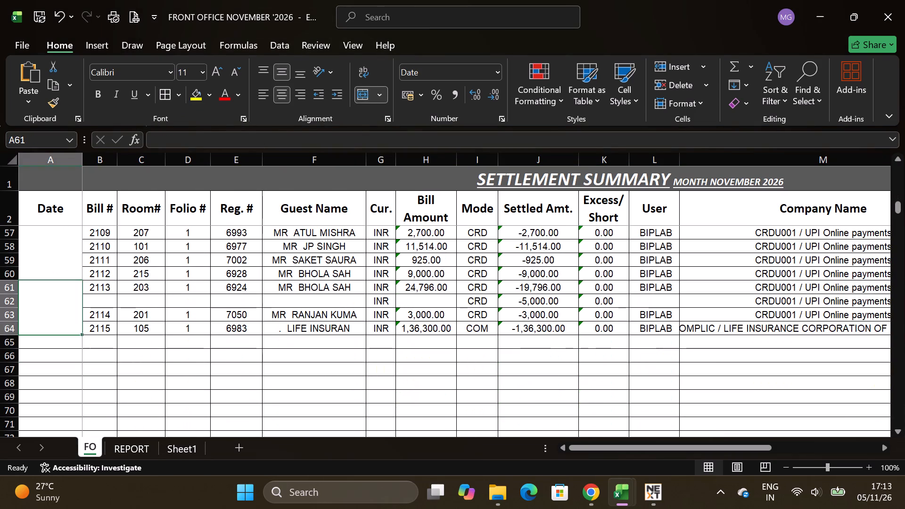
{"action": "type", "text": "04-11-26+"}
{"action": "key", "text": "BackSpace"}
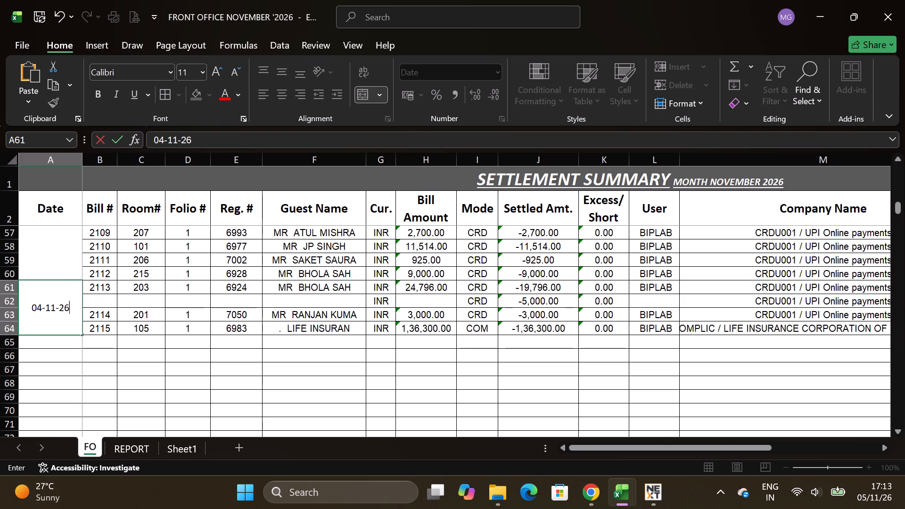
{"action": "key", "text": "Return"}
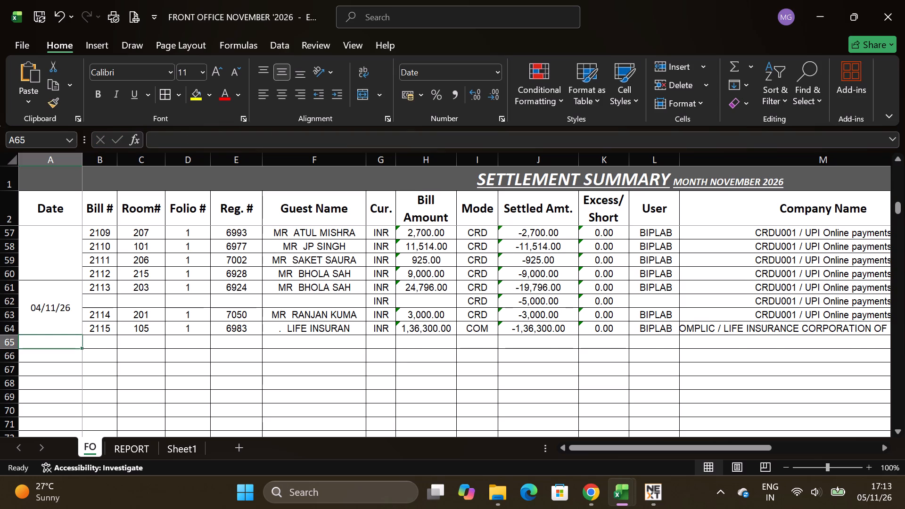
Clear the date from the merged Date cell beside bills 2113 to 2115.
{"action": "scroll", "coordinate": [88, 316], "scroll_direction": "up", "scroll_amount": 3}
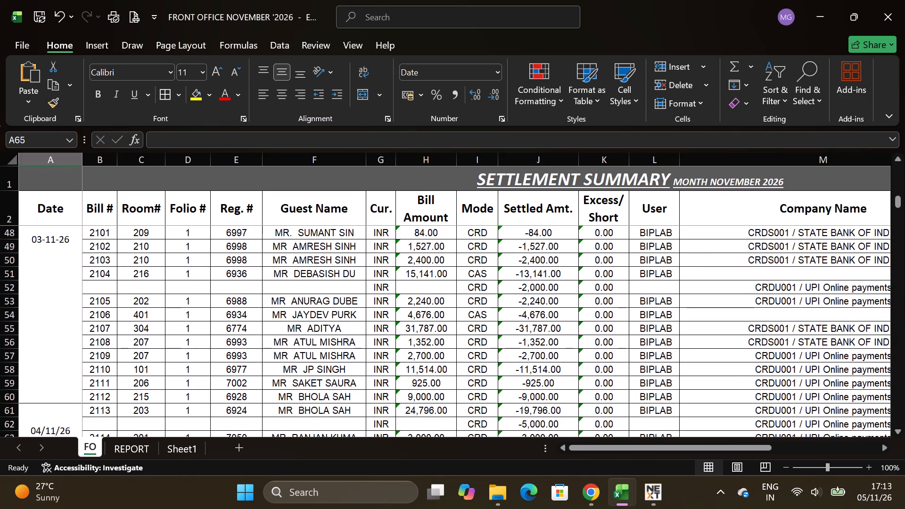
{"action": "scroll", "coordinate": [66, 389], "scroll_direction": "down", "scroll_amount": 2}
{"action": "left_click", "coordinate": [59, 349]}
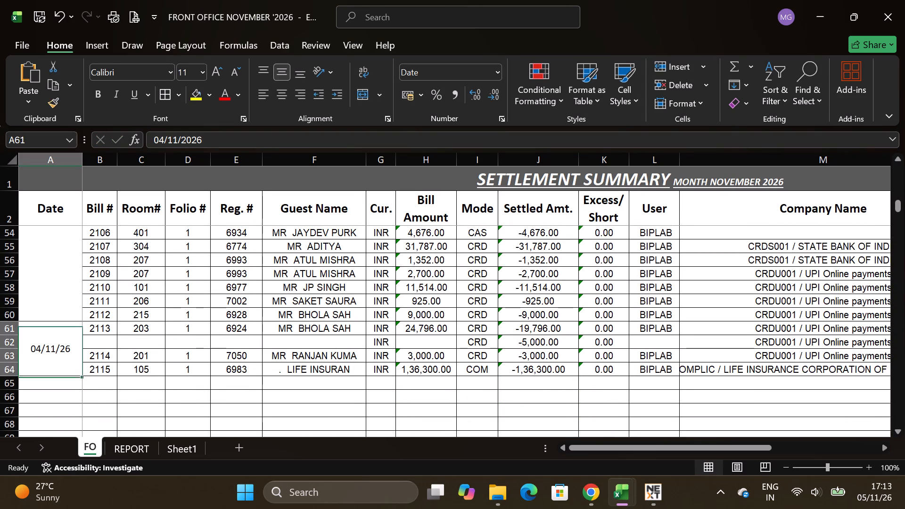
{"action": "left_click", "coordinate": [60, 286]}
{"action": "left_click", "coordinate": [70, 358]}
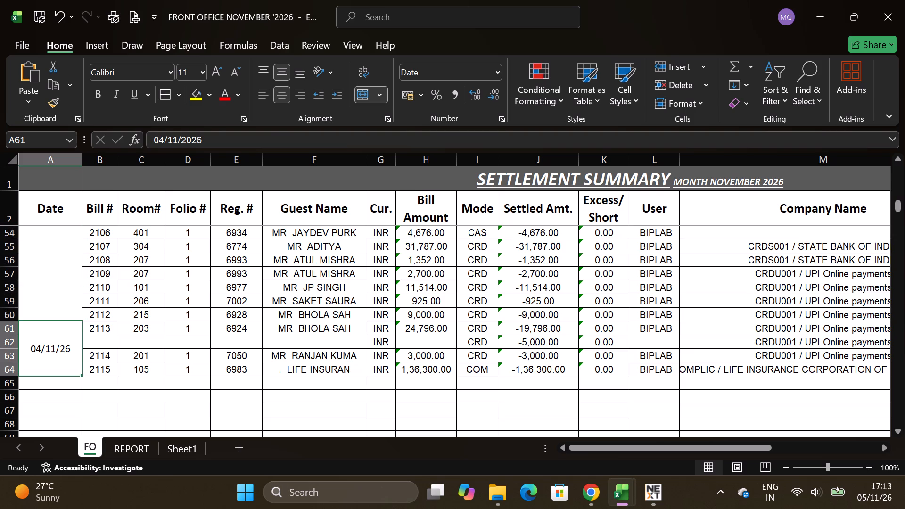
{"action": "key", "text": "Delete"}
Format the merged Date cell beside bills 2113 to 2115 with the 14-03-12 date type.
{"action": "left_click", "coordinate": [68, 281]}
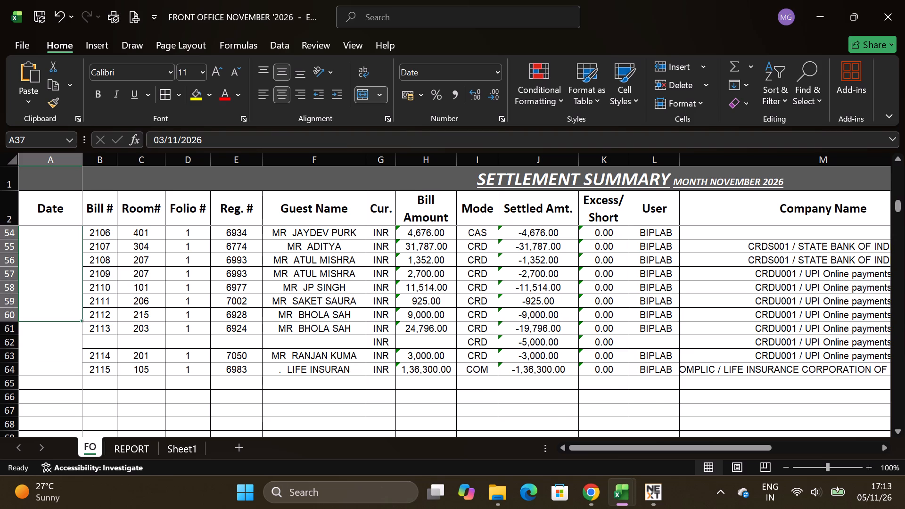
{"action": "left_click", "coordinate": [68, 281]}
{"action": "left_click", "coordinate": [76, 387]}
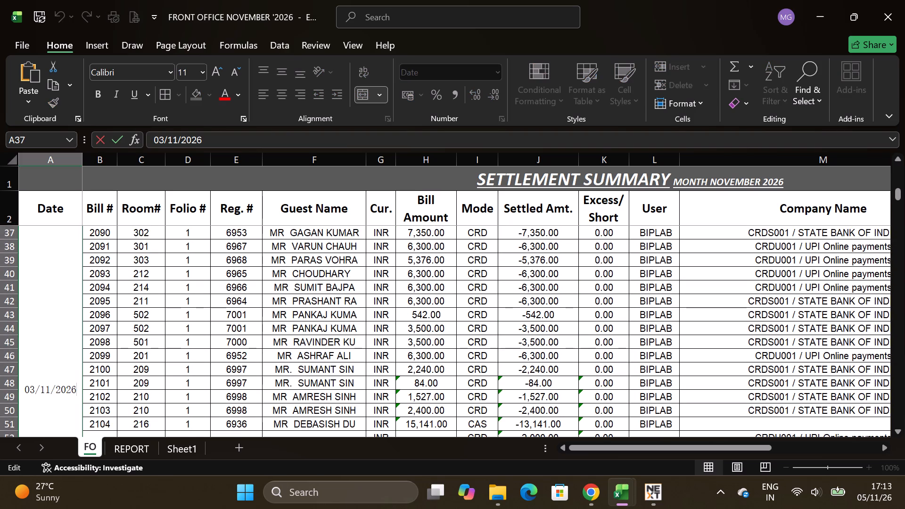
{"action": "scroll", "coordinate": [133, 387], "scroll_direction": "down", "scroll_amount": 4}
{"action": "left_click", "coordinate": [63, 415]}
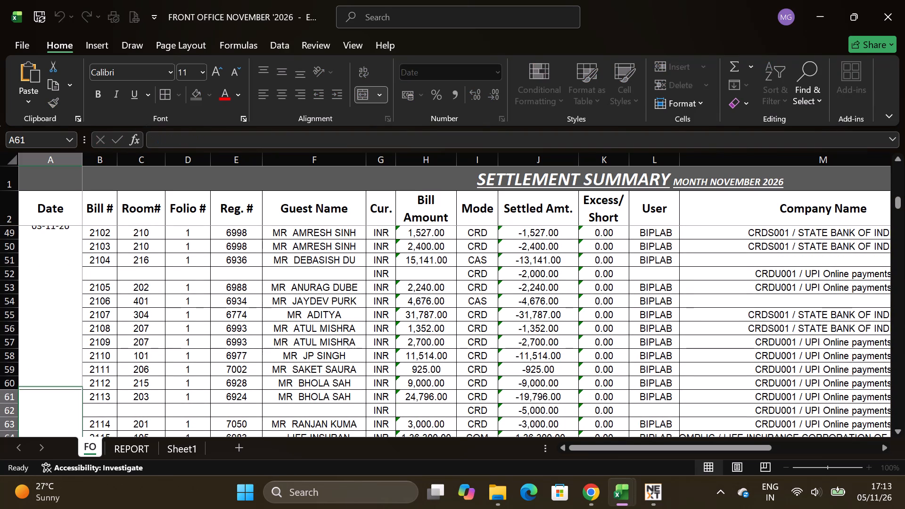
{"action": "left_click", "coordinate": [500, 70]}
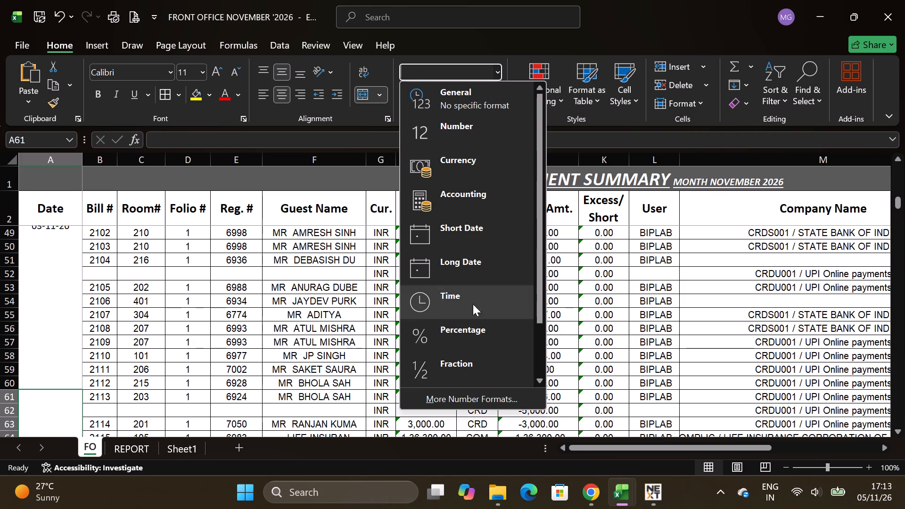
{"action": "left_click", "coordinate": [471, 402]}
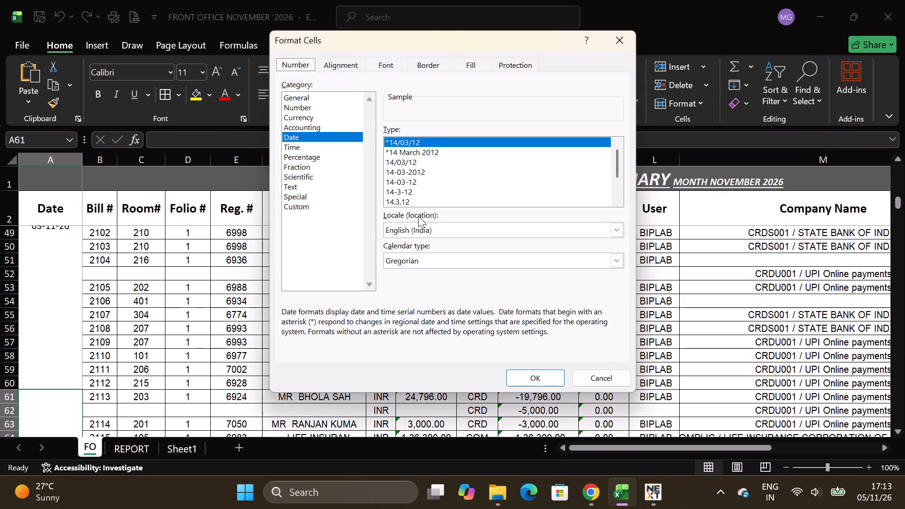
{"action": "left_click", "coordinate": [408, 182]}
{"action": "left_click", "coordinate": [521, 373]}
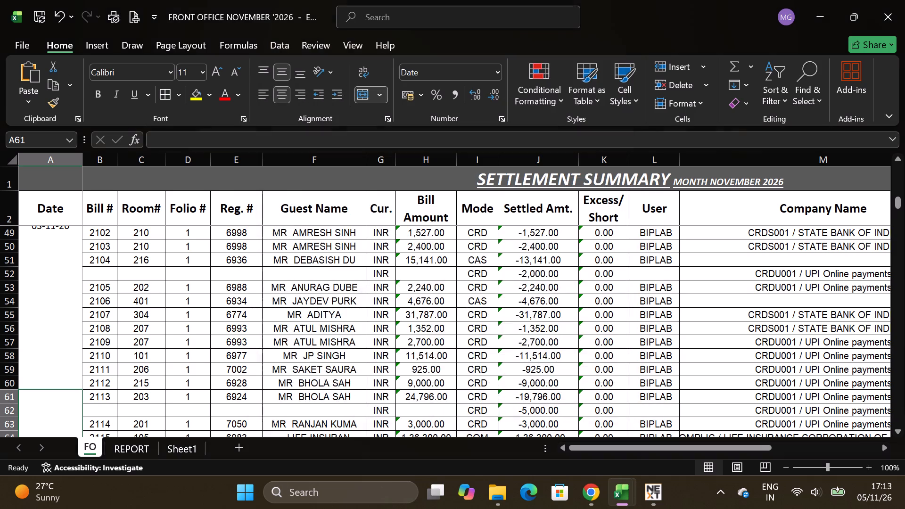
{"action": "scroll", "coordinate": [504, 341], "scroll_direction": "down", "scroll_amount": 3}
{"action": "left_click", "coordinate": [234, 385]}
Enter 04-11-26 in the merged Date cell beside bills 2113 to 2115 and save the workbook.
{"action": "left_click", "coordinate": [55, 304]}
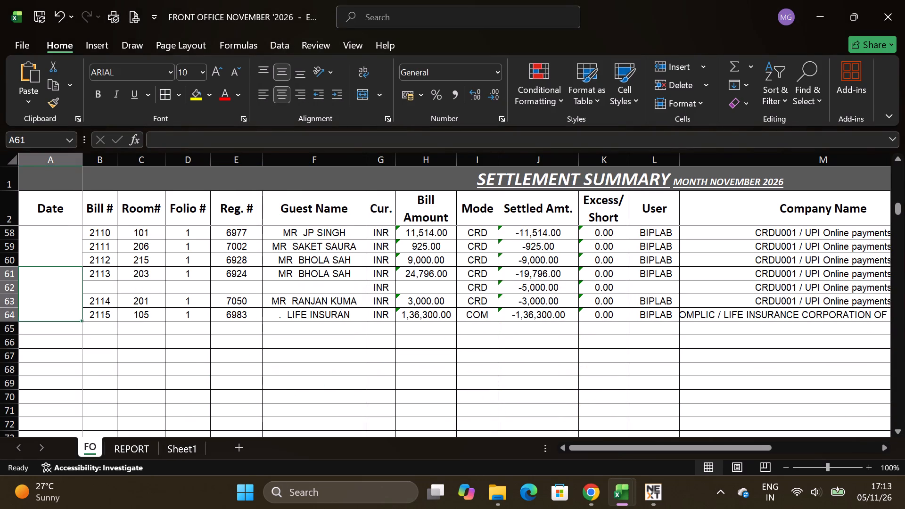
{"action": "type", "text": "04-"}
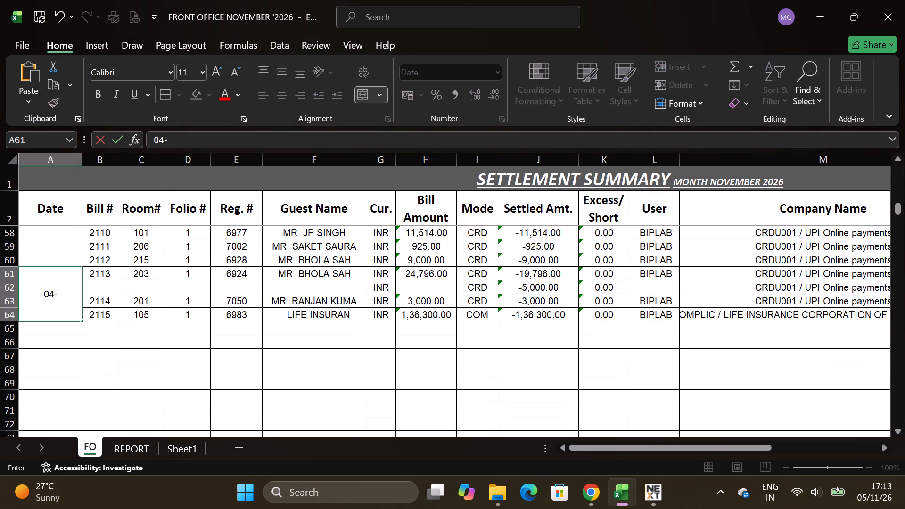
{"action": "key", "text": "1"}
{"action": "key", "text": "1"}
{"action": "type", "text": "-26"}
{"action": "key", "text": "Return"}
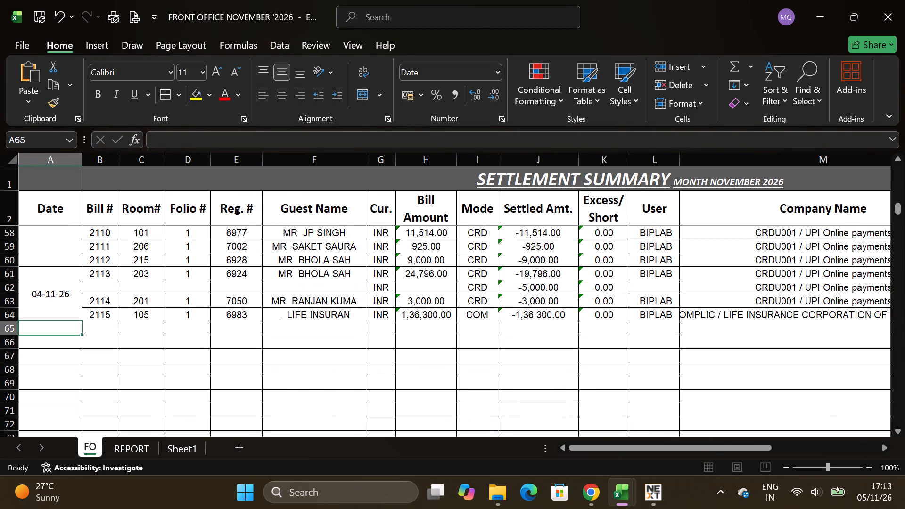
{"action": "key", "text": "ctrl+s"}
{"action": "left_click", "coordinate": [255, 383]}
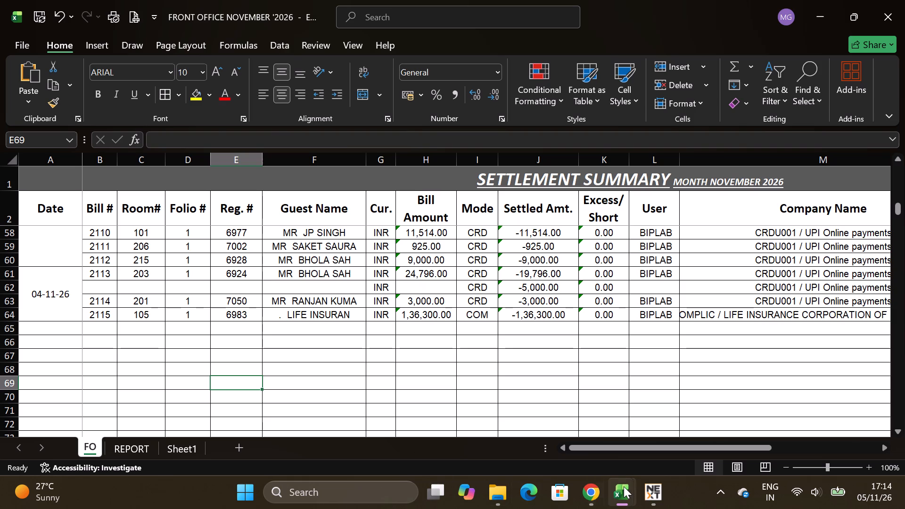
In FORTUNE NEXT, generate the settlement summary for 05-NOV-2026 with Print 132, Pending Bills, and Cancelled & Reprinted Bills included.
{"action": "left_click", "coordinate": [642, 490]}
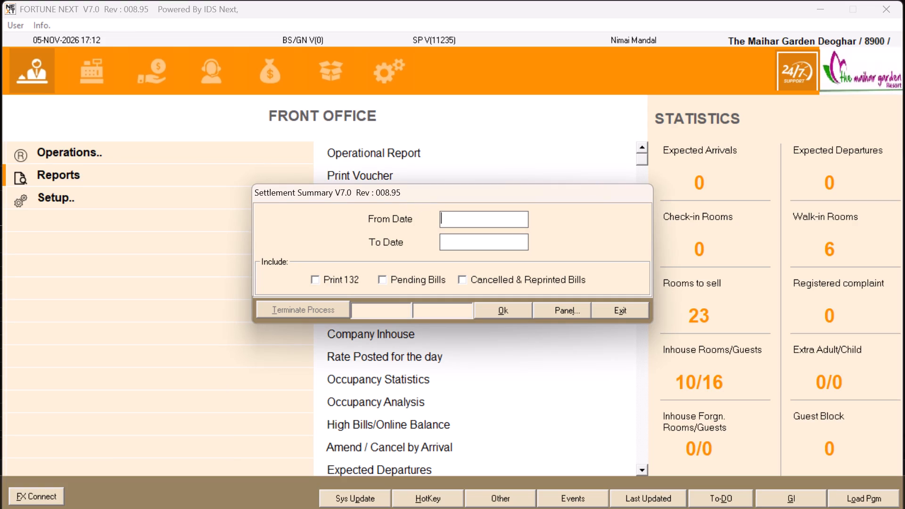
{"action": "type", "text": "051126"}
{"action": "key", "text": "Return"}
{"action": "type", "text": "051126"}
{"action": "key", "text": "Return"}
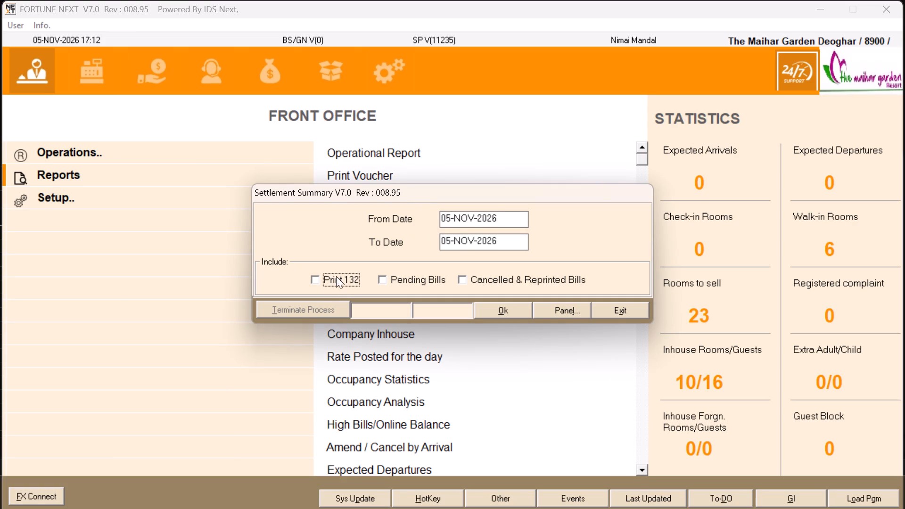
{"action": "left_click", "coordinate": [337, 276]}
{"action": "left_click", "coordinate": [395, 279]}
{"action": "left_click", "coordinate": [467, 278]}
{"action": "left_click", "coordinate": [483, 304]}
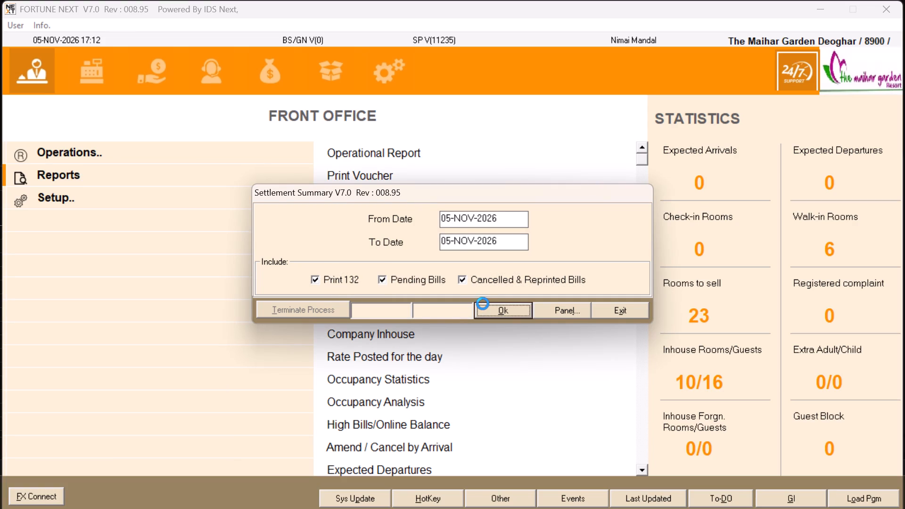
{"action": "key", "text": "Return"}
{"action": "key", "text": "Tab"}
{"action": "key", "text": "Return"}
{"action": "key", "text": "Tab"}
{"action": "key", "text": "Return"}
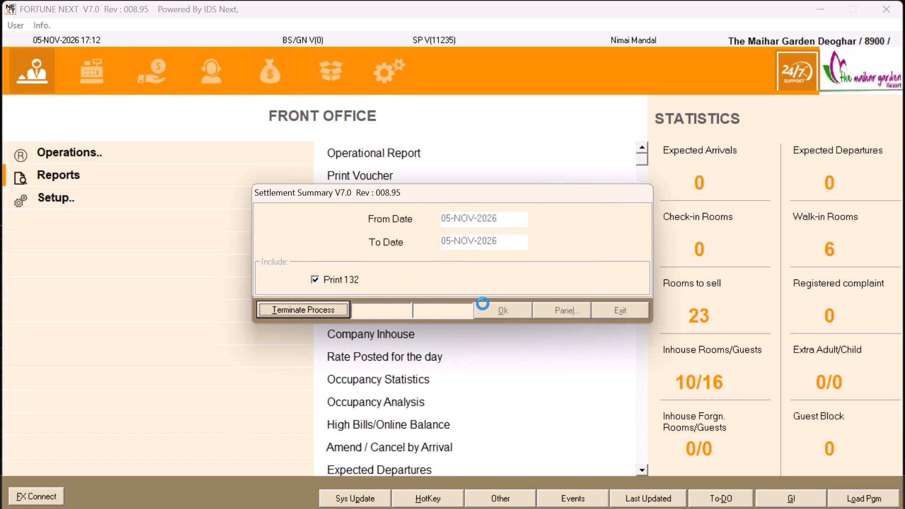
Switch to the generated Settlement Summary workbook Book1 in Excel and maximise it.
{"action": "key", "text": "alt+Tab"}
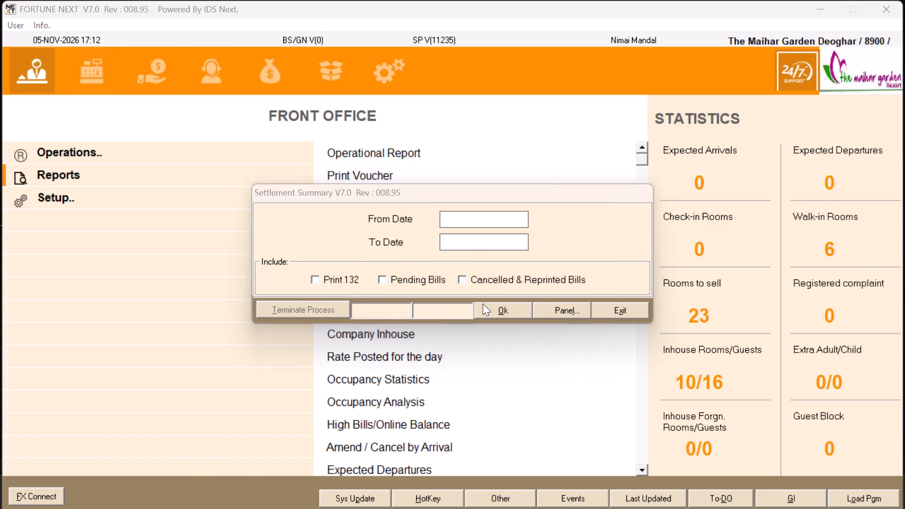
{"action": "left_click", "coordinate": [665, 417]}
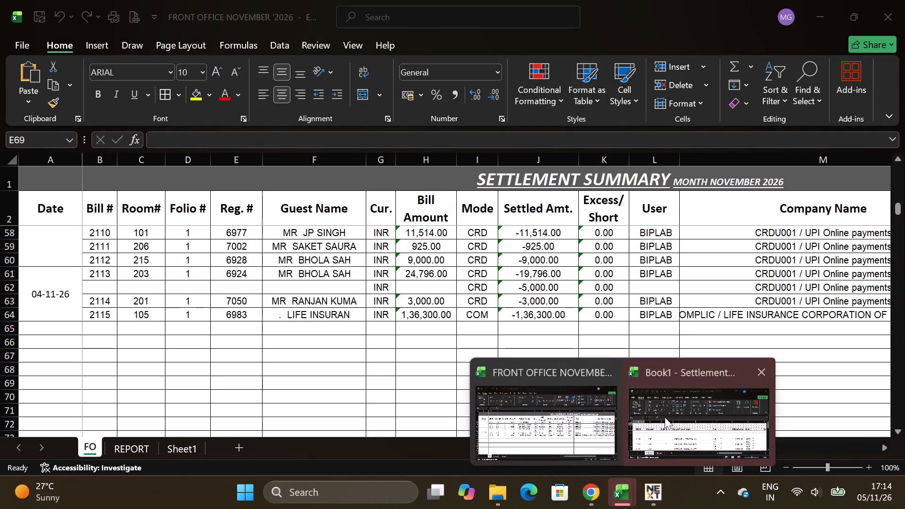
{"action": "left_click", "coordinate": [849, 148]}
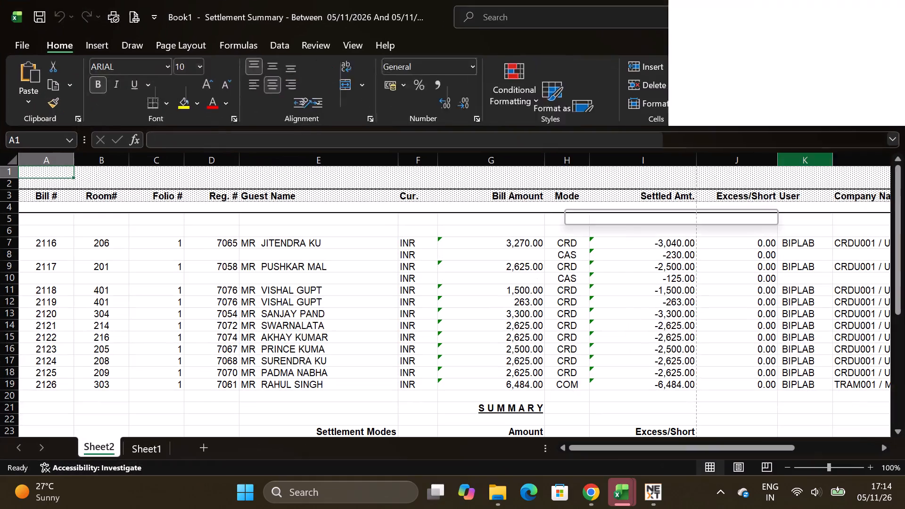
Copy the rows of bills 2116 to 2126, from Bill # through Company Name, into the FO sheet directly below bill 2115.
{"action": "scroll", "coordinate": [51, 258], "scroll_direction": "up", "scroll_amount": 3}
{"action": "left_click_drag", "start_coordinate": [45, 244], "coordinate": [98, 388]}
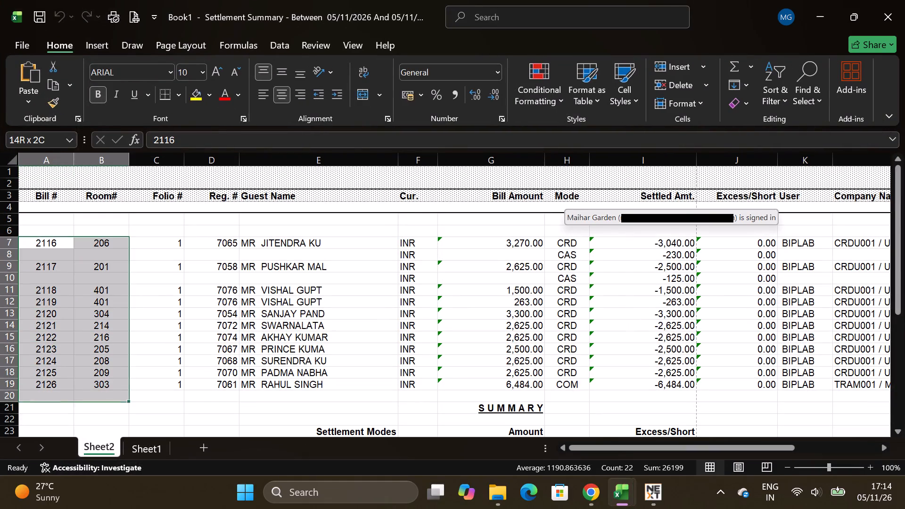
{"action": "left_click_drag", "start_coordinate": [98, 388], "coordinate": [866, 383]}
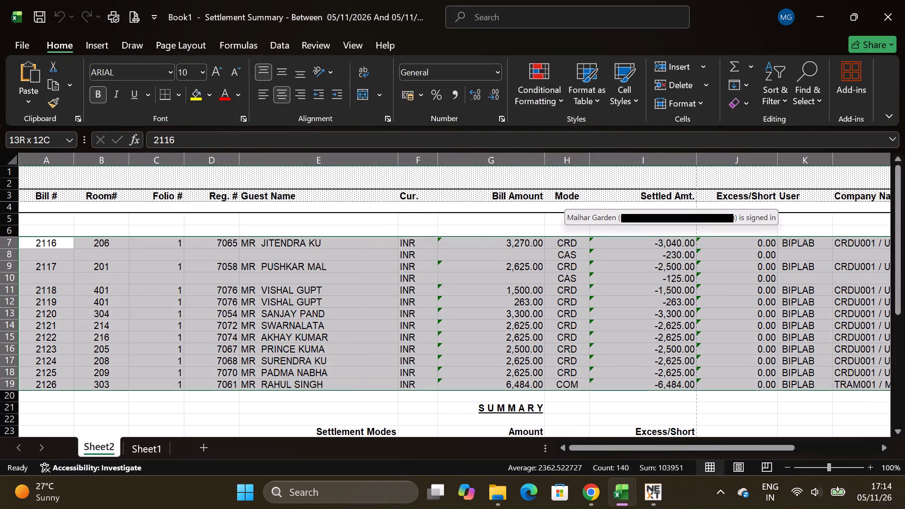
{"action": "left_click_drag", "start_coordinate": [866, 383], "coordinate": [790, 384]}
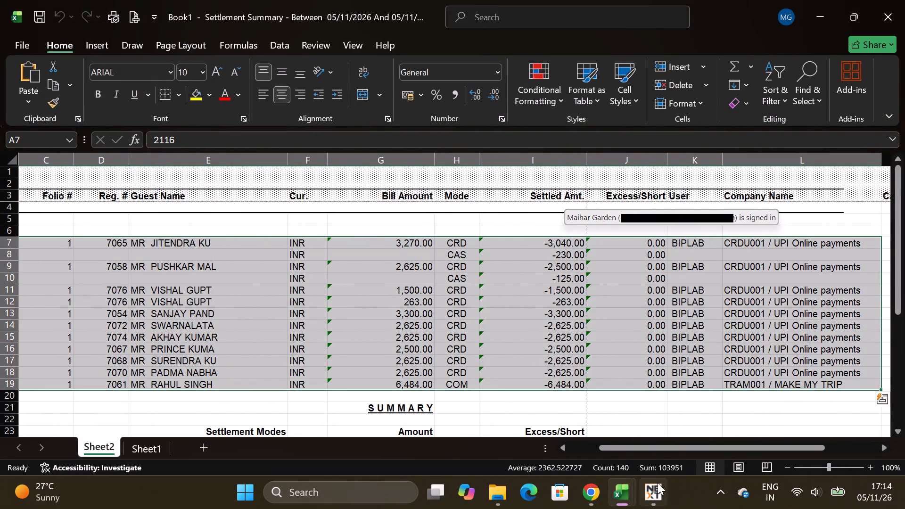
{"action": "left_click_drag", "start_coordinate": [671, 444], "coordinate": [550, 455]}
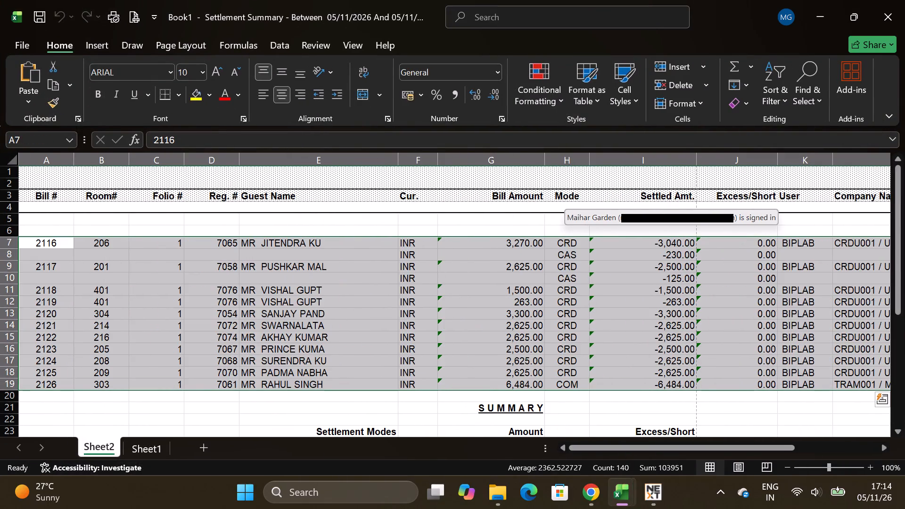
{"action": "key", "text": "ctrl+c"}
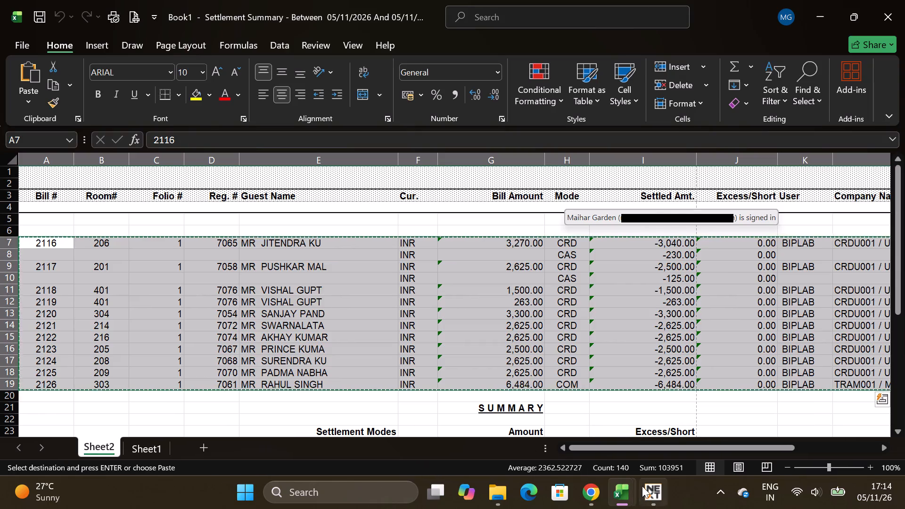
{"action": "left_click", "coordinate": [562, 438]}
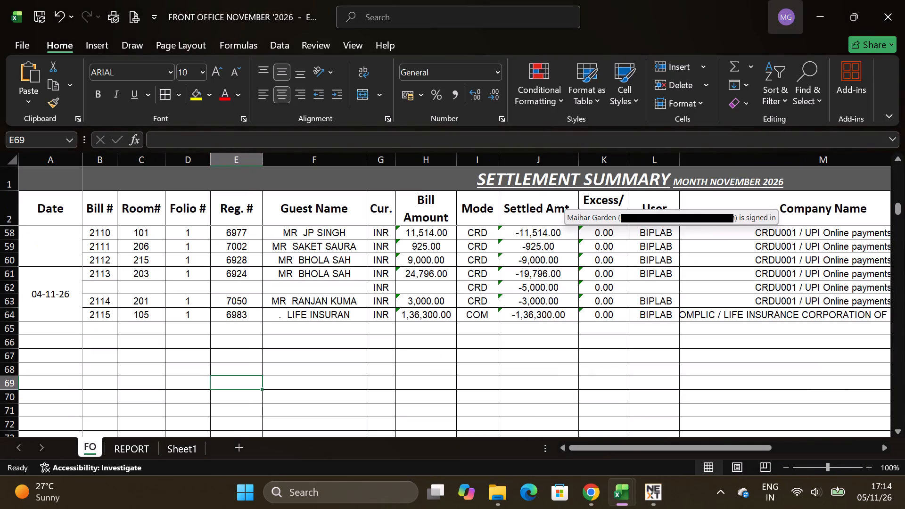
{"action": "left_click", "coordinate": [108, 333]}
{"action": "key", "text": "ctrl+v"}
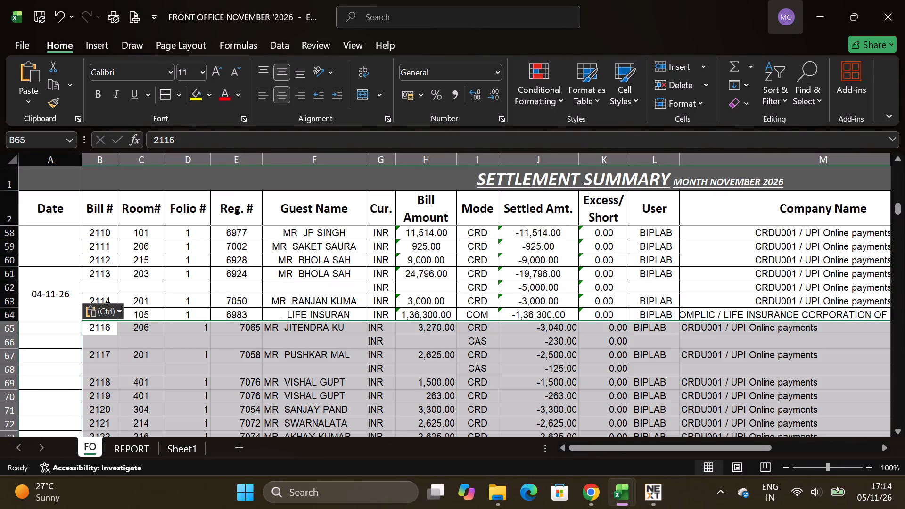
Centre the pasted rows of bills 2116 to 2126 horizontally and vertically and apply all borders to them.
{"action": "double_click", "coordinate": [276, 92]}
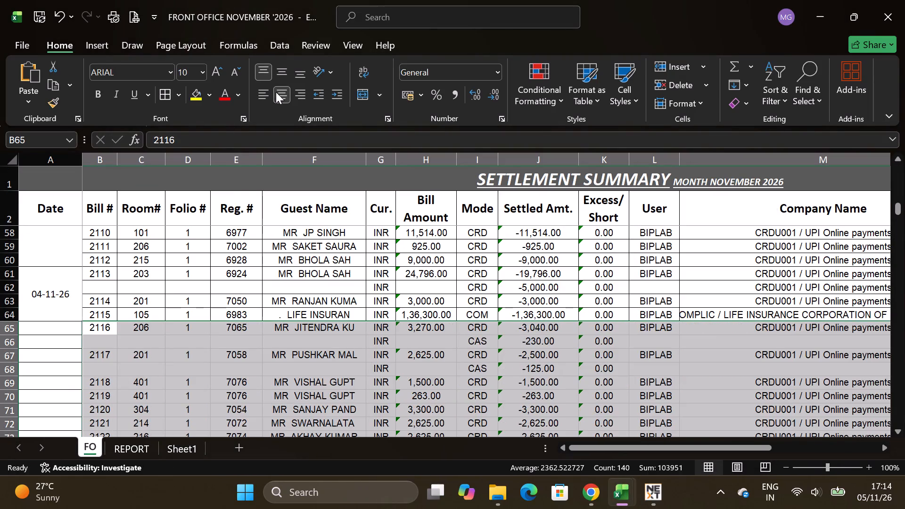
{"action": "left_click", "coordinate": [283, 72]}
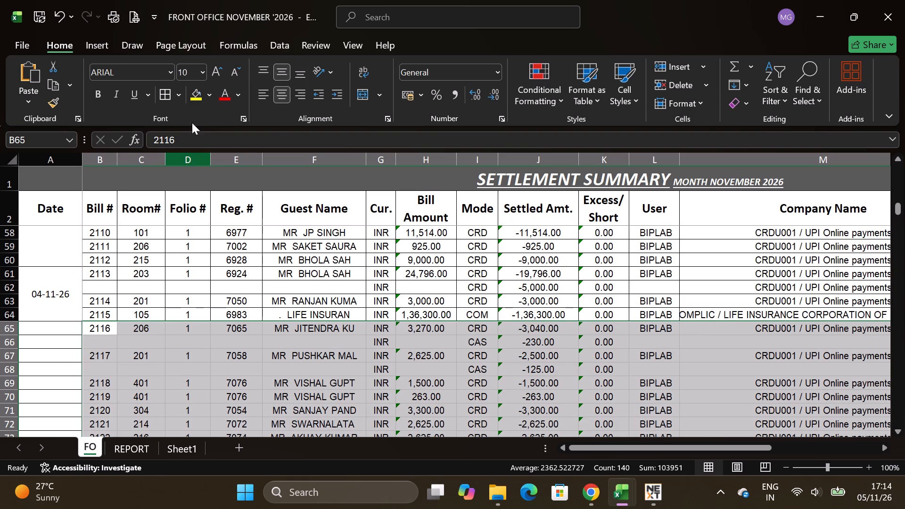
{"action": "left_click", "coordinate": [164, 96]}
{"action": "scroll", "coordinate": [385, 327], "scroll_direction": "down", "scroll_amount": 2}
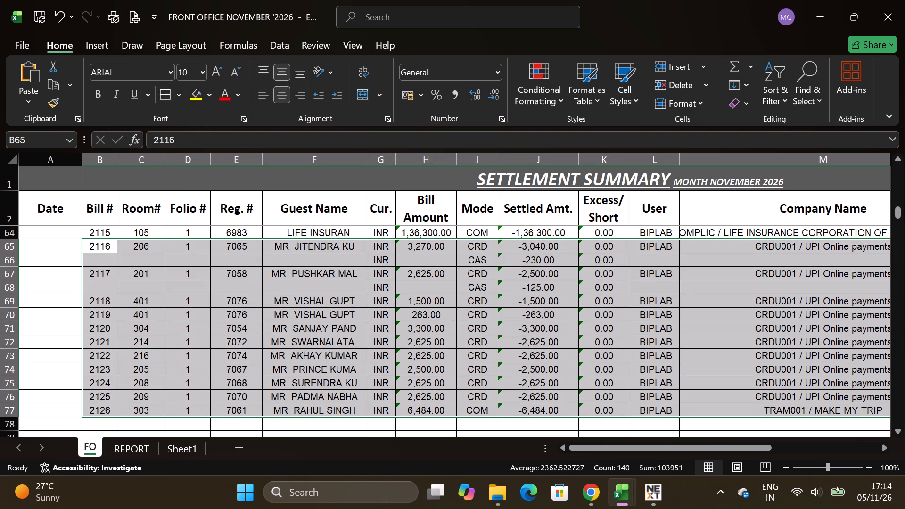
Merge the Date cells beside bills 2116 to 2126 in the FO sheet and enter the date 05-11-26.
{"action": "scroll", "coordinate": [74, 257], "scroll_direction": "up", "scroll_amount": 1}
{"action": "left_click_drag", "start_coordinate": [60, 287], "coordinate": [62, 416]}
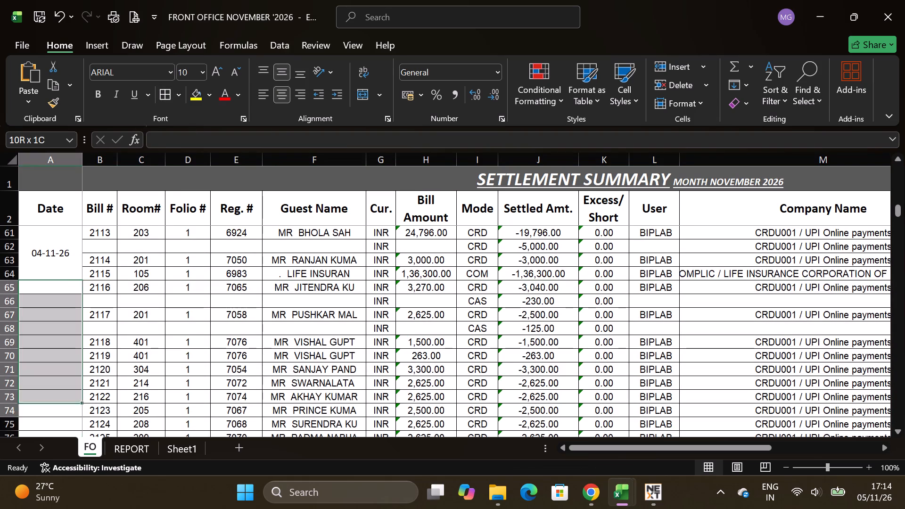
{"action": "left_click_drag", "start_coordinate": [62, 416], "coordinate": [74, 410]}
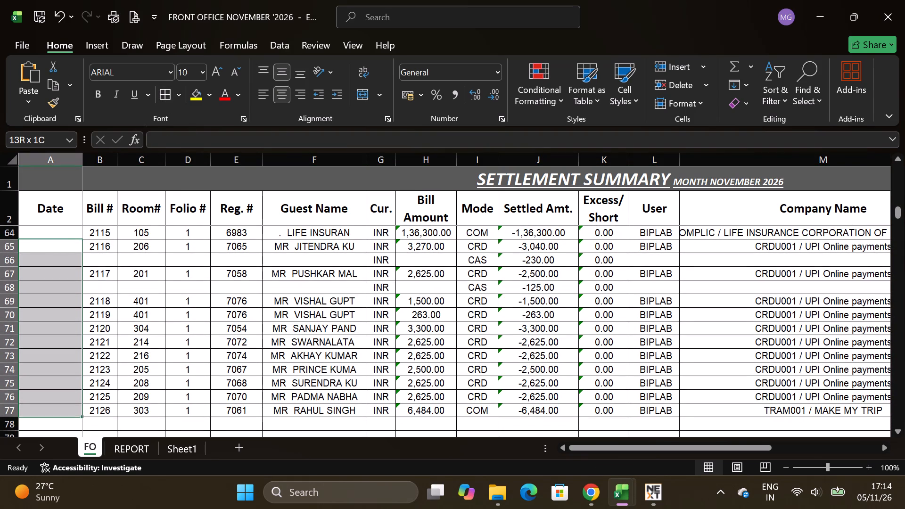
{"action": "left_click_drag", "start_coordinate": [74, 410], "coordinate": [72, 406]}
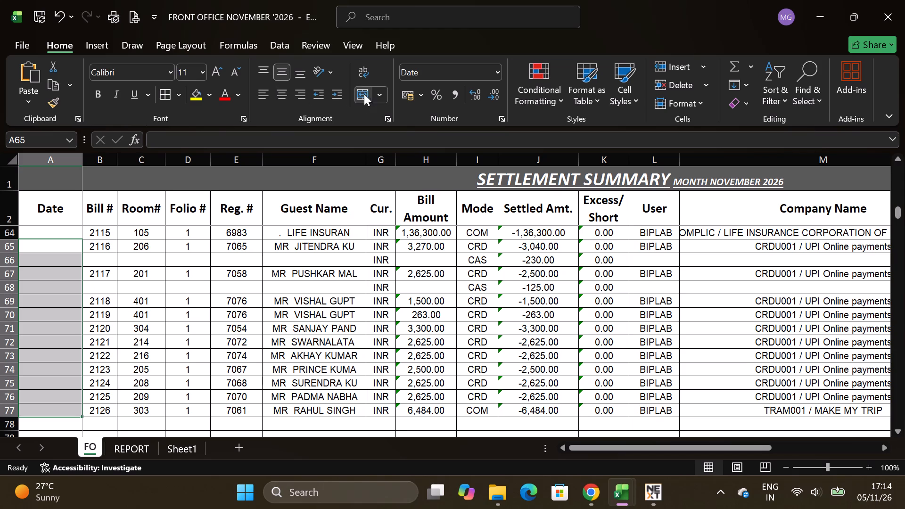
{"action": "left_click", "coordinate": [364, 94]}
{"action": "scroll", "coordinate": [23, 258], "scroll_direction": "up", "scroll_amount": 1}
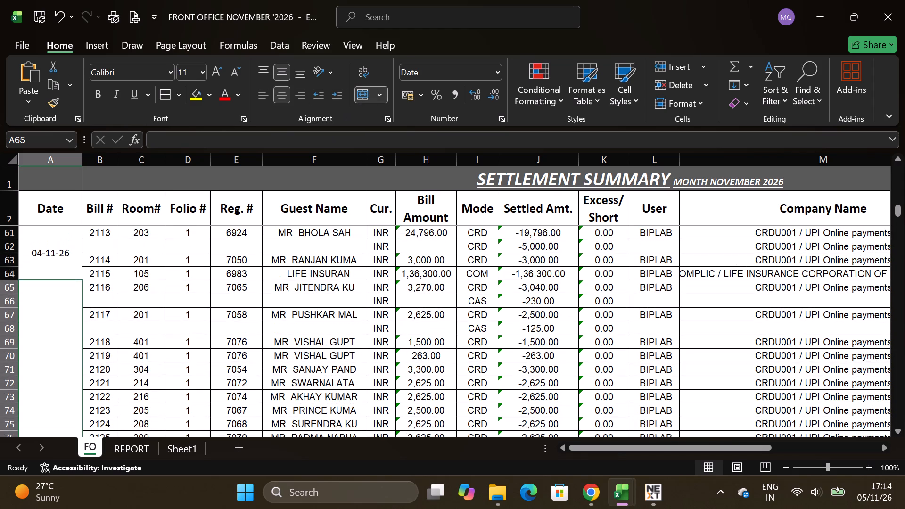
{"action": "key", "text": "0"}
{"action": "key", "text": "5"}
{"action": "type", "text": "-11-26"}
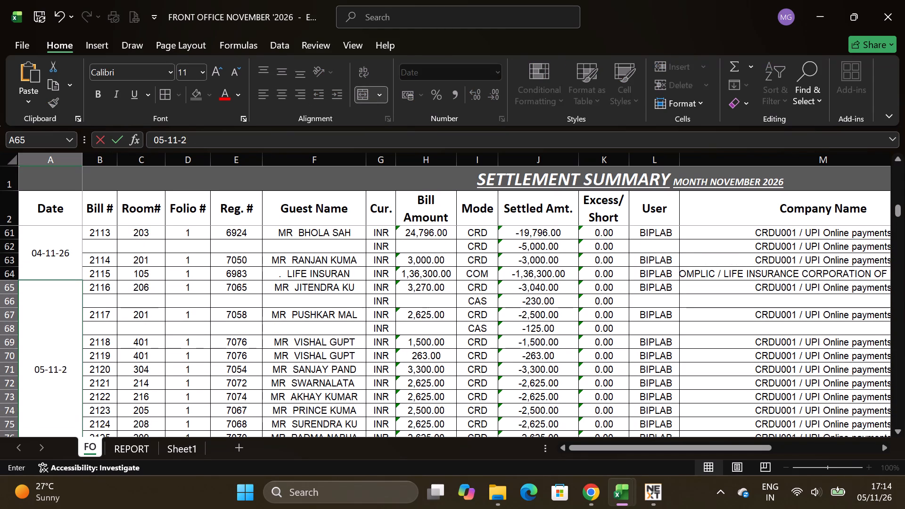
{"action": "key", "text": "Return"}
Apply the 14-03-12 date format to the merged date cell of bills 2116 to 2126 and save the workbook.
{"action": "left_click", "coordinate": [51, 353]}
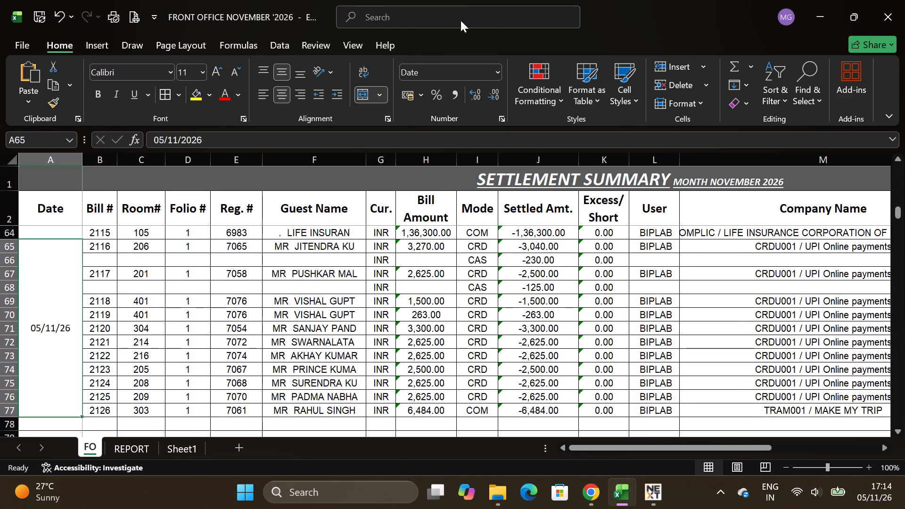
{"action": "left_click", "coordinate": [499, 71]}
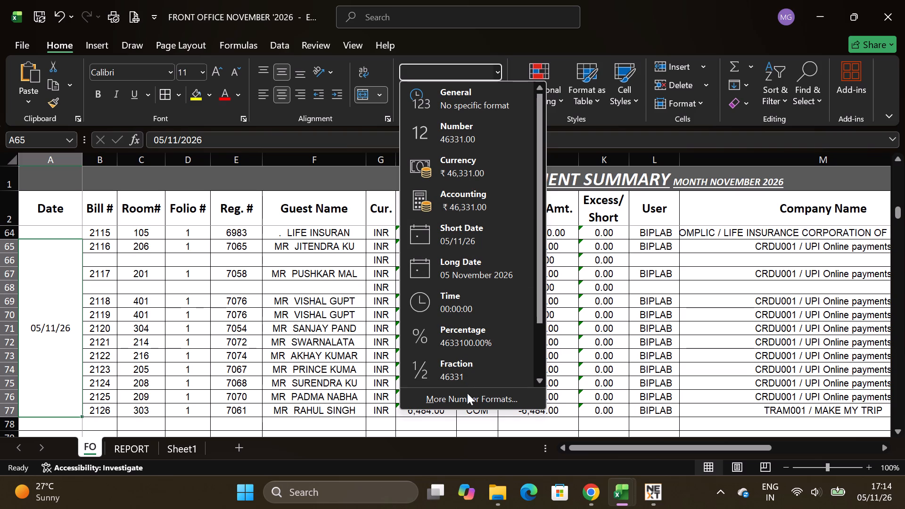
{"action": "left_click", "coordinate": [469, 401]}
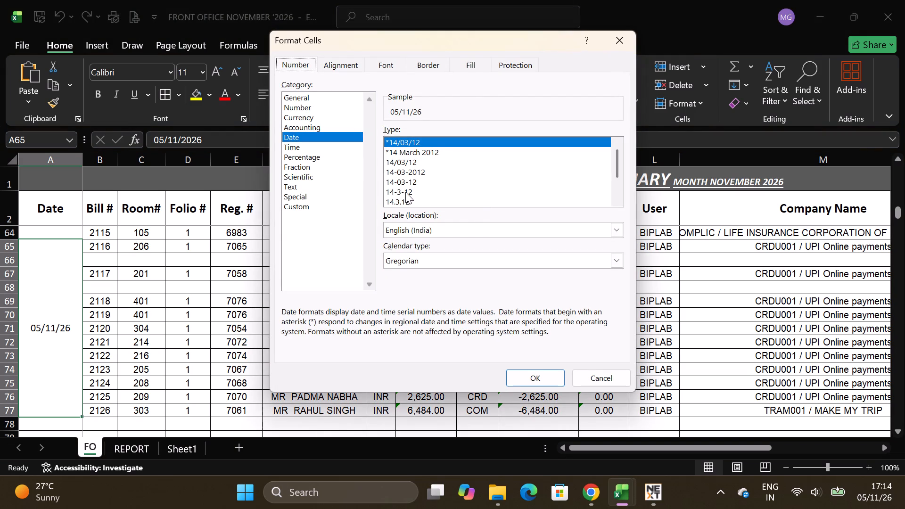
{"action": "left_click", "coordinate": [409, 179]}
{"action": "left_click", "coordinate": [537, 374]}
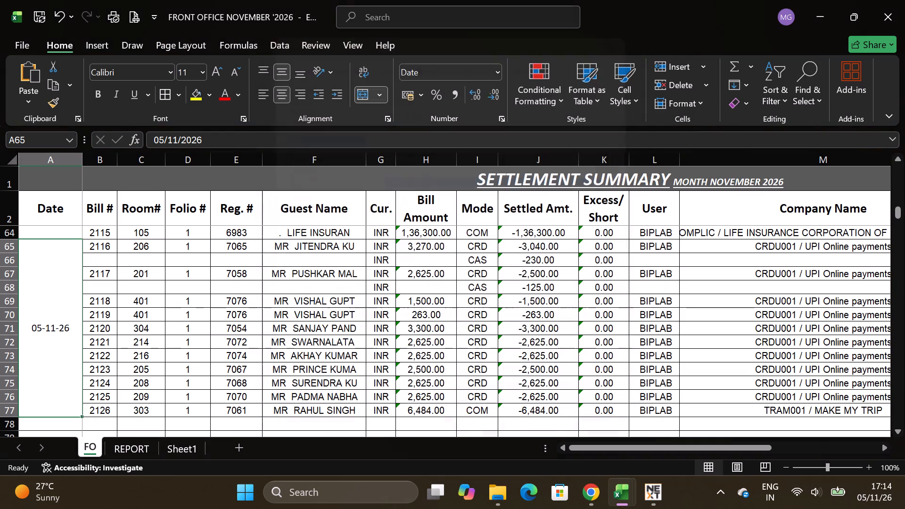
{"action": "key", "text": "ctrl+s"}
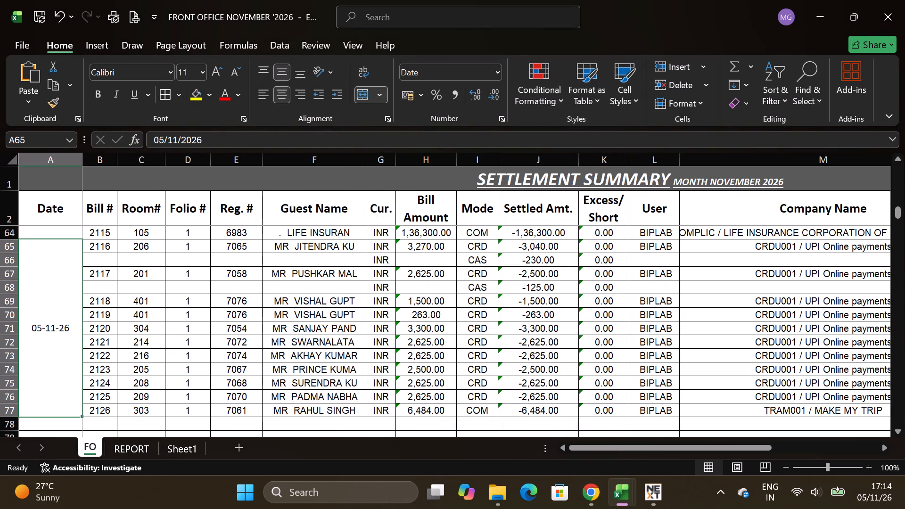
Copy the dates and bill numbers of bills 2113 to 2126 from the FO sheet into the REPORT sheet directly below bill 2112.
{"action": "scroll", "coordinate": [149, 304], "scroll_direction": "up", "scroll_amount": 2}
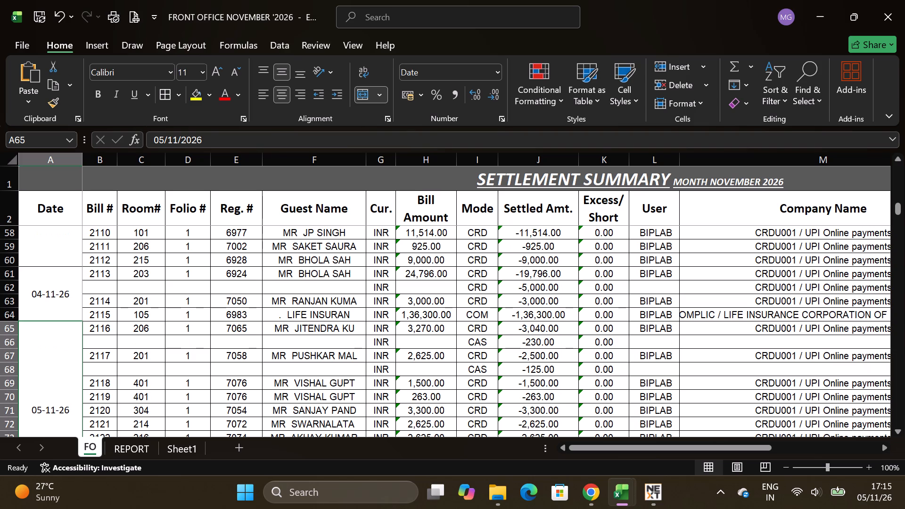
{"action": "left_click_drag", "start_coordinate": [55, 297], "coordinate": [97, 326]}
{"action": "key", "text": "ctrl+c"}
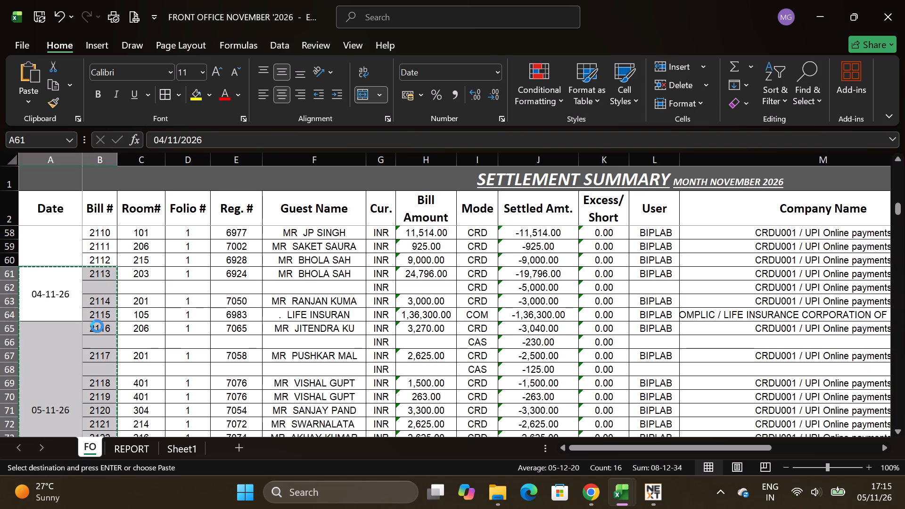
{"action": "left_click", "coordinate": [140, 452]}
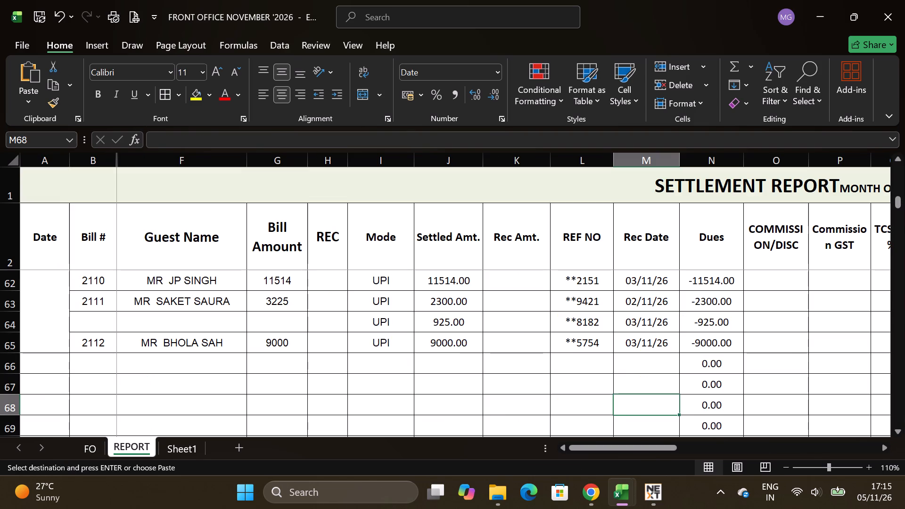
{"action": "left_click", "coordinate": [41, 369]}
{"action": "key", "text": "ctrl+v"}
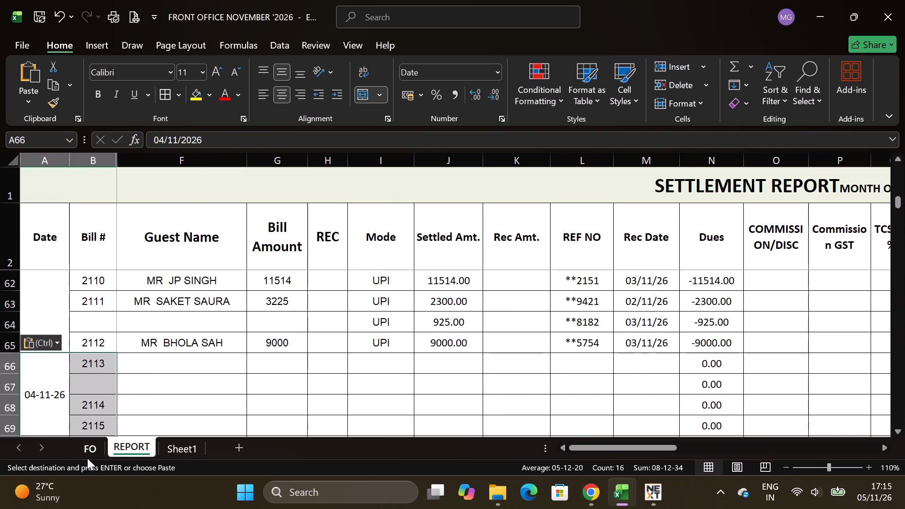
Copy the guest names of bills 2113 to 2126 from the FO sheet into REPORT's Guest Name column, starting at bill 2113.
{"action": "left_click", "coordinate": [91, 451]}
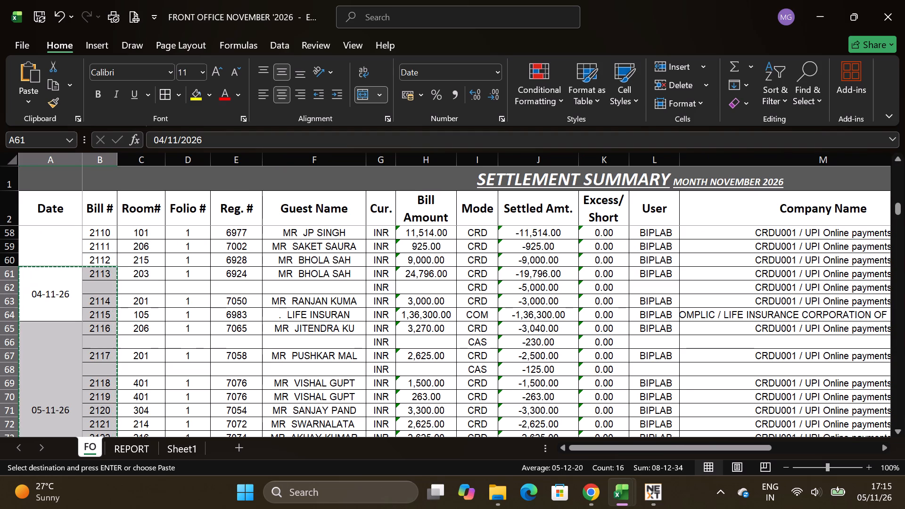
{"action": "left_click_drag", "start_coordinate": [302, 273], "coordinate": [288, 467]}
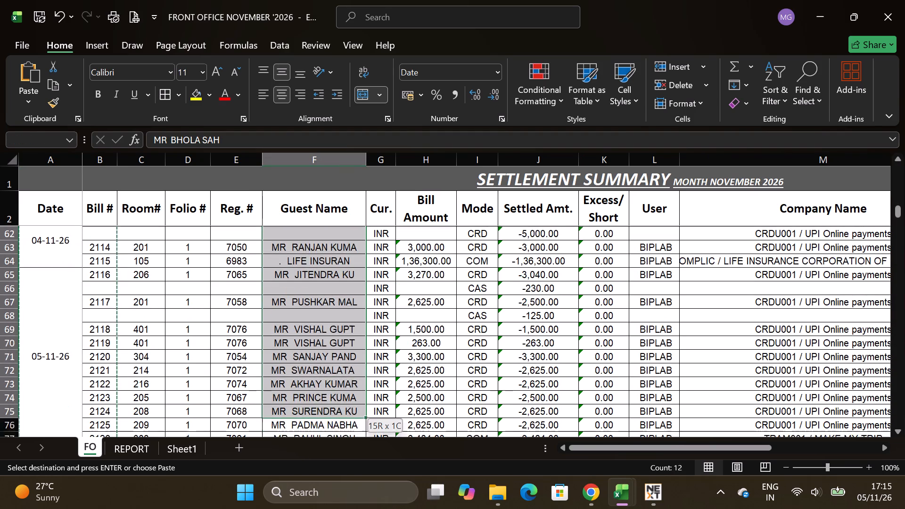
{"action": "left_click_drag", "start_coordinate": [288, 467], "coordinate": [310, 413]}
{"action": "key", "text": "ctrl+c"}
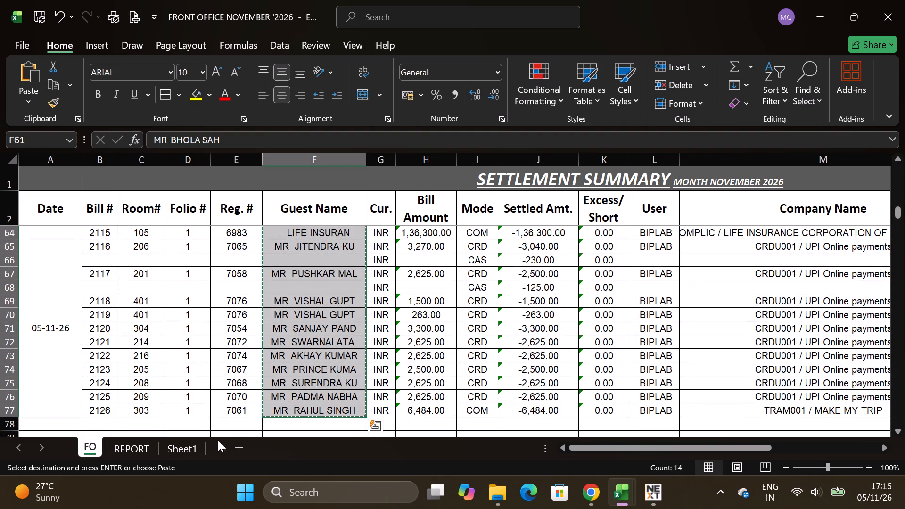
{"action": "left_click", "coordinate": [105, 446]}
{"action": "left_click", "coordinate": [125, 443]}
{"action": "left_click", "coordinate": [175, 358]}
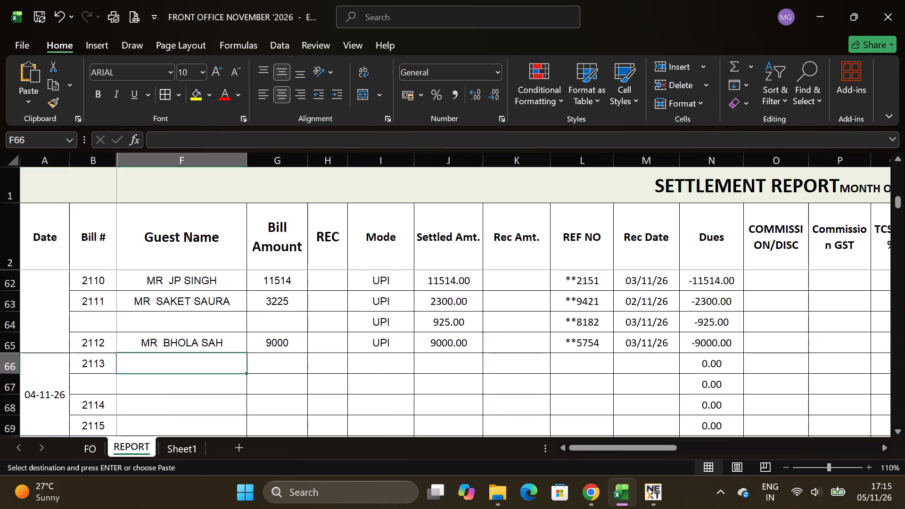
{"action": "key", "text": "ctrl+v"}
Copy the bill amounts of bills 2113 to 2126 from FO into REPORT's Bill Amount column and ignore their number-stored-as-text errors.
{"action": "left_click", "coordinate": [81, 450]}
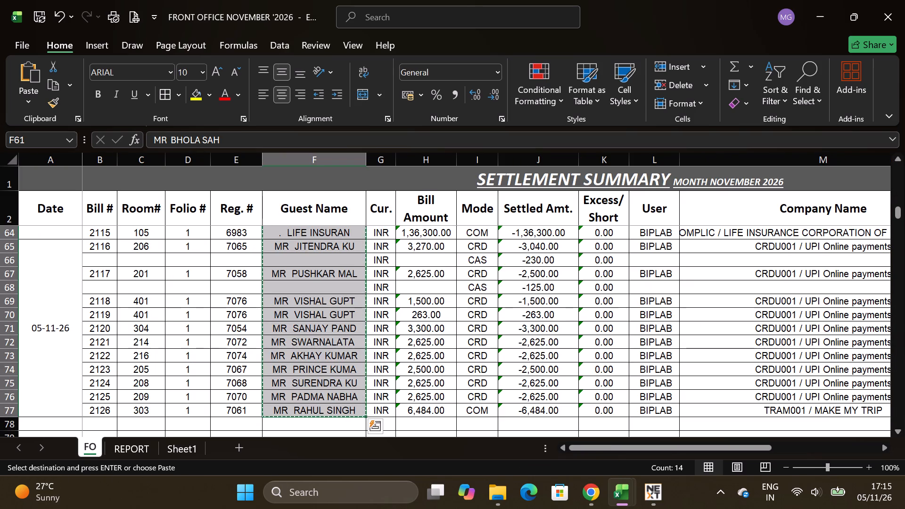
{"action": "scroll", "coordinate": [418, 254], "scroll_direction": "up", "scroll_amount": 3}
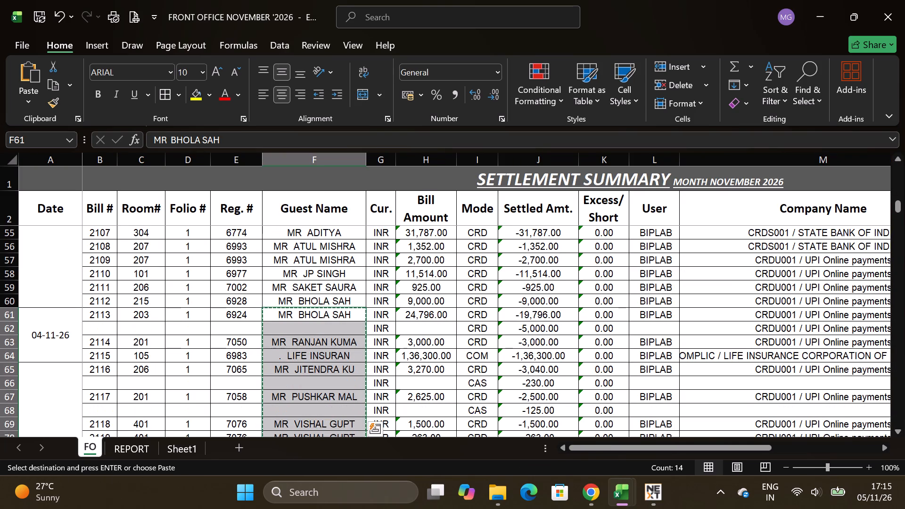
{"action": "left_click_drag", "start_coordinate": [415, 316], "coordinate": [424, 462]}
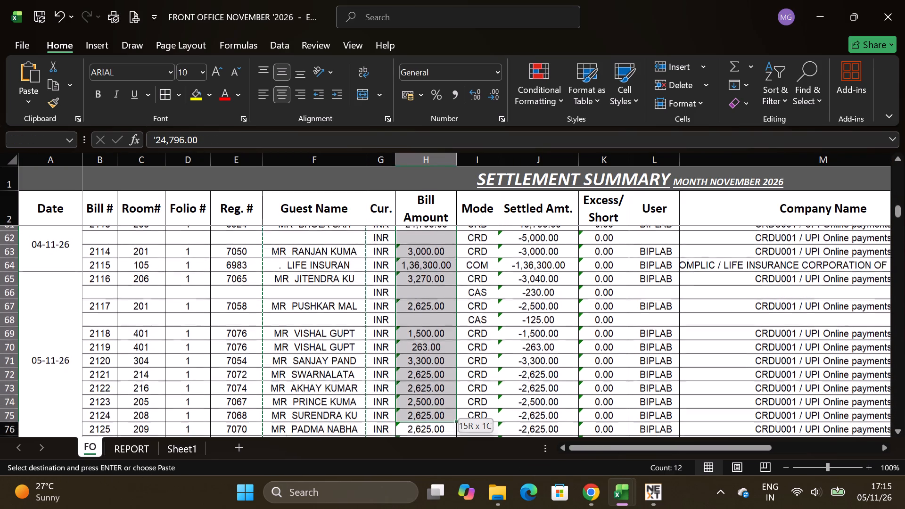
{"action": "left_click_drag", "start_coordinate": [424, 462], "coordinate": [435, 414]}
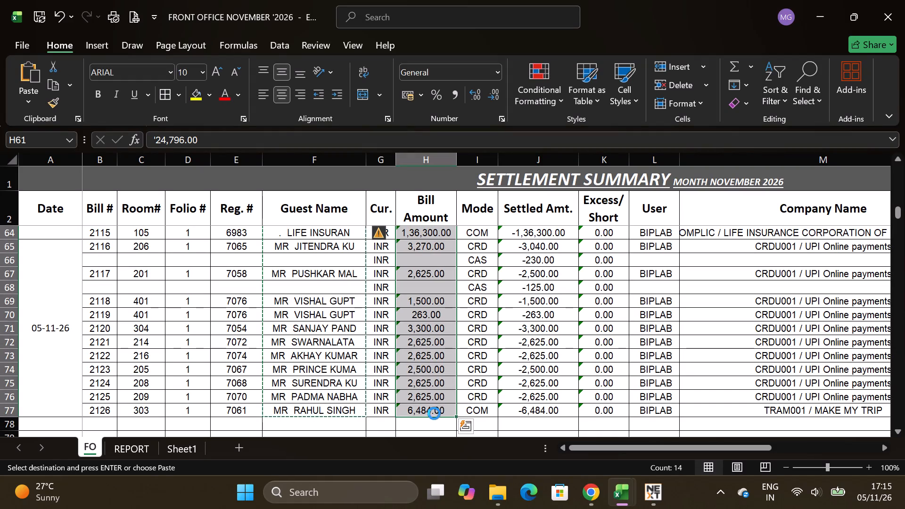
{"action": "key", "text": "ctrl+c"}
{"action": "left_click", "coordinate": [139, 448]}
{"action": "left_click", "coordinate": [276, 359]}
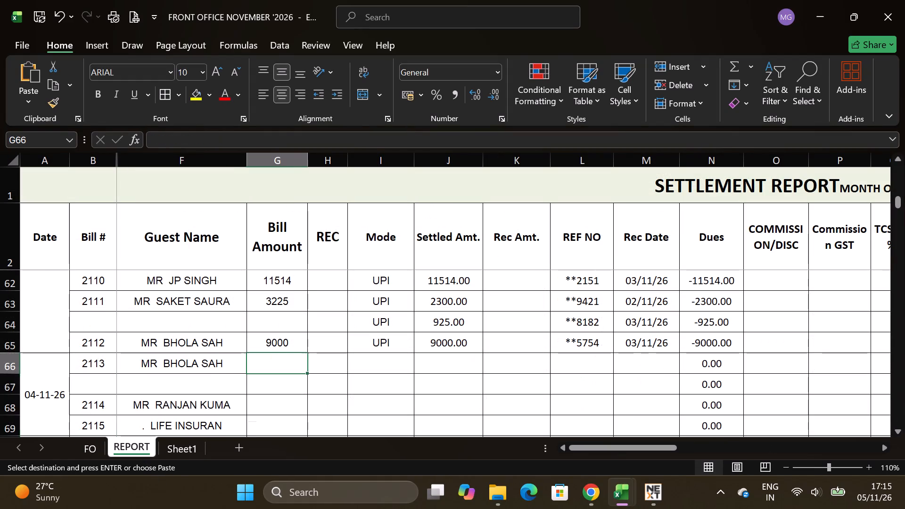
{"action": "key", "text": "ctrl+v"}
{"action": "left_click", "coordinate": [228, 365]}
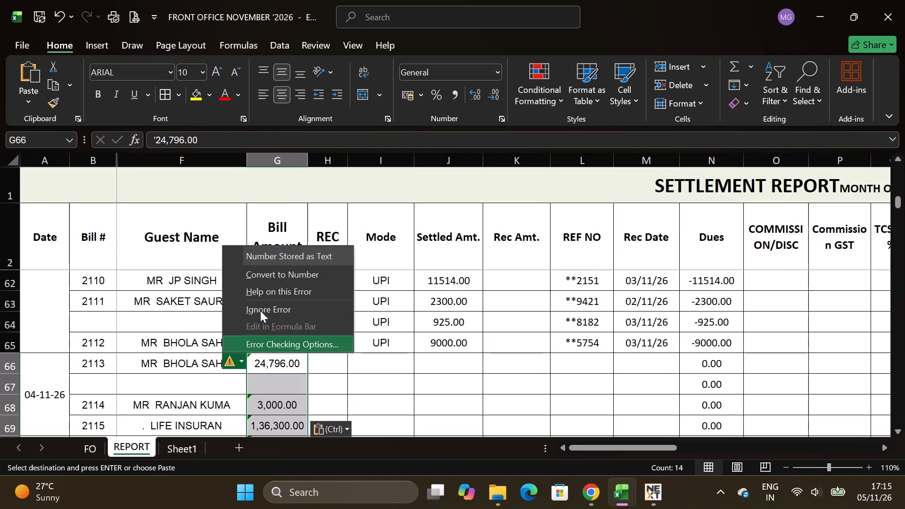
{"action": "left_click", "coordinate": [267, 304]}
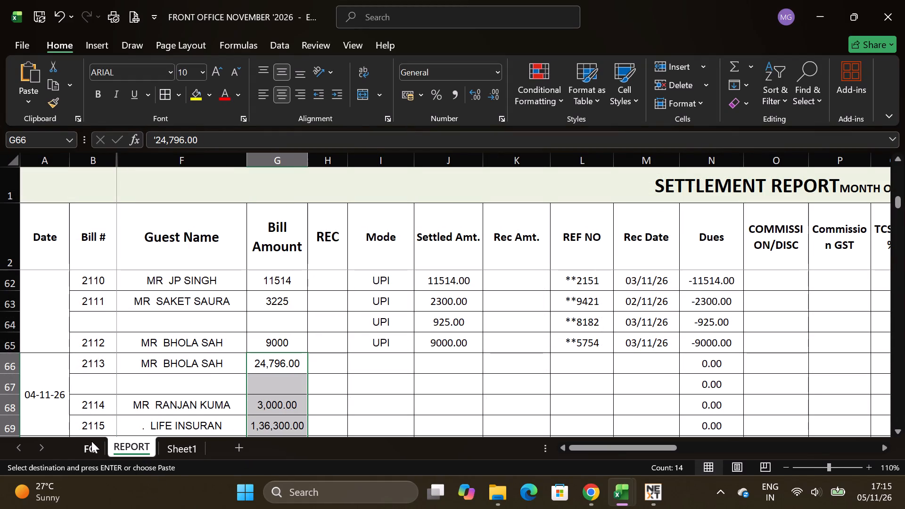
Copy the settlement modes of bills 2113 to 2126 from the FO sheet into REPORT's Mode column, starting at bill 2113.
{"action": "left_click", "coordinate": [91, 441]}
{"action": "scroll", "coordinate": [450, 306], "scroll_direction": "up", "scroll_amount": 1}
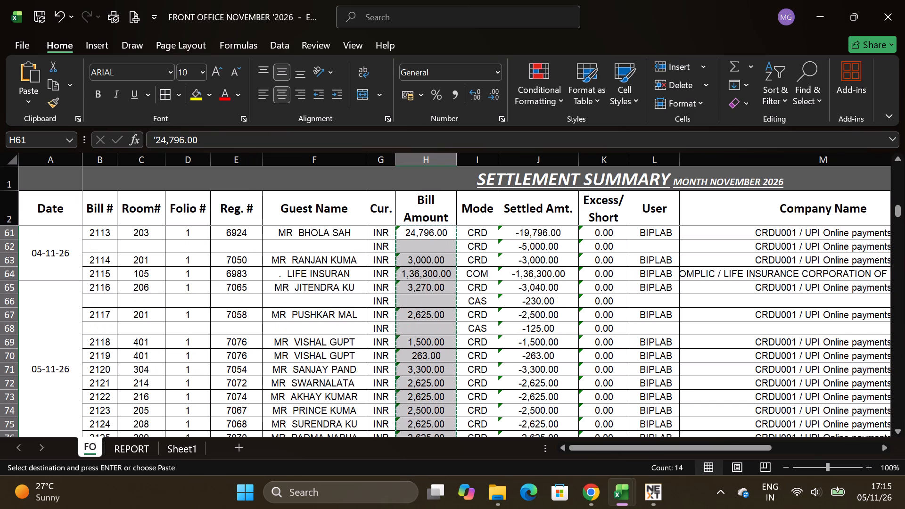
{"action": "scroll", "coordinate": [450, 307], "scroll_direction": "up", "scroll_amount": 2}
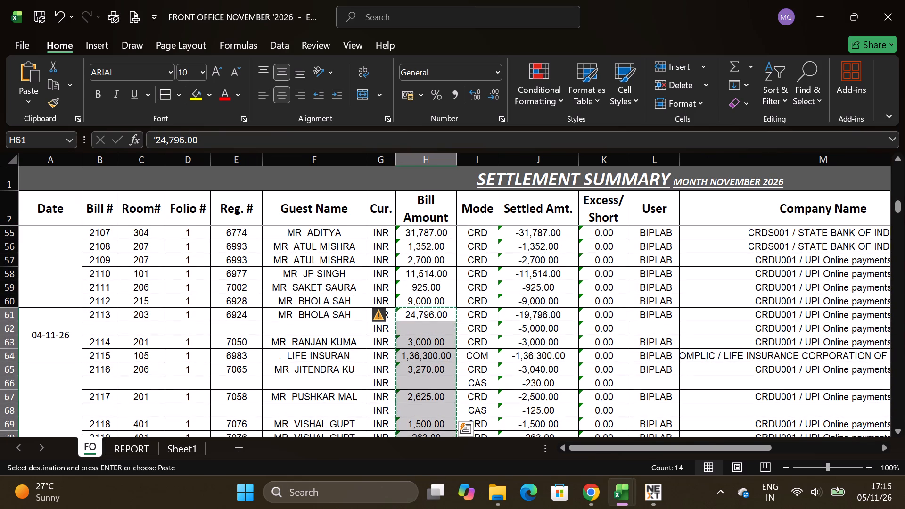
{"action": "left_click_drag", "start_coordinate": [469, 314], "coordinate": [472, 466]}
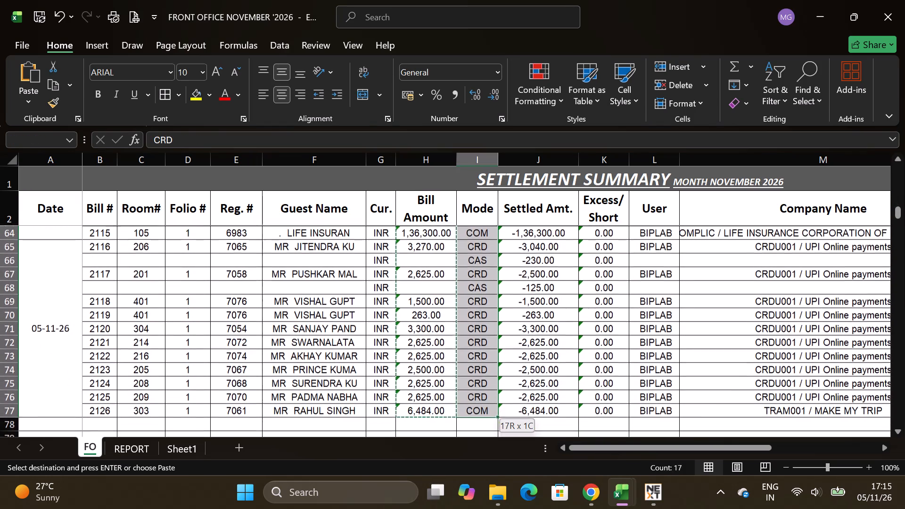
{"action": "left_click_drag", "start_coordinate": [472, 466], "coordinate": [478, 406]}
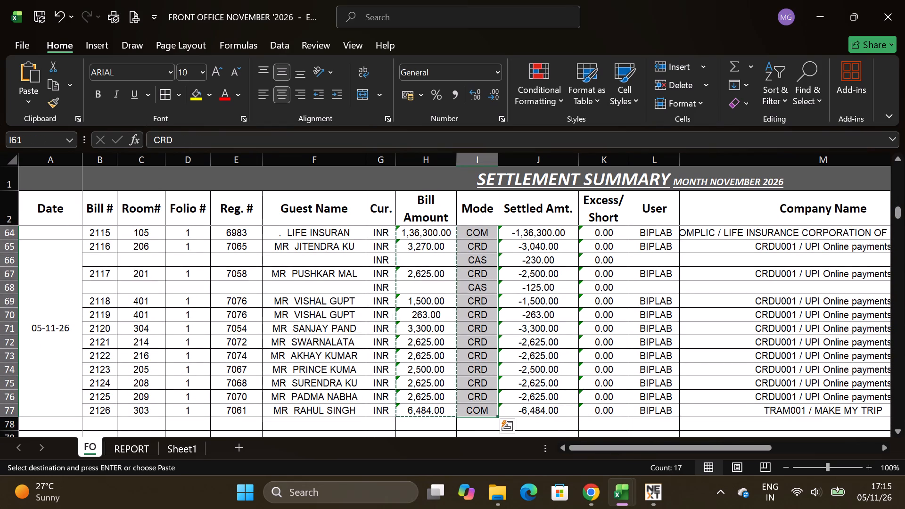
{"action": "key", "text": "ctrl+c"}
{"action": "left_click", "coordinate": [128, 451]}
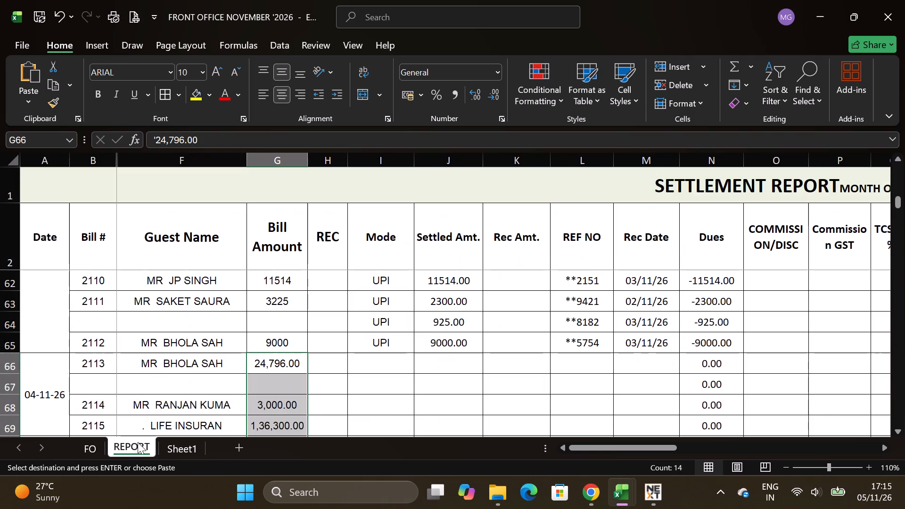
{"action": "left_click", "coordinate": [377, 365]}
{"action": "key", "text": "ctrl+v"}
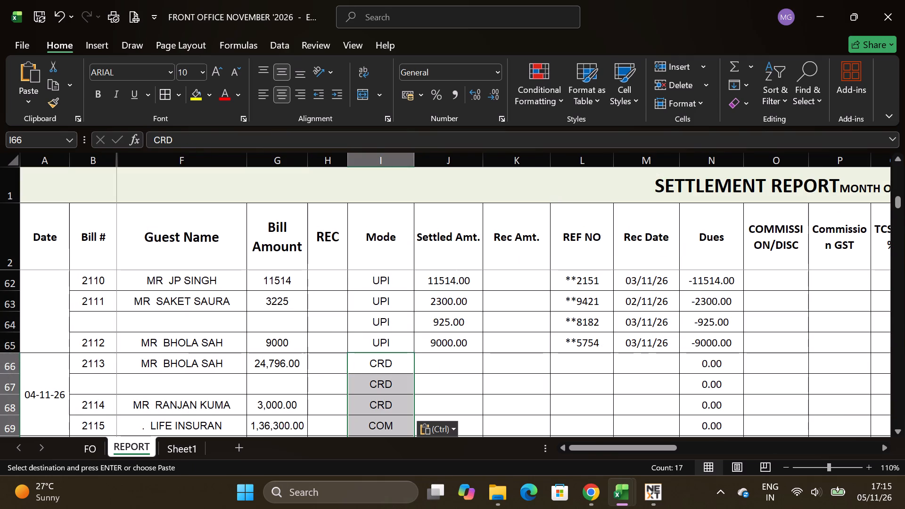
Copy the User and Company Name entries of bills 2113 to 2126 from FO into the matching REPORT columns, starting at bill 2113.
{"action": "left_click", "coordinate": [91, 448]}
{"action": "scroll", "coordinate": [540, 306], "scroll_direction": "up", "scroll_amount": 2}
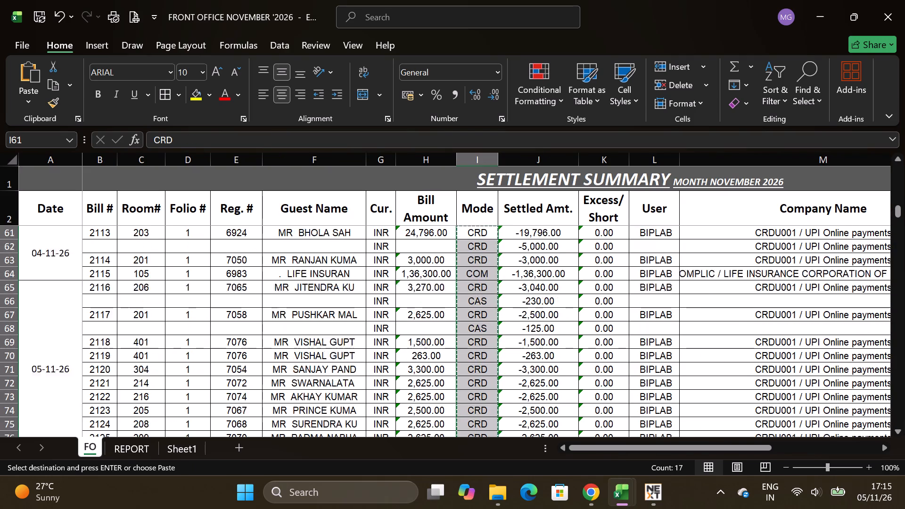
{"action": "left_click_drag", "start_coordinate": [665, 276], "coordinate": [666, 275]}
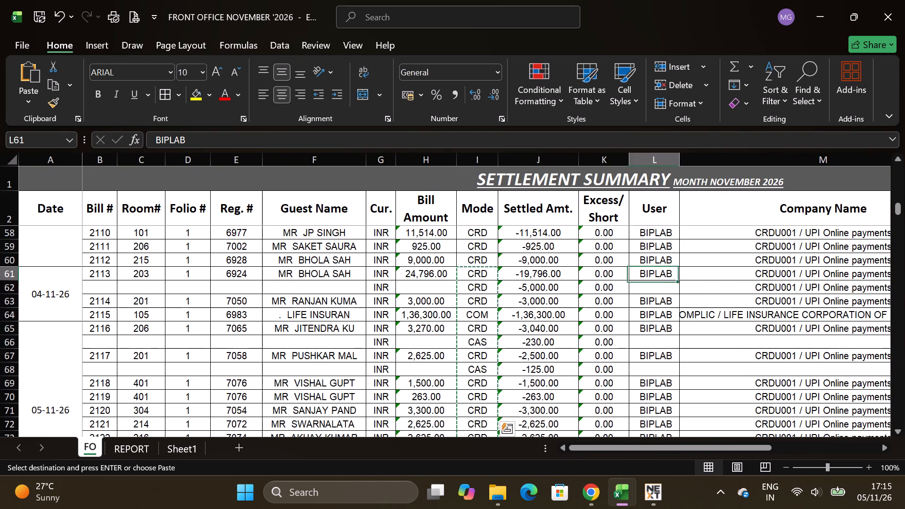
{"action": "left_click_drag", "start_coordinate": [666, 275], "coordinate": [724, 476]}
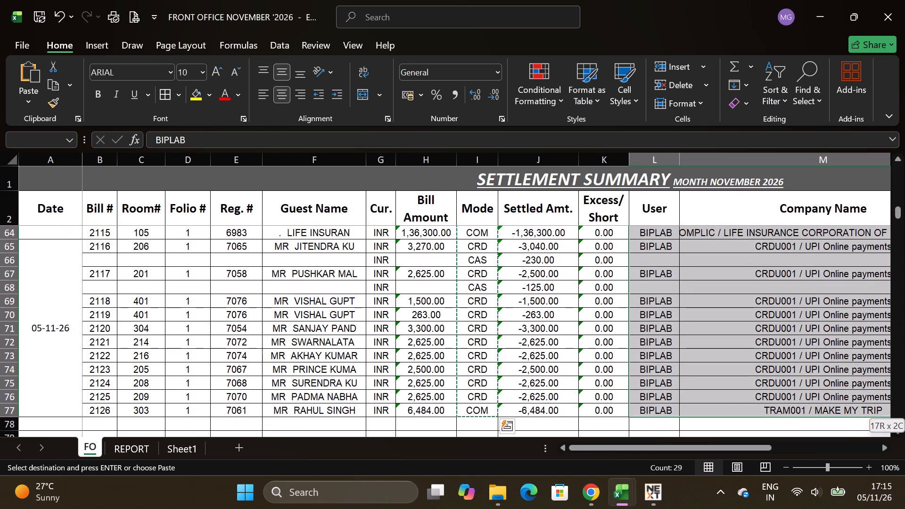
{"action": "left_click_drag", "start_coordinate": [724, 476], "coordinate": [735, 417]}
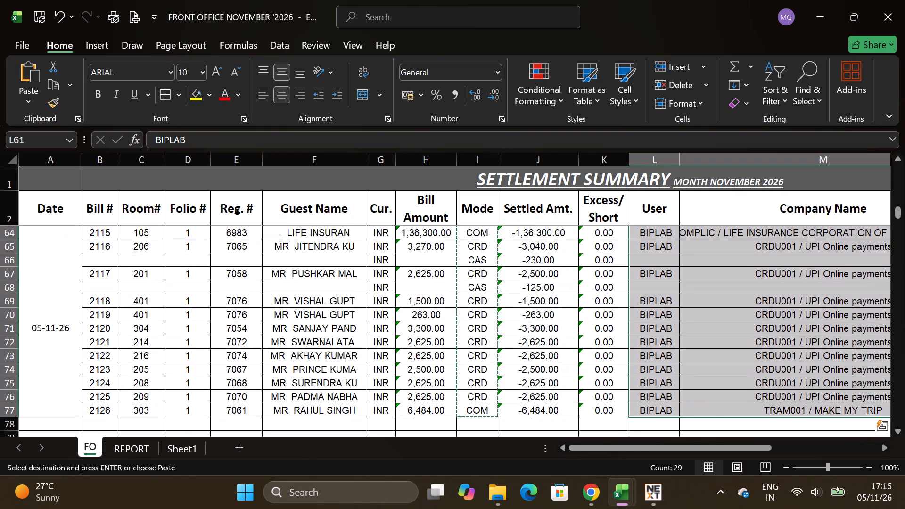
{"action": "key", "text": "ctrl+c"}
{"action": "left_click", "coordinate": [130, 449]}
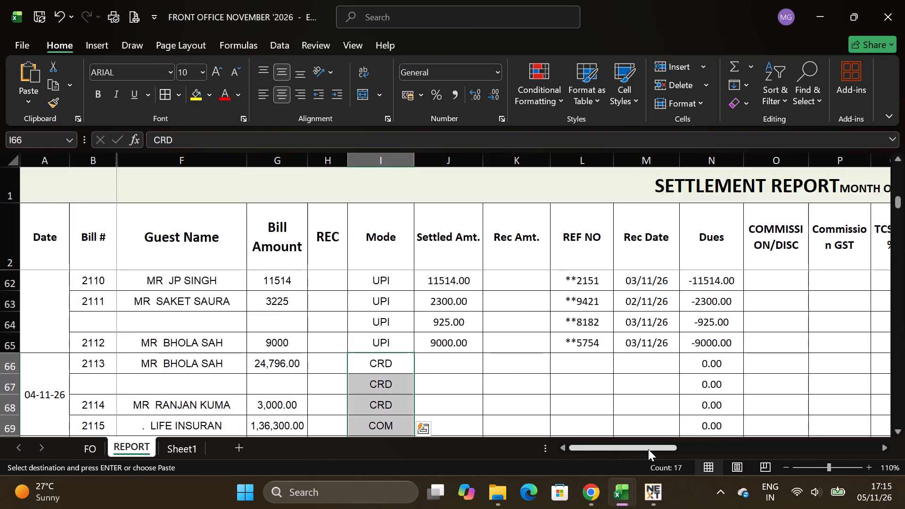
{"action": "left_click_drag", "start_coordinate": [646, 449], "coordinate": [709, 446]}
{"action": "left_click", "coordinate": [666, 372]}
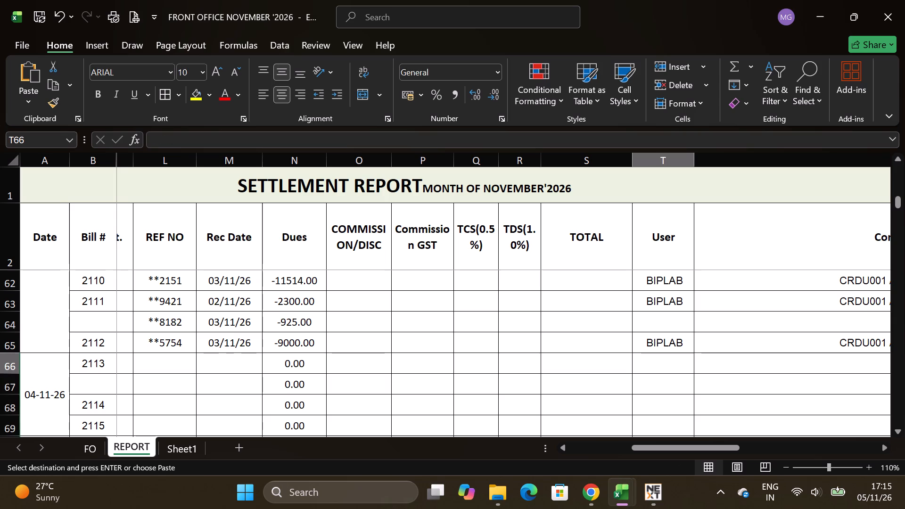
{"action": "key", "text": "ctrl+v"}
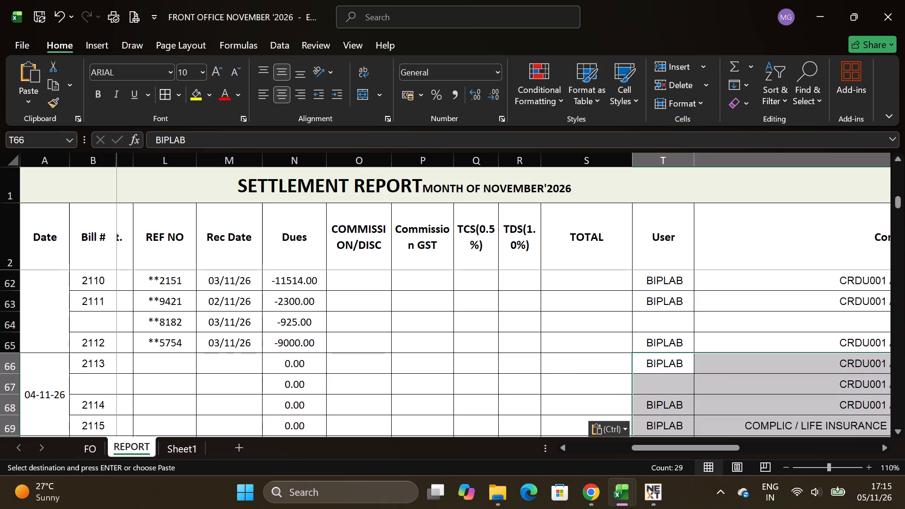
{"action": "left_click_drag", "start_coordinate": [665, 447], "coordinate": [523, 450]}
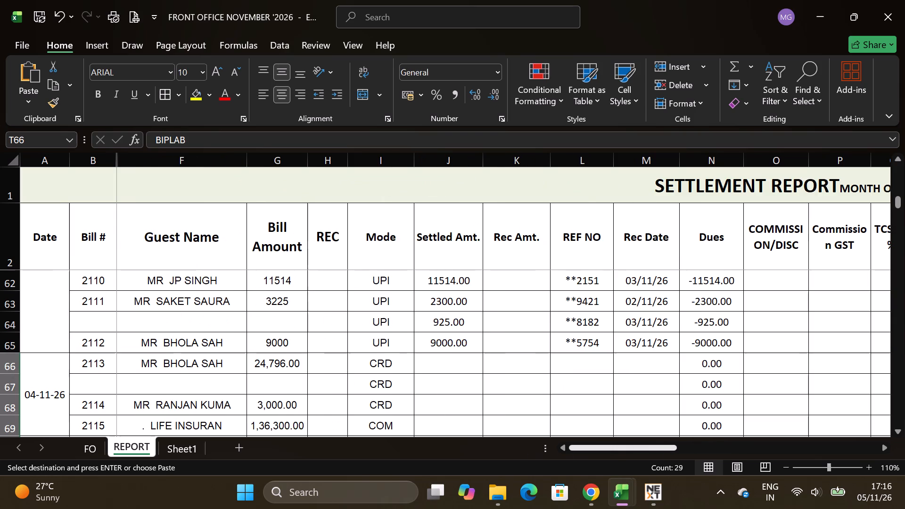
Save the FRONT OFFICE NOVEMBER workbook with the first bill 2113 Settled Amt. cell selected in REPORT.
{"action": "left_click", "coordinate": [441, 370]}
{"action": "key", "text": "ctrl+s"}
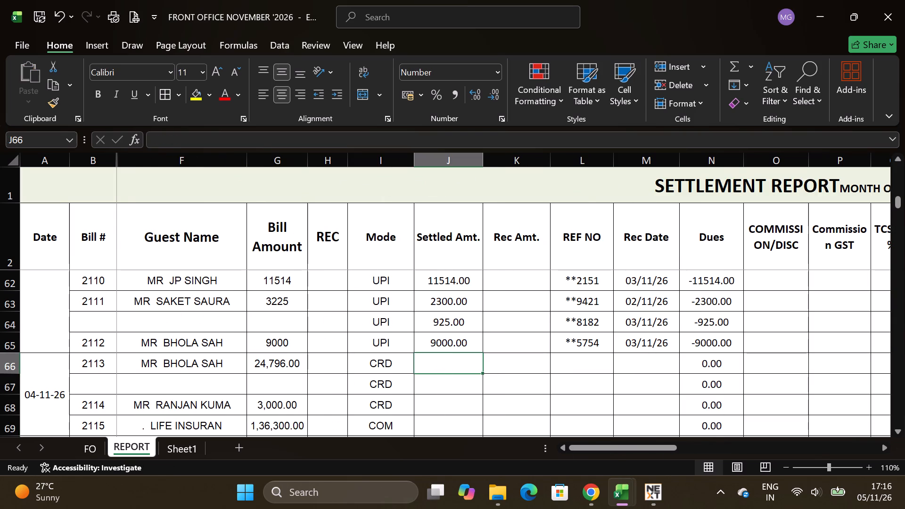
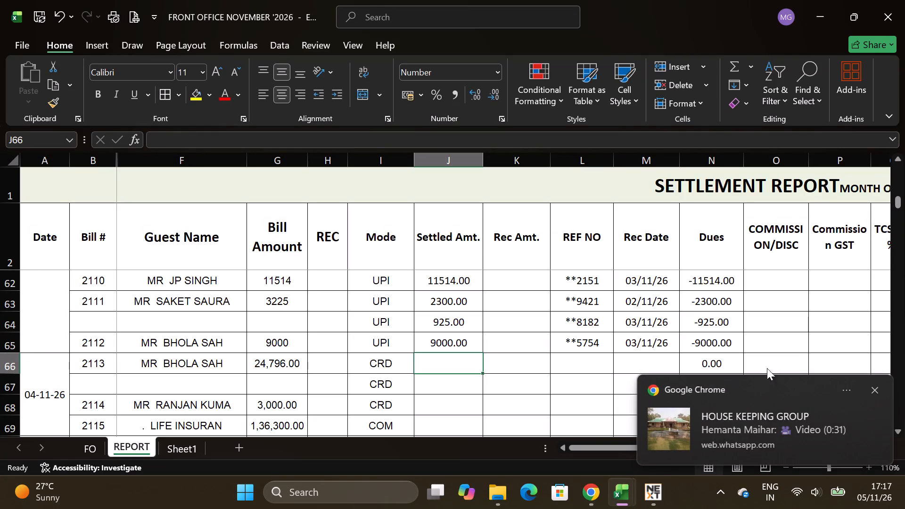
Dismiss the chat notification and re-enter bill 2113's amount in REPORT's Bill Amount column, beginning with 24.
{"action": "left_click", "coordinate": [872, 389]}
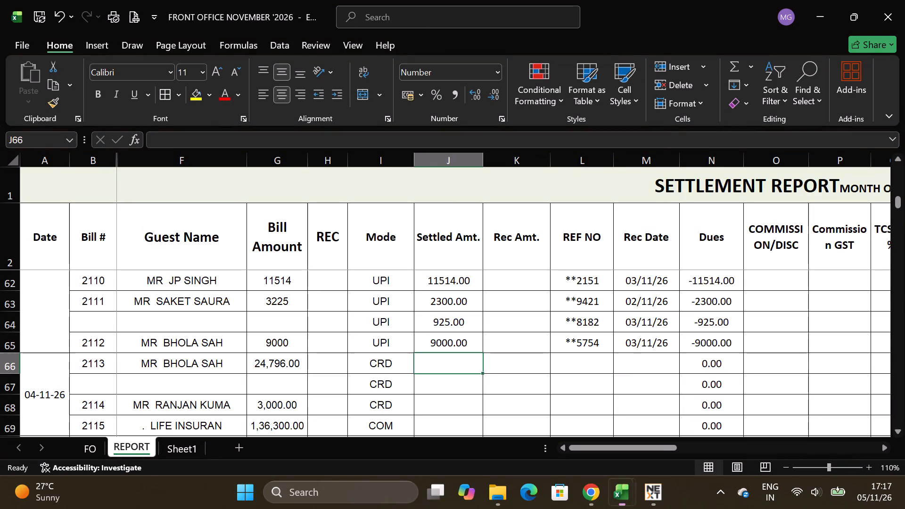
{"action": "left_click", "coordinate": [109, 360]}
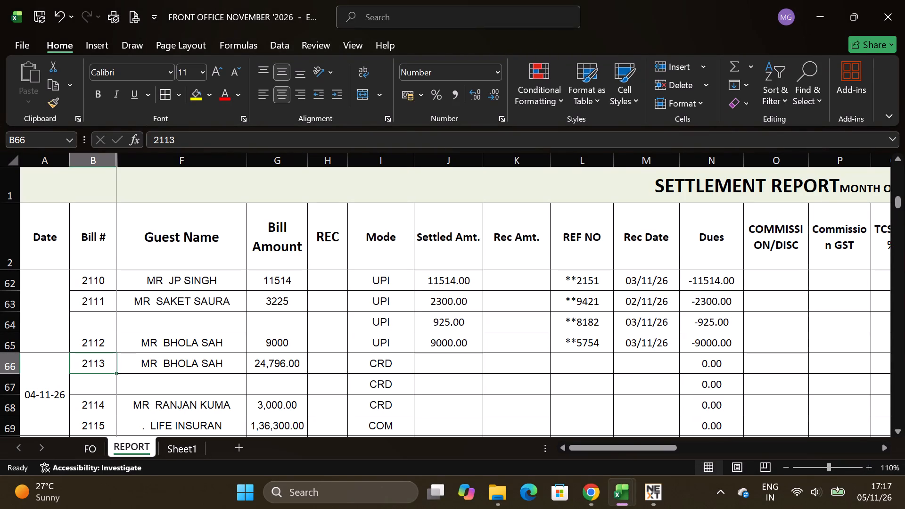
{"action": "left_click", "coordinate": [216, 362]}
{"action": "left_click", "coordinate": [281, 360]}
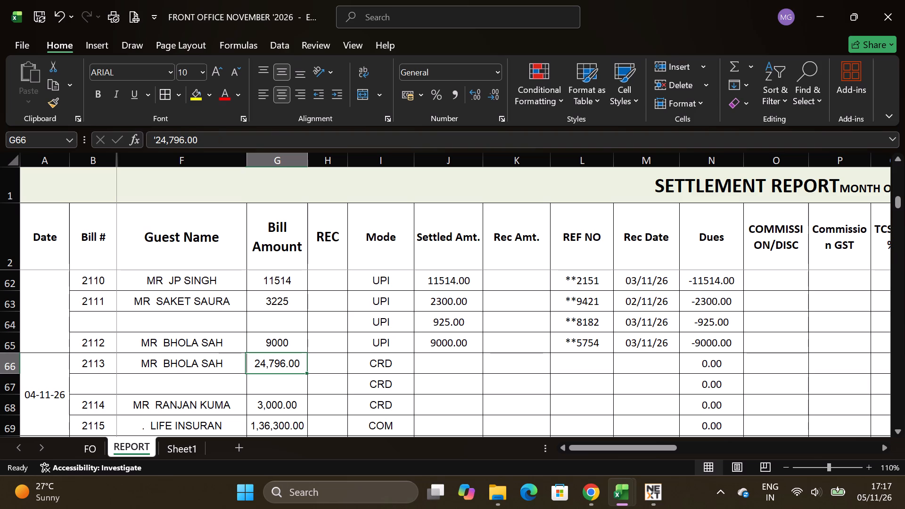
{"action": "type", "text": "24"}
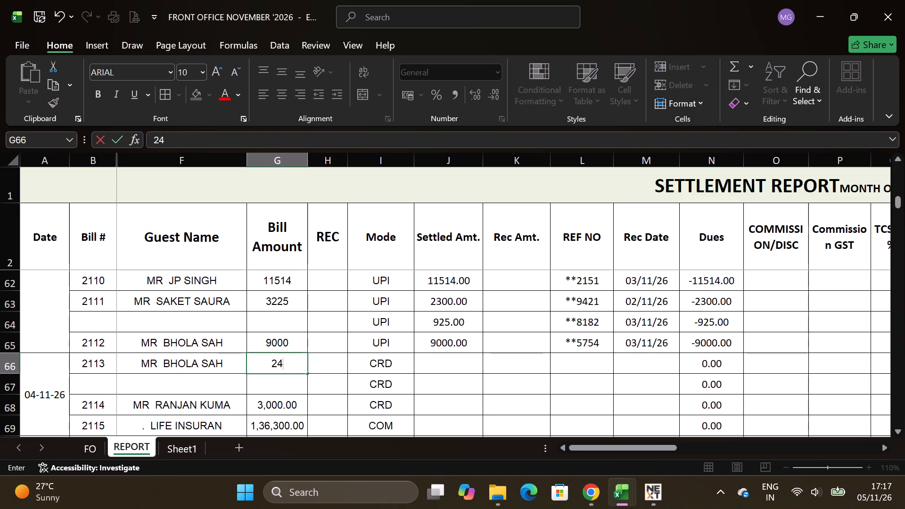
Set bill 2113's Bill Amount to 24796 and its first settlement line to UPI, Settled Amt. 5000, REF NO **9944, Rec Date 17/10/26.
{"action": "type", "text": "796"}
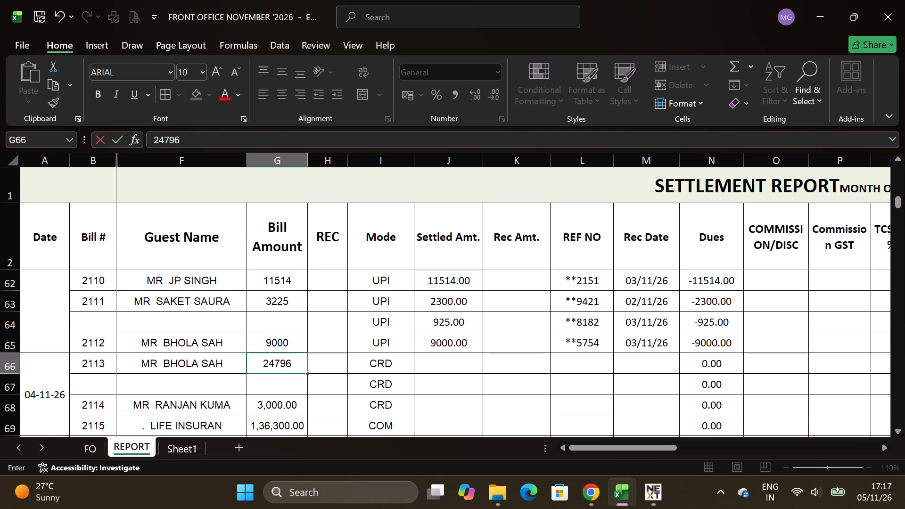
{"action": "key", "text": "Right"}
{"action": "key", "text": "Right"}
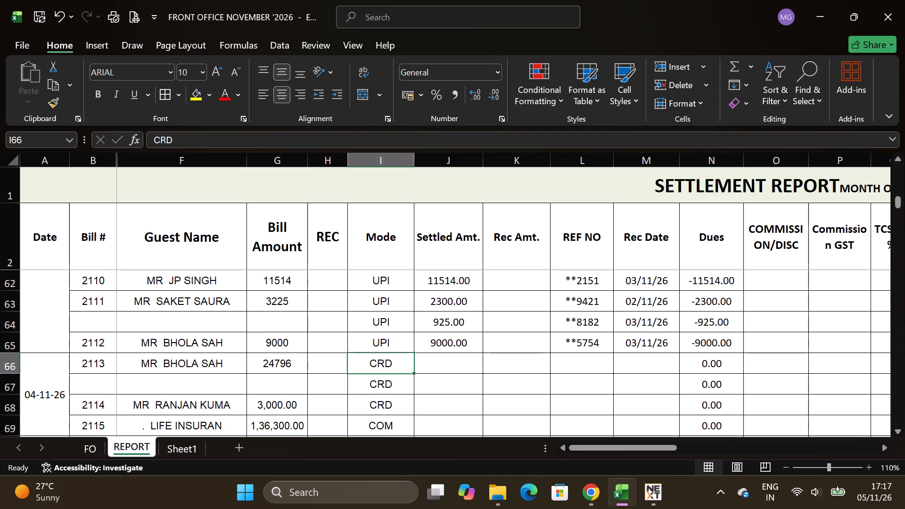
{"action": "key", "text": "u"}
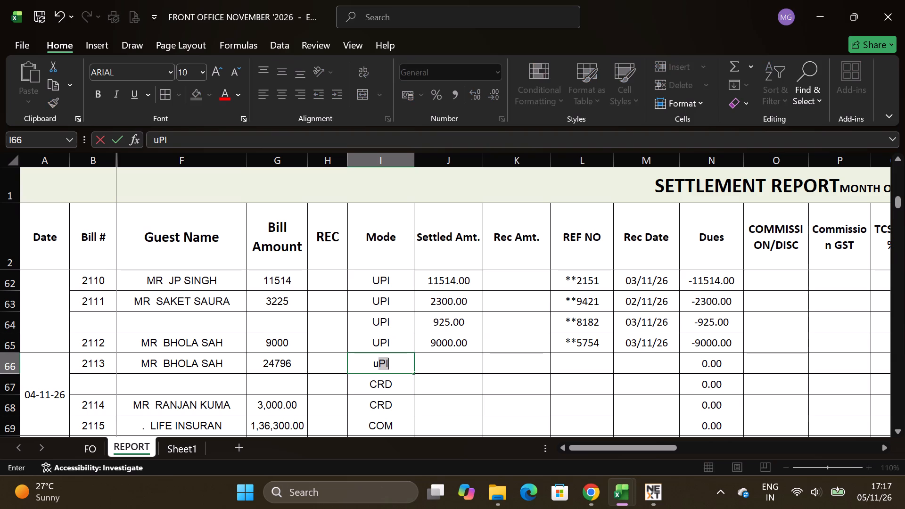
{"action": "left_click", "coordinate": [461, 369]}
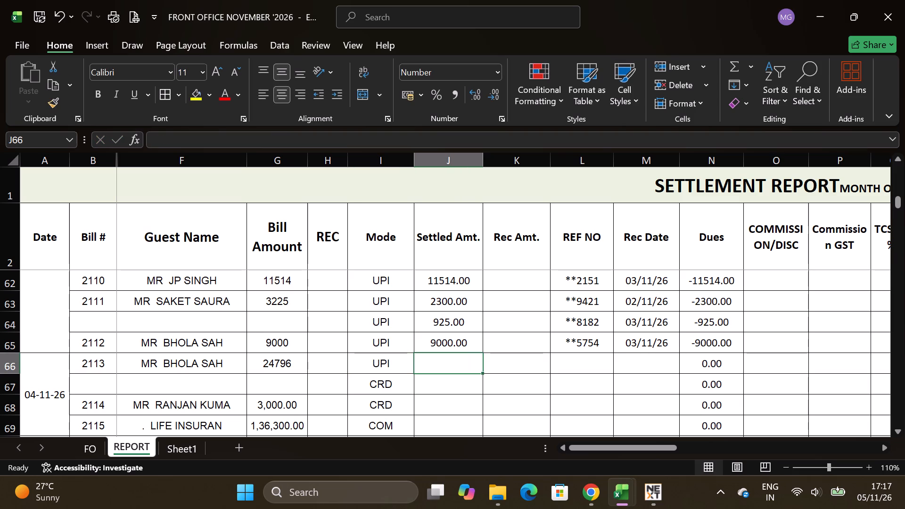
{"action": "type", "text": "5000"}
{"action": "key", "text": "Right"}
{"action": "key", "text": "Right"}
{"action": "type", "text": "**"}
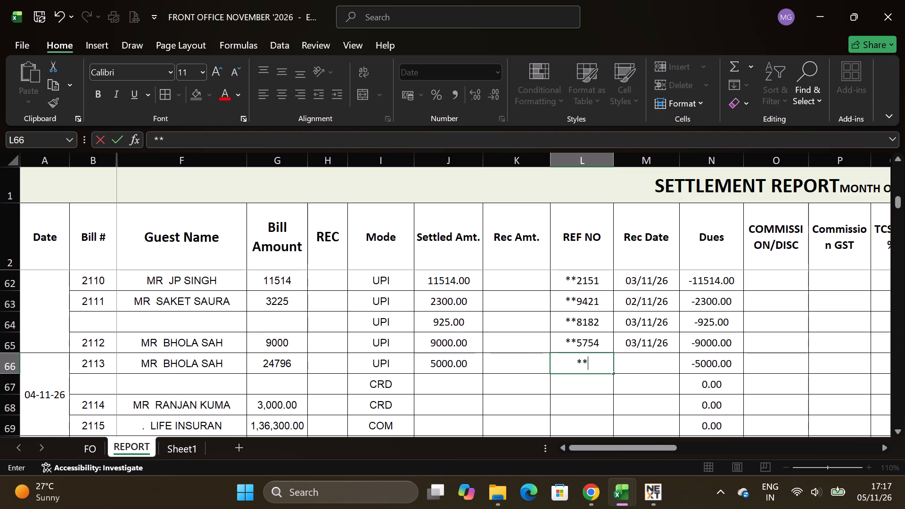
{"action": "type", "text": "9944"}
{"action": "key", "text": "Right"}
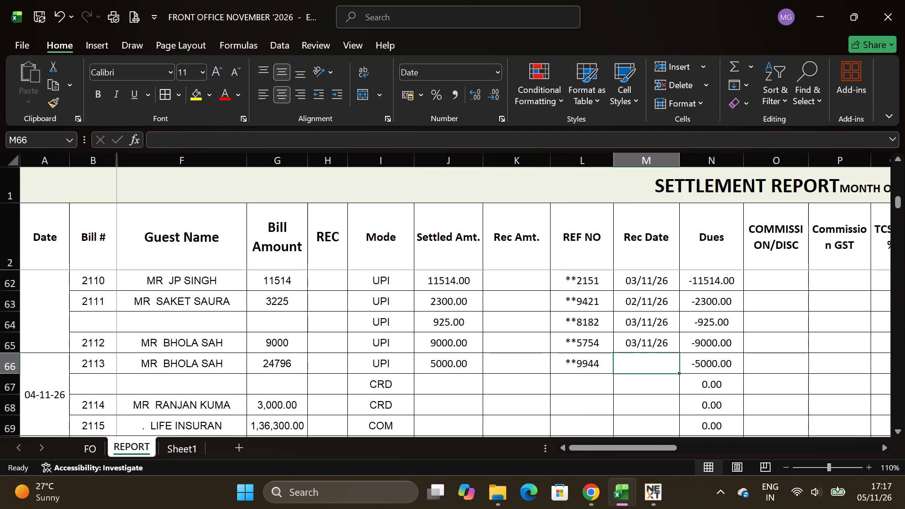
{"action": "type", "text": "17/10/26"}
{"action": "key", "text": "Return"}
Fill bill 2113's second settlement line with Mode UPI, Settled Amt. 19796, REF NO **6358, Rec Date 04/11/26, and check both settled amounts' sum.
{"action": "left_click", "coordinate": [394, 383]}
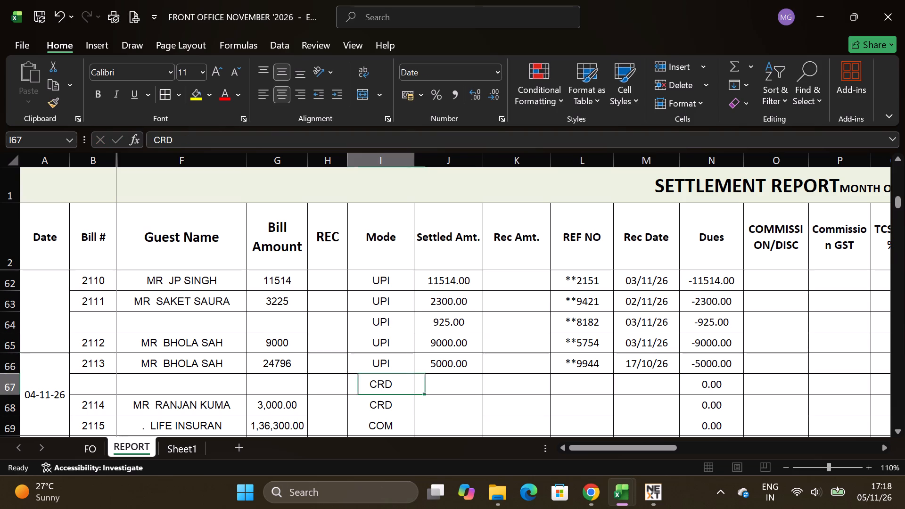
{"action": "key", "text": "u"}
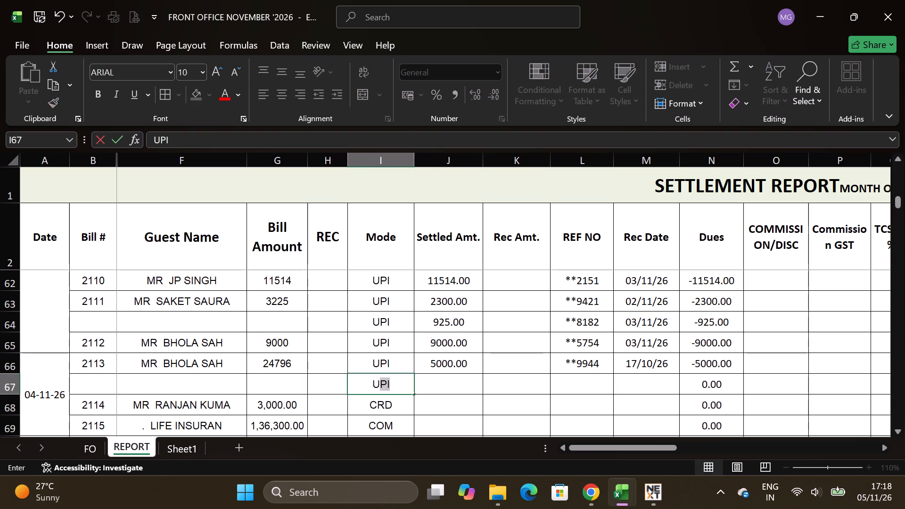
{"action": "key", "text": "Right"}
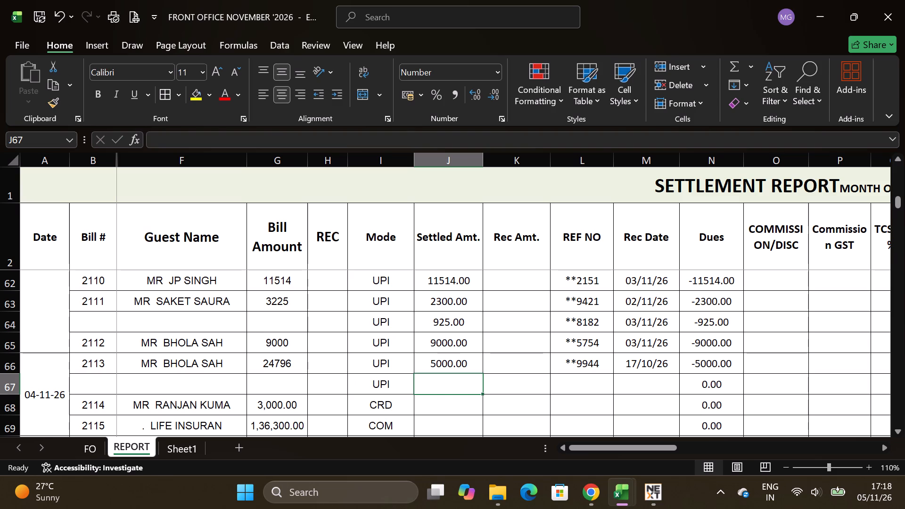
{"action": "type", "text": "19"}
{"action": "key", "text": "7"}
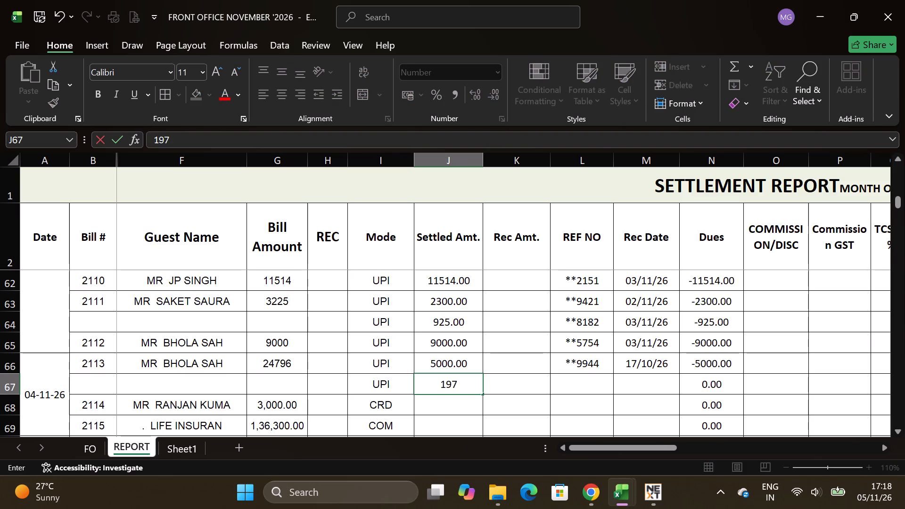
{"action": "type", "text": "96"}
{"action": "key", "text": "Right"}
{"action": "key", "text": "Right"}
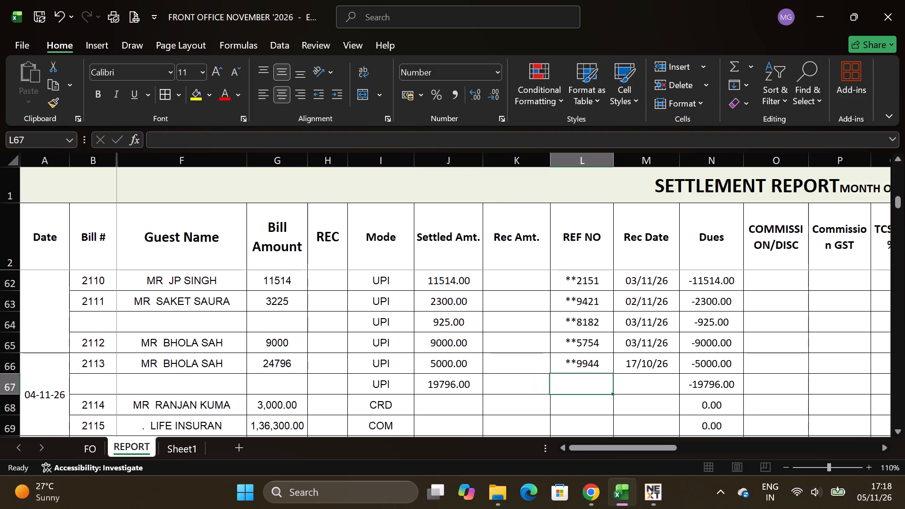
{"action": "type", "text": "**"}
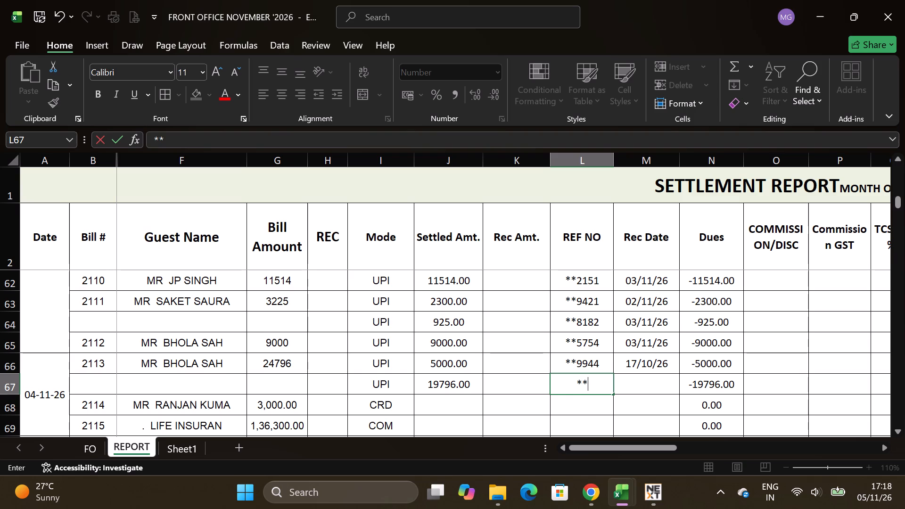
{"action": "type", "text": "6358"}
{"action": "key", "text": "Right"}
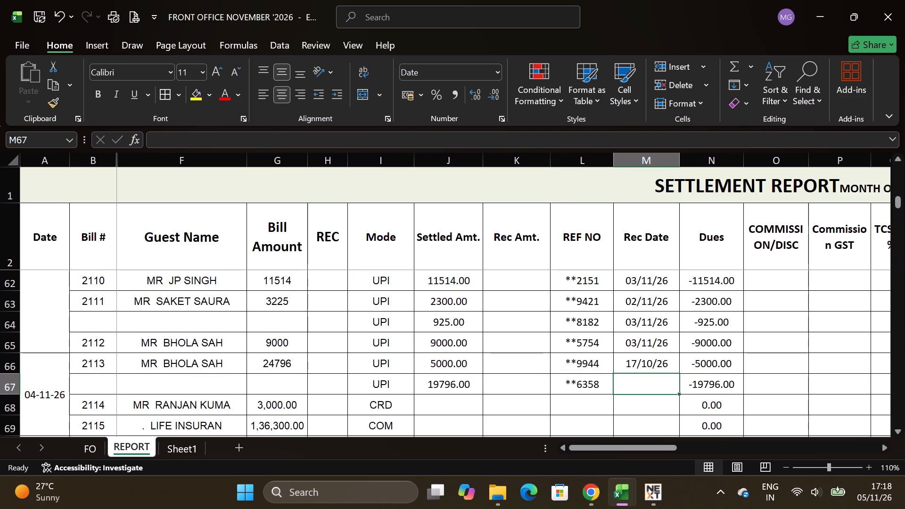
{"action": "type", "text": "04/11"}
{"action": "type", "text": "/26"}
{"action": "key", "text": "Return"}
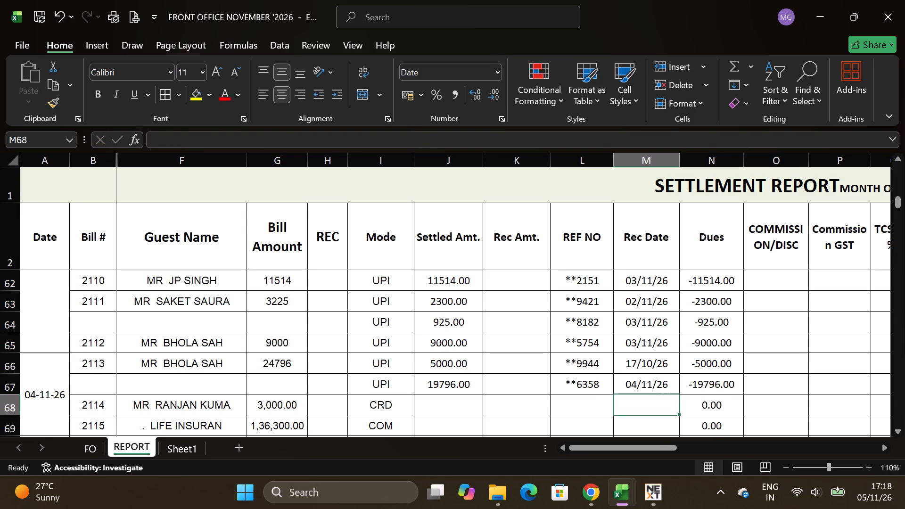
{"action": "left_click_drag", "start_coordinate": [459, 366], "coordinate": [460, 382]}
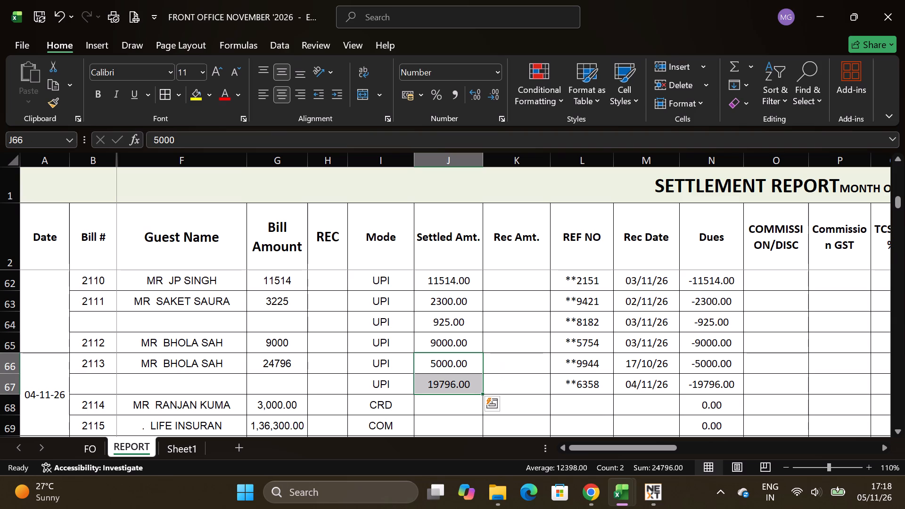
{"action": "left_click", "coordinate": [464, 401]}
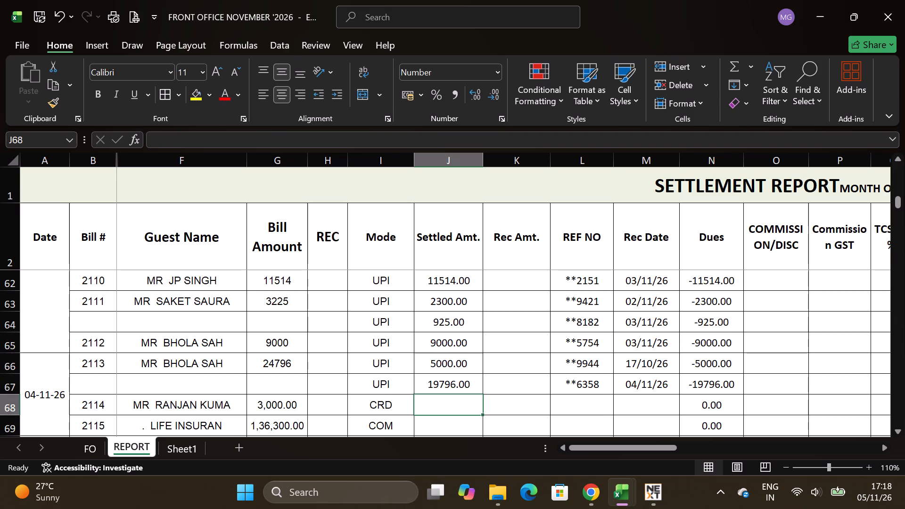
{"action": "left_click", "coordinate": [298, 410]}
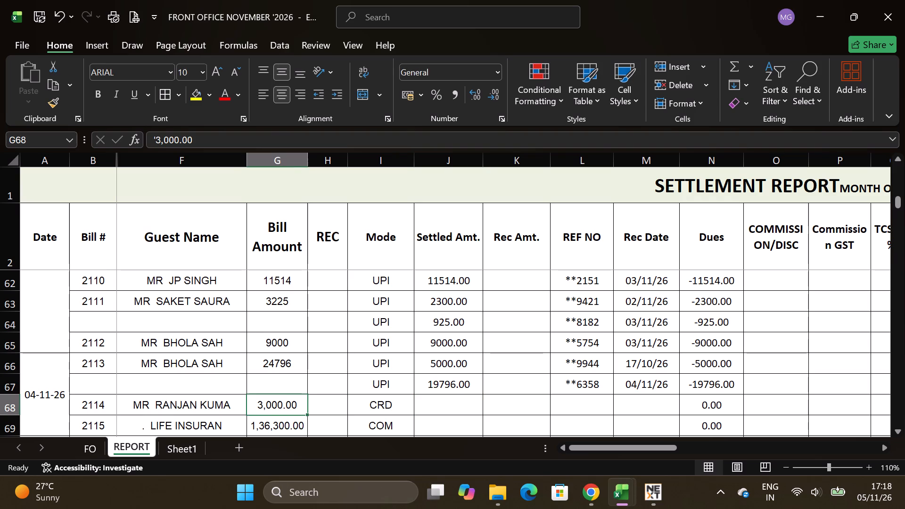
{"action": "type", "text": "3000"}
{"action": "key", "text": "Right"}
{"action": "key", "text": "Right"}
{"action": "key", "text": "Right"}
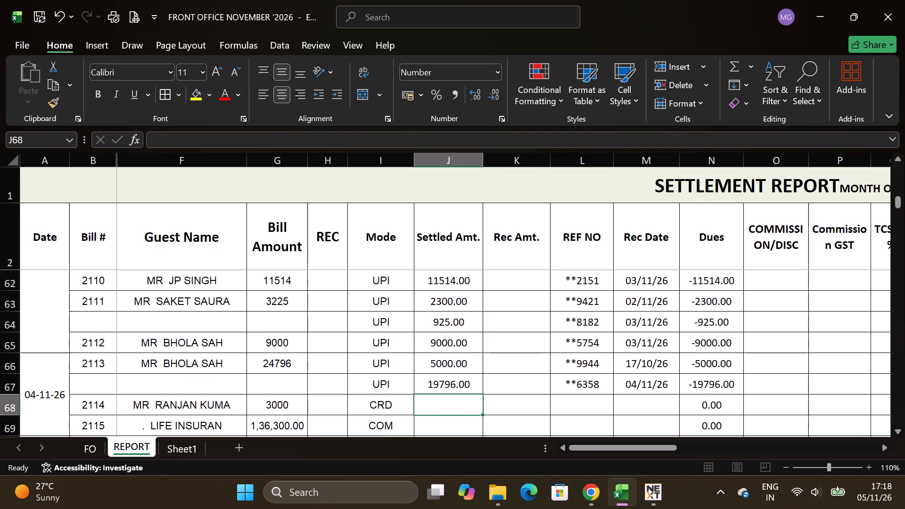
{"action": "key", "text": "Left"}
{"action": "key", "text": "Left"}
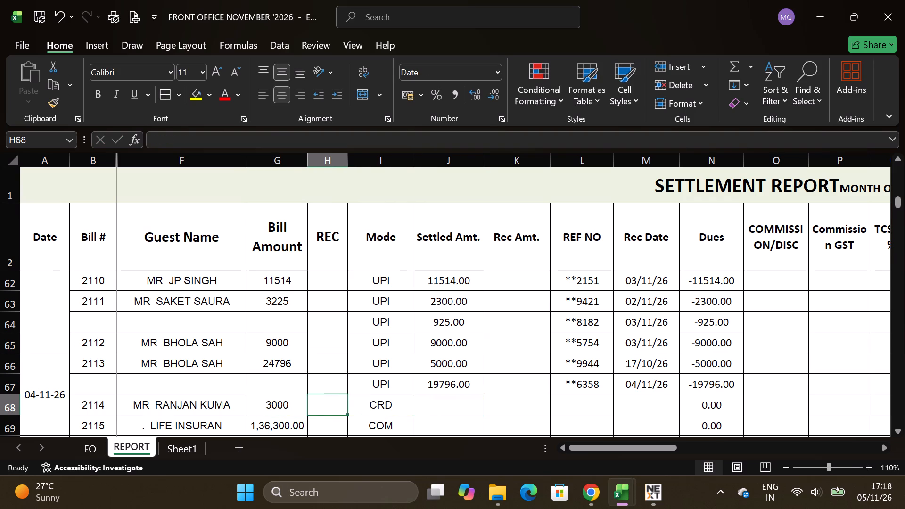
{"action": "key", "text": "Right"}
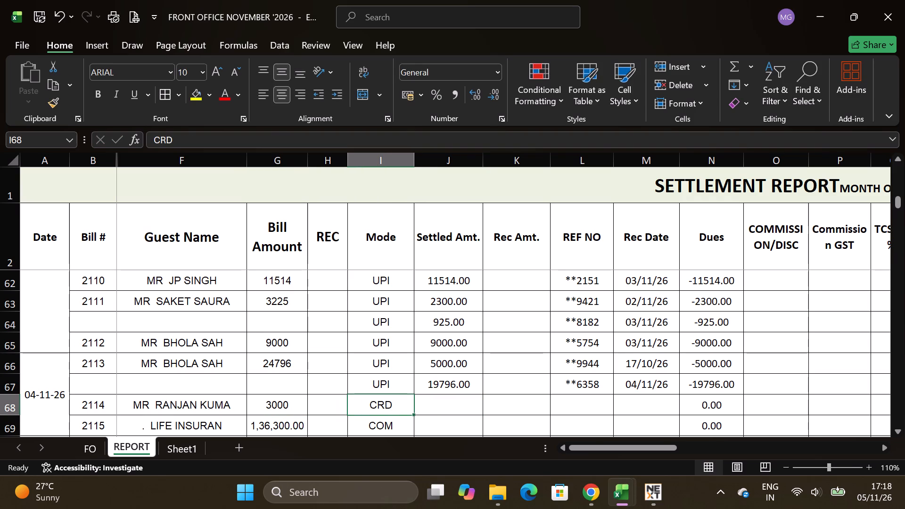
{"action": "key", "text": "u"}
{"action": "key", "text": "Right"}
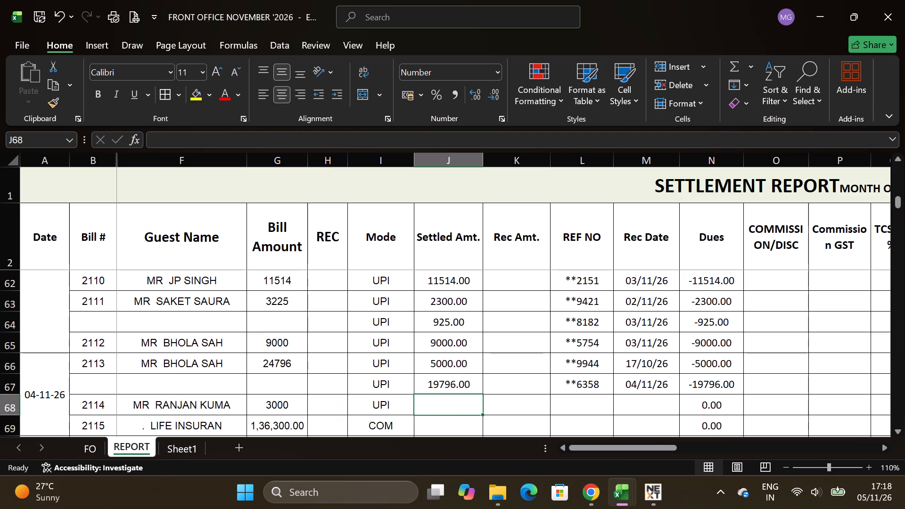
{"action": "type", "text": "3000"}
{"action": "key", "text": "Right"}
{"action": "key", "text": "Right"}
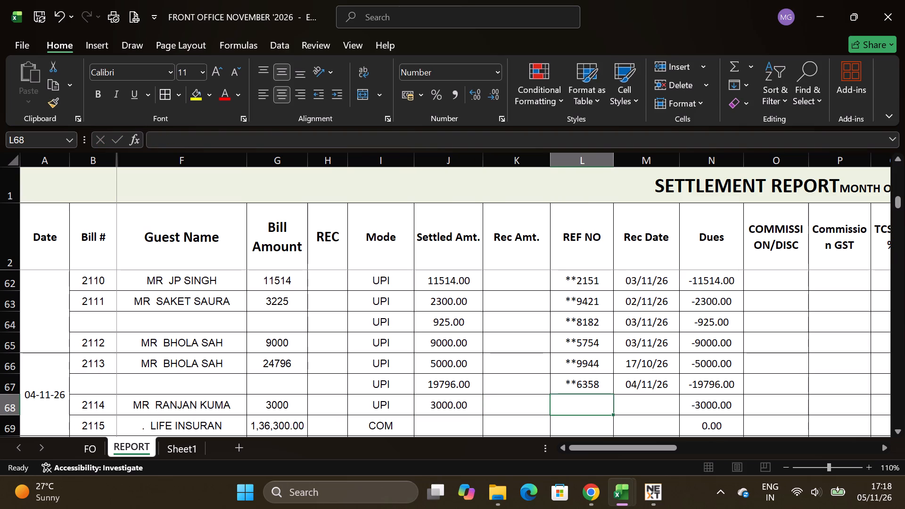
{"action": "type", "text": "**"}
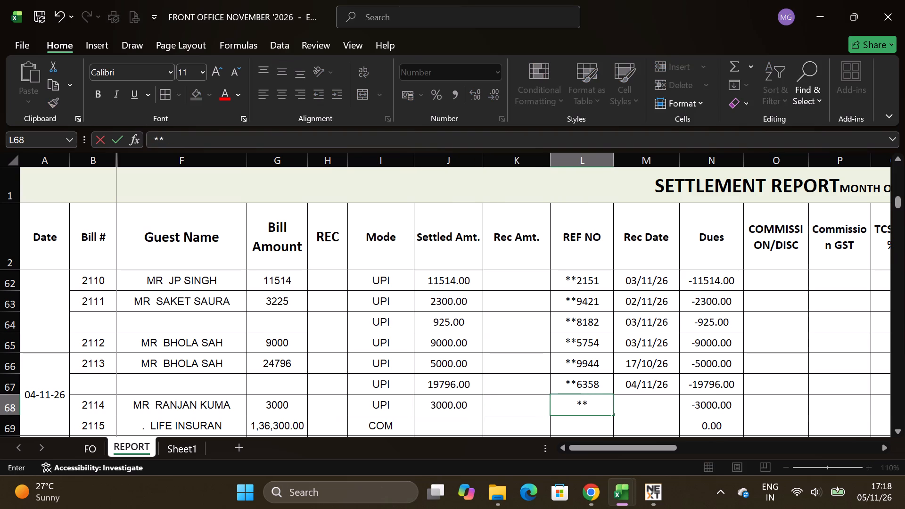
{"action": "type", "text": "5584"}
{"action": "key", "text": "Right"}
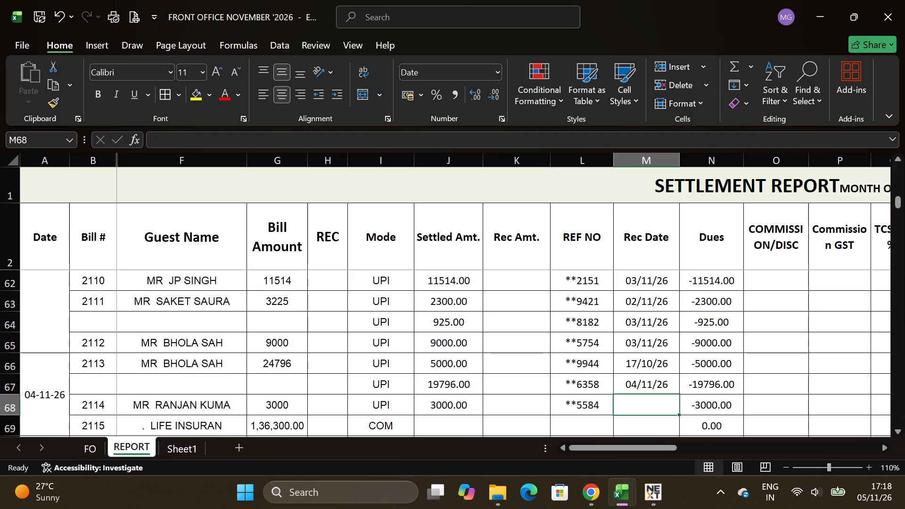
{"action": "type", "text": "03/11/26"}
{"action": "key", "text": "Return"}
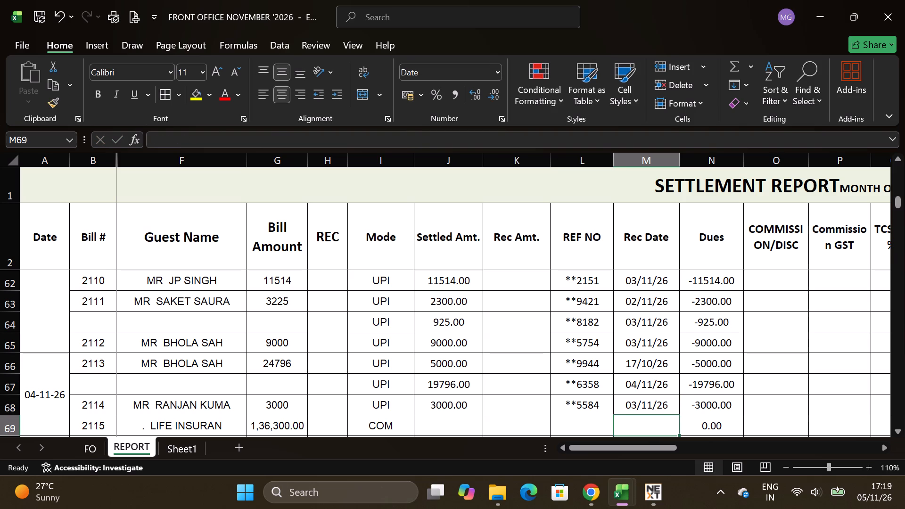
Re-enter the Bill Amount of bill 2115 in the REPORT sheet as 136300.
{"action": "scroll", "coordinate": [327, 391], "scroll_direction": "down", "scroll_amount": 1}
{"action": "left_click", "coordinate": [286, 357]}
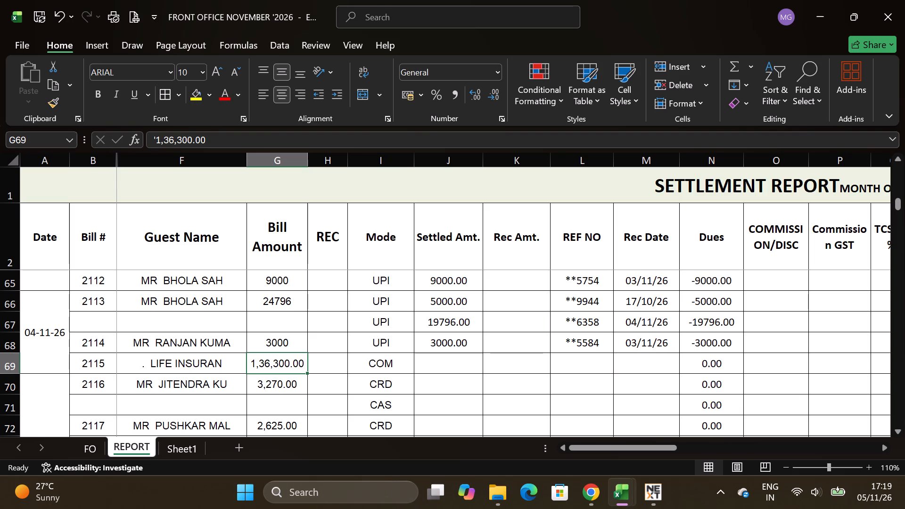
{"action": "left_click", "coordinate": [401, 376]}
{"action": "left_click", "coordinate": [397, 365]}
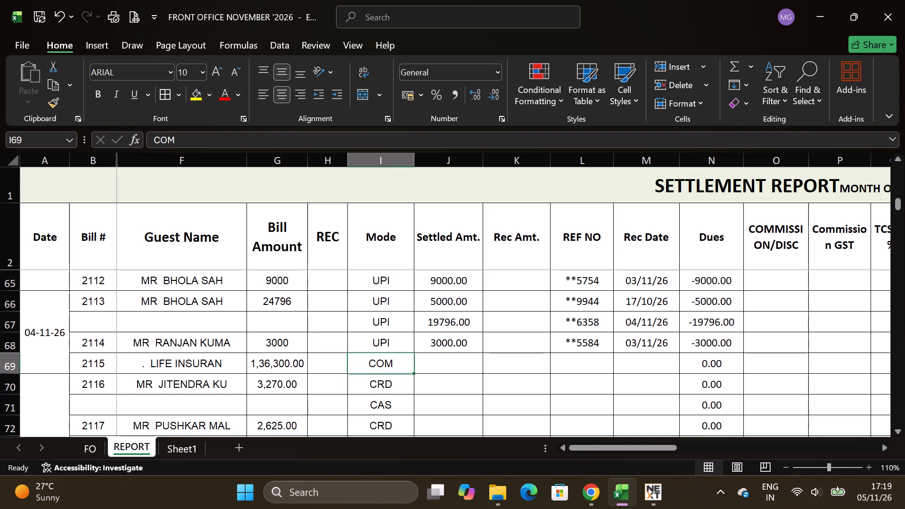
{"action": "left_click", "coordinate": [298, 364]}
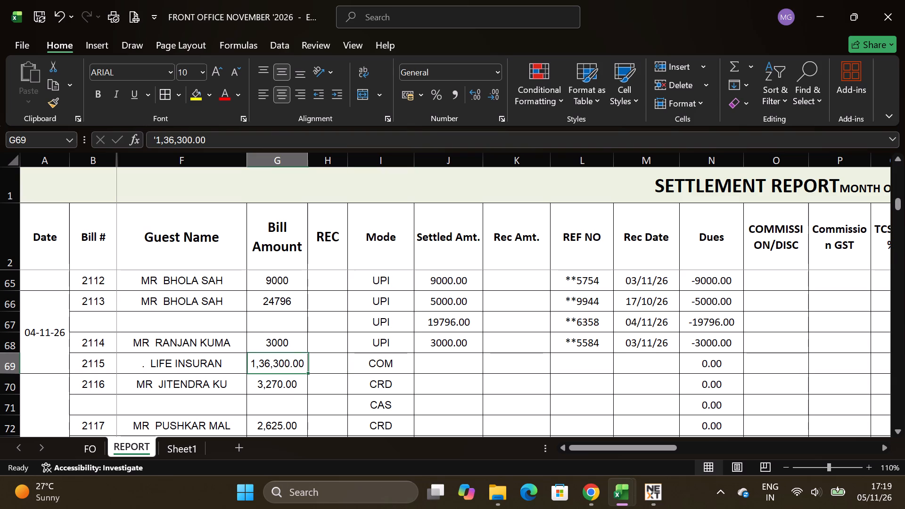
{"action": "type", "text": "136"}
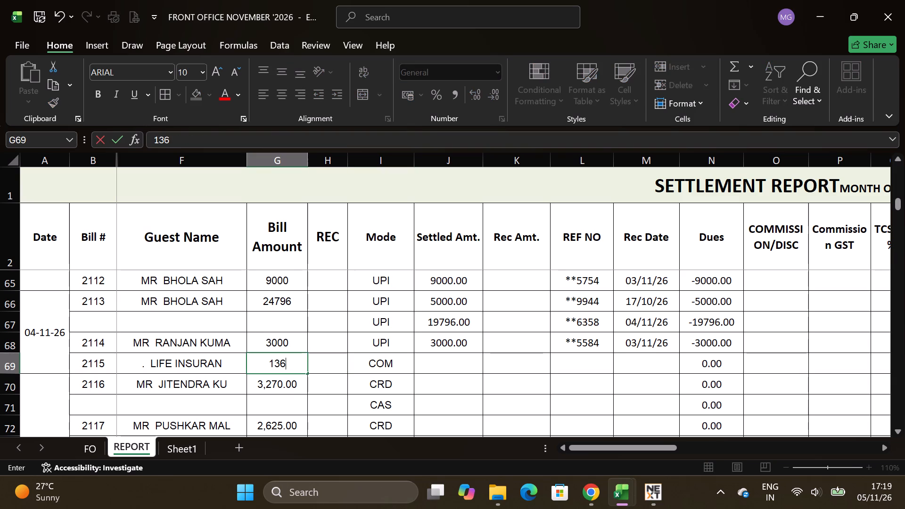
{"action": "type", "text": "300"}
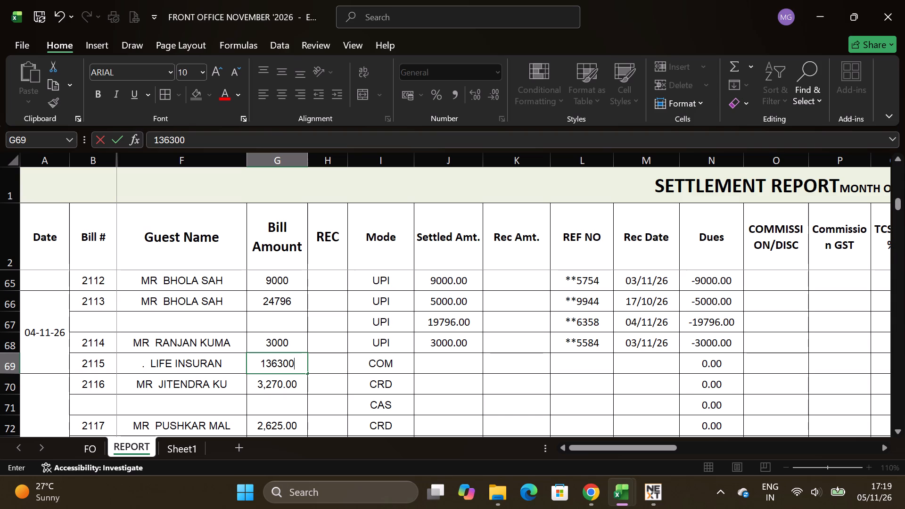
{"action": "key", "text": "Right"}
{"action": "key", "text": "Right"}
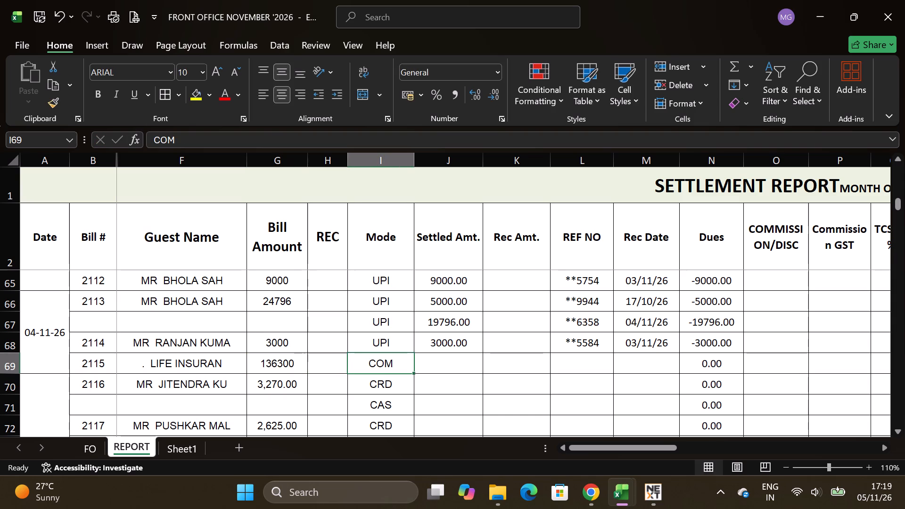
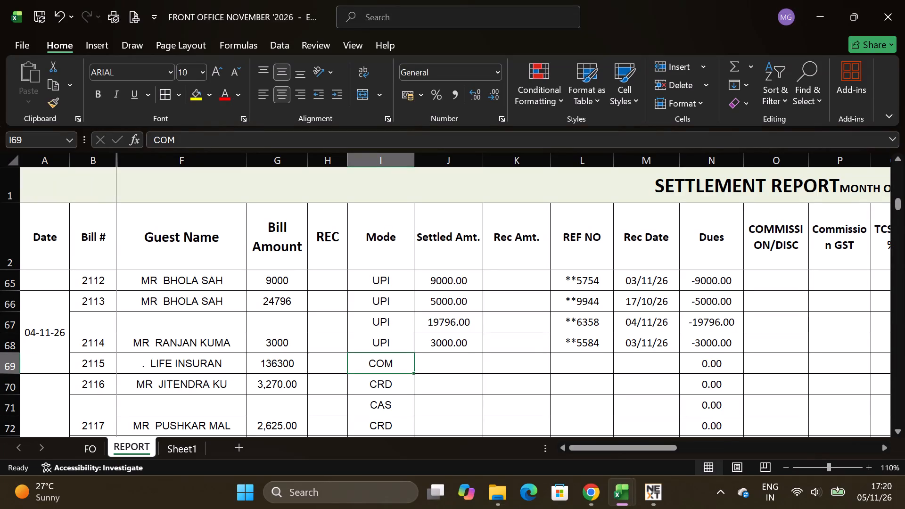
Append -GST to the guest name of bill 2115 in the REPORT sheet and save the workbook.
{"action": "double_click", "coordinate": [235, 366]}
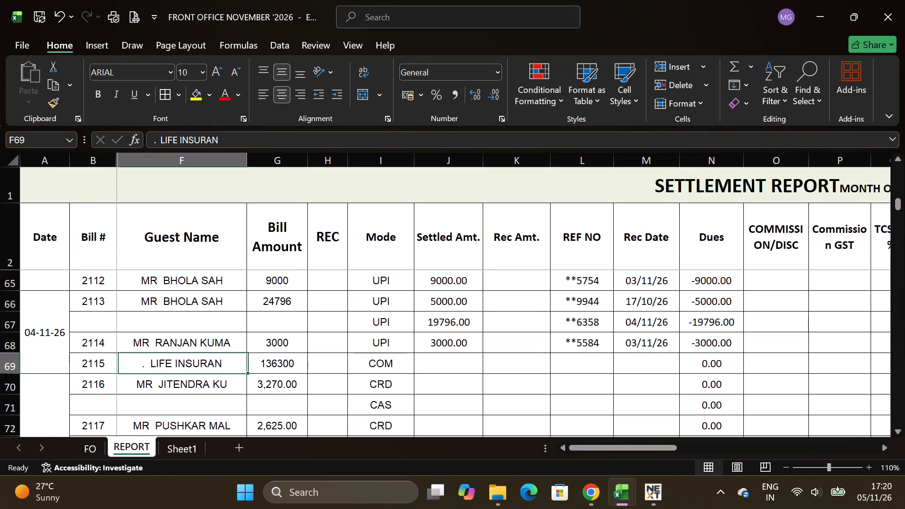
{"action": "key", "text": "minus"}
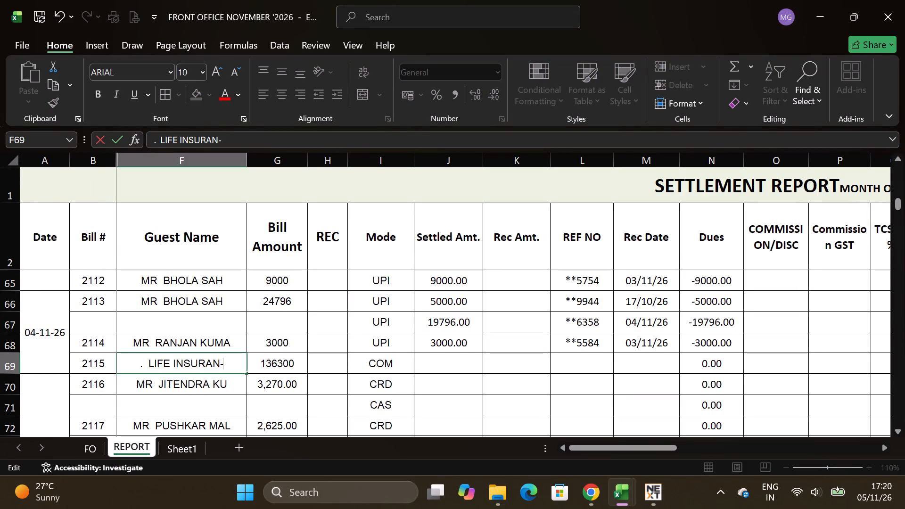
{"action": "type", "text": "GST"}
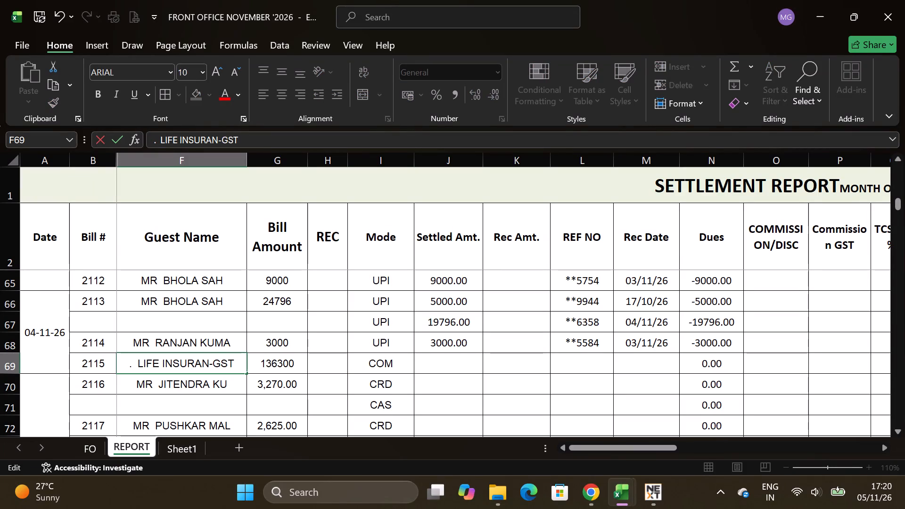
{"action": "left_click", "coordinate": [456, 376]}
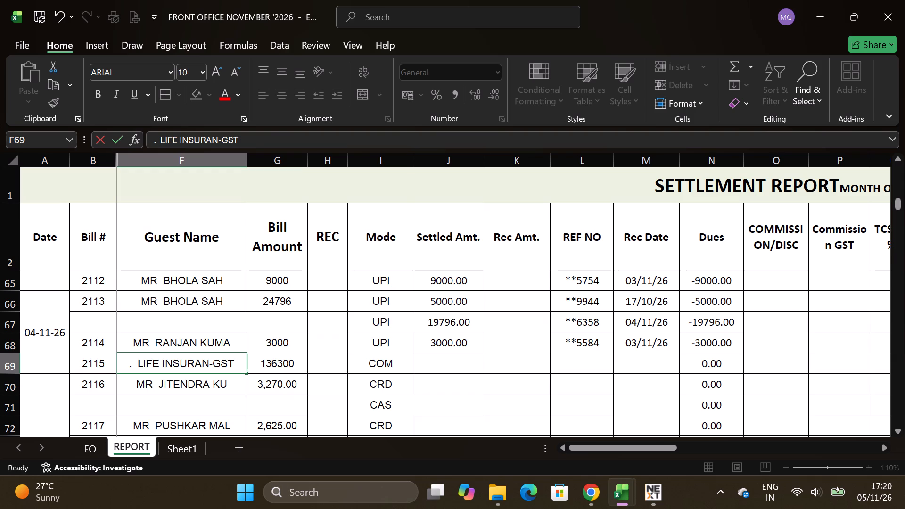
{"action": "left_click", "coordinate": [222, 366]}
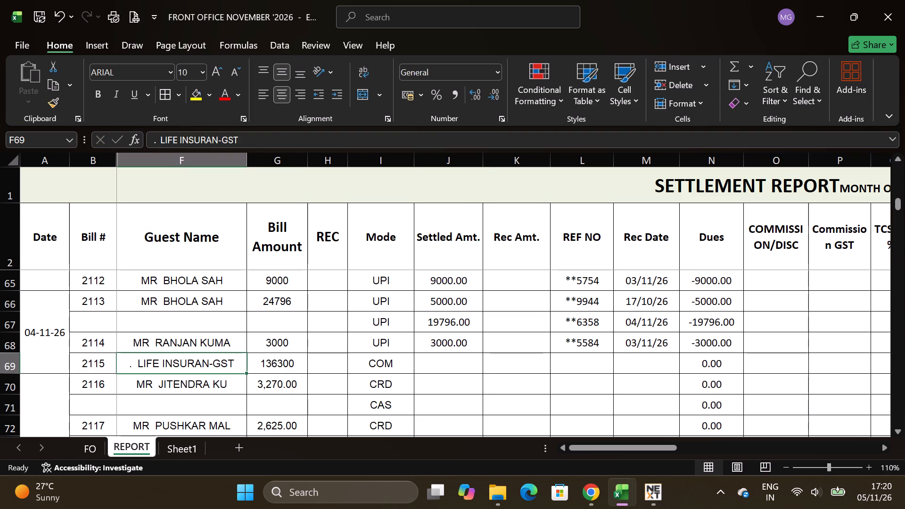
{"action": "left_click", "coordinate": [450, 370]}
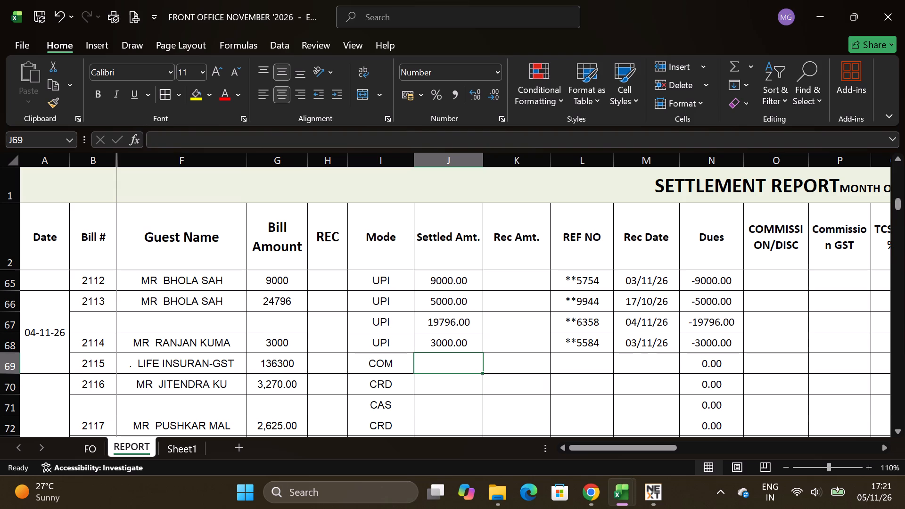
{"action": "left_click", "coordinate": [42, 20]}
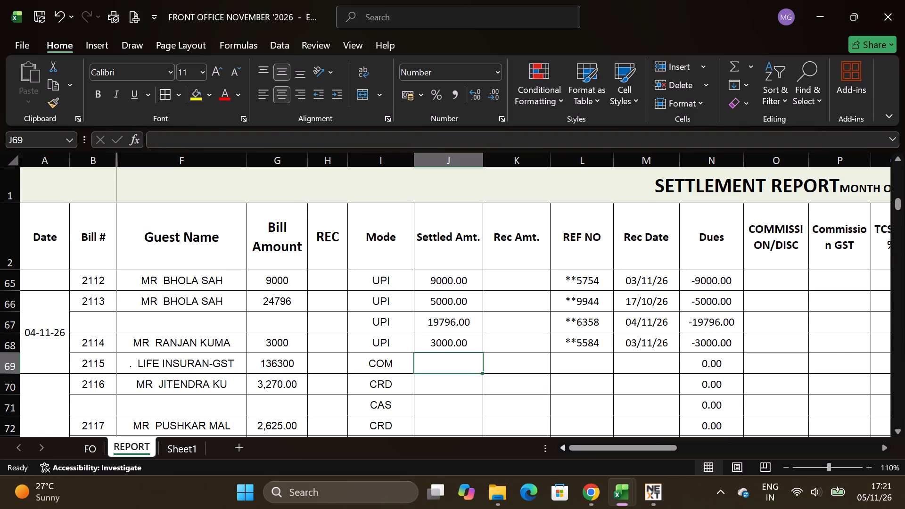
Put the front office workbook away, close the Book1 settlement summary and exit Fortune Next's Settlement Summary dialog.
{"action": "left_click", "coordinate": [819, 18]}
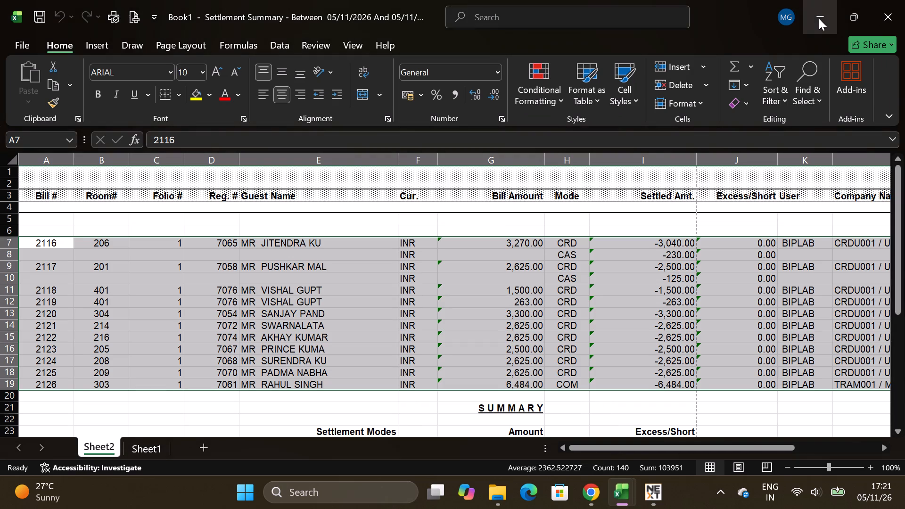
{"action": "left_click", "coordinate": [888, 18]}
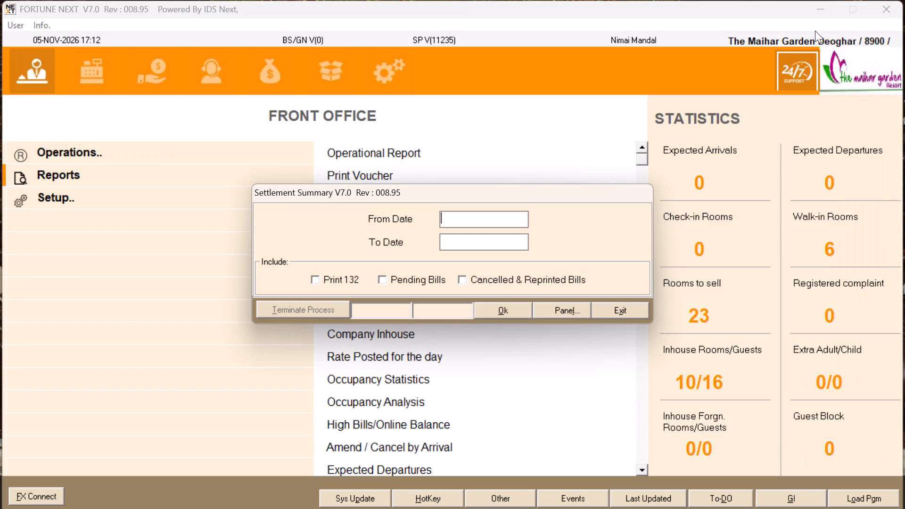
{"action": "left_click", "coordinate": [637, 304]}
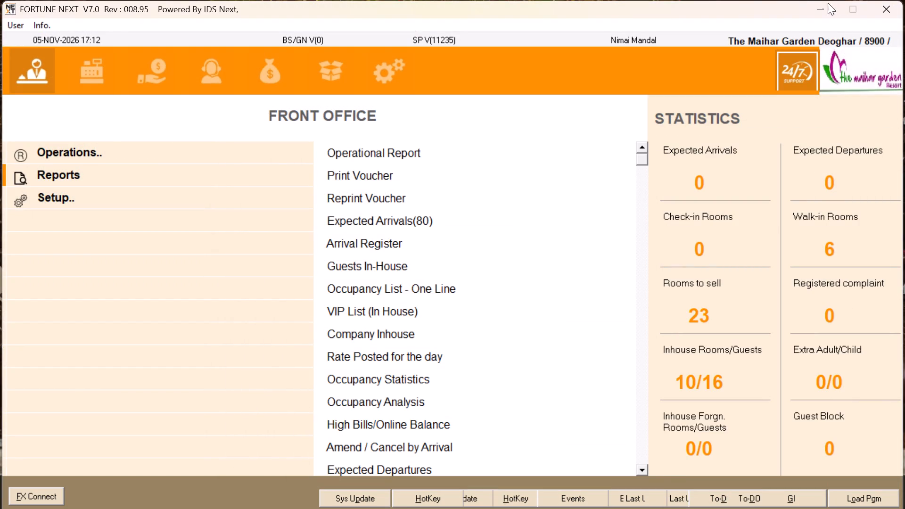
Minimize Fortune Next and open the BILLING WISE PARTY DETAILS workbook from the AKM folder on the desktop.
{"action": "left_click", "coordinate": [814, 1]}
{"action": "left_click", "coordinate": [824, 4]}
{"action": "left_click", "coordinate": [826, 8]}
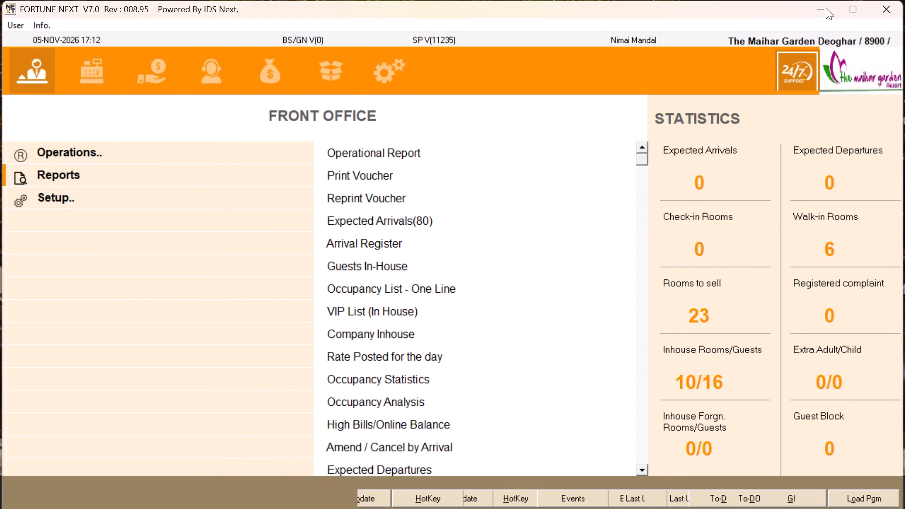
{"action": "double_click", "coordinate": [815, 175]}
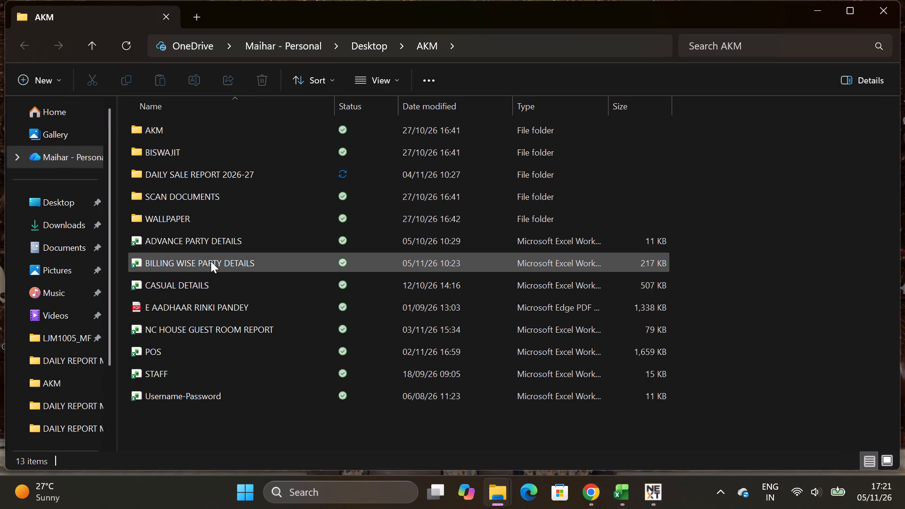
{"action": "double_click", "coordinate": [211, 261]}
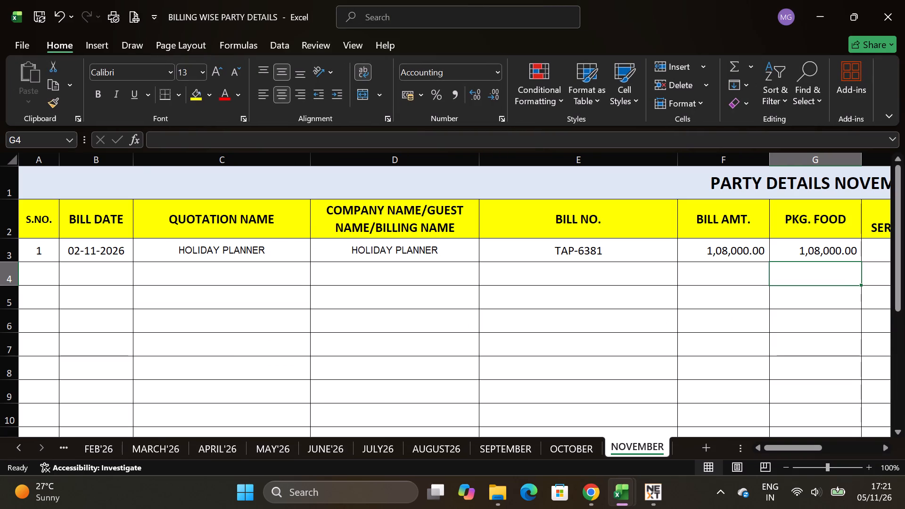
Start a new row in the NOVEMBER sheet below HOLIDAY PLANNER with S.NO. 2 and BILL DATE 04-11-26.
{"action": "left_click", "coordinate": [46, 271]}
{"action": "key", "text": "2"}
{"action": "key", "text": "Right"}
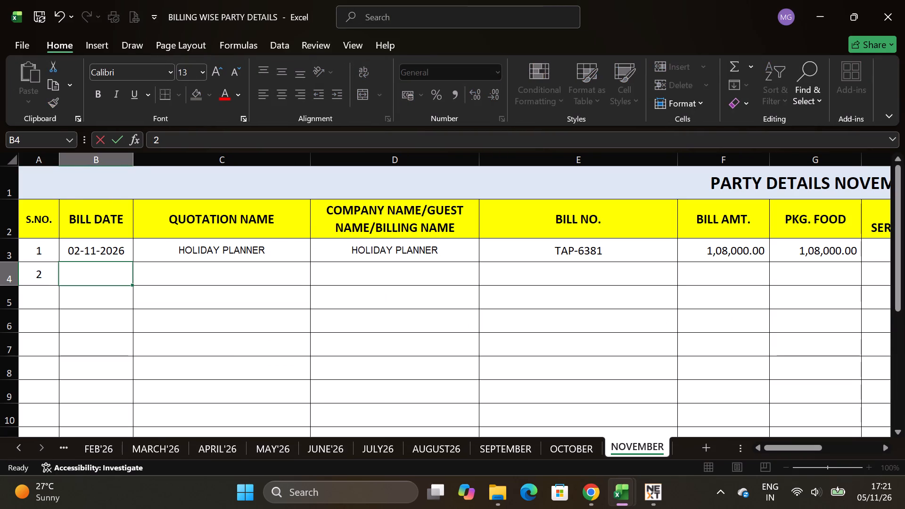
{"action": "type", "text": "04-"}
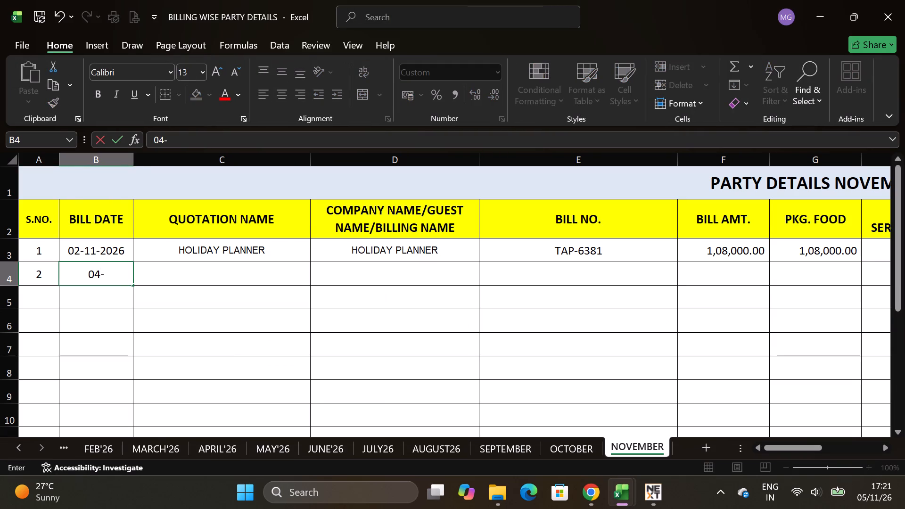
{"action": "type", "text": "11-26"}
{"action": "key", "text": "Right"}
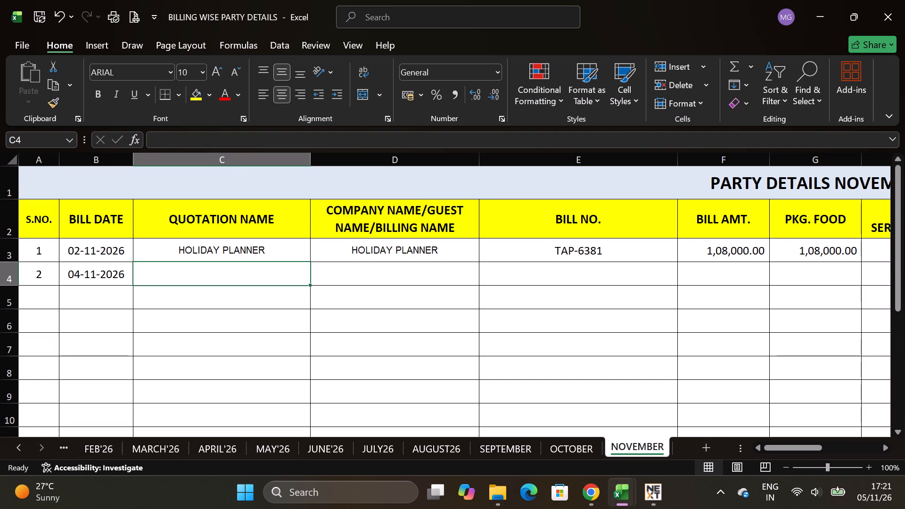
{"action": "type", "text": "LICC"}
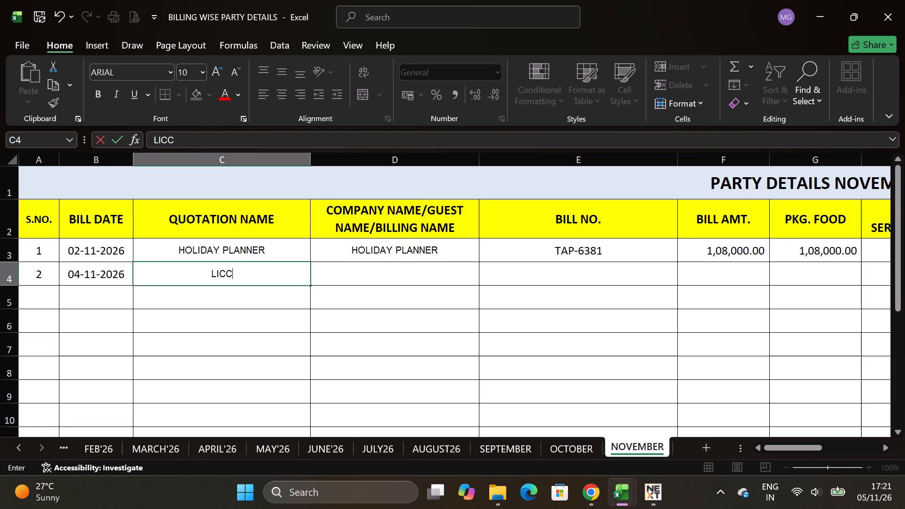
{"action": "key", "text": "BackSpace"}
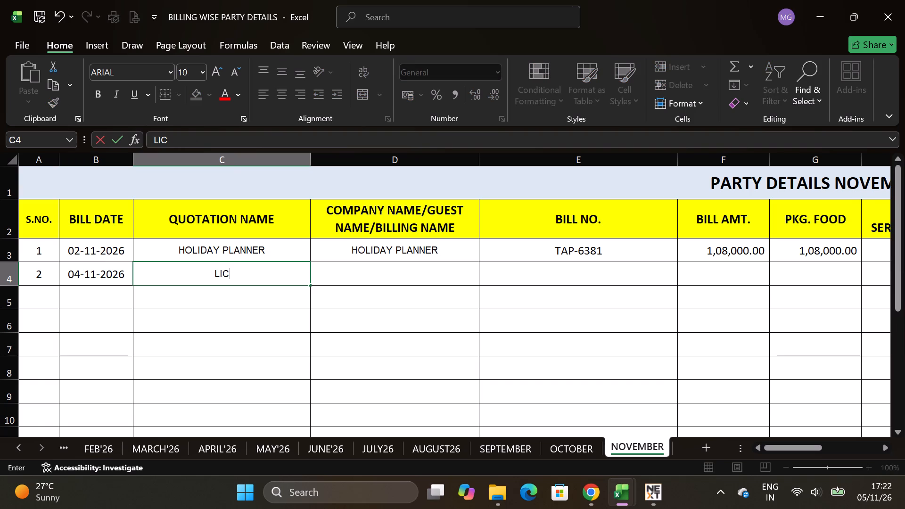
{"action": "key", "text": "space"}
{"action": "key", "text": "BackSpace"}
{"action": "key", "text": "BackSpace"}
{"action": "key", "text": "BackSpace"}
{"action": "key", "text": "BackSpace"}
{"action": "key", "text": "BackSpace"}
Enter LIFE INSURANCE CORPORATION OF INDIA as the QUOTATION NAME of party row 2.
{"action": "type", "text": "LIFE"}
{"action": "key", "text": "space"}
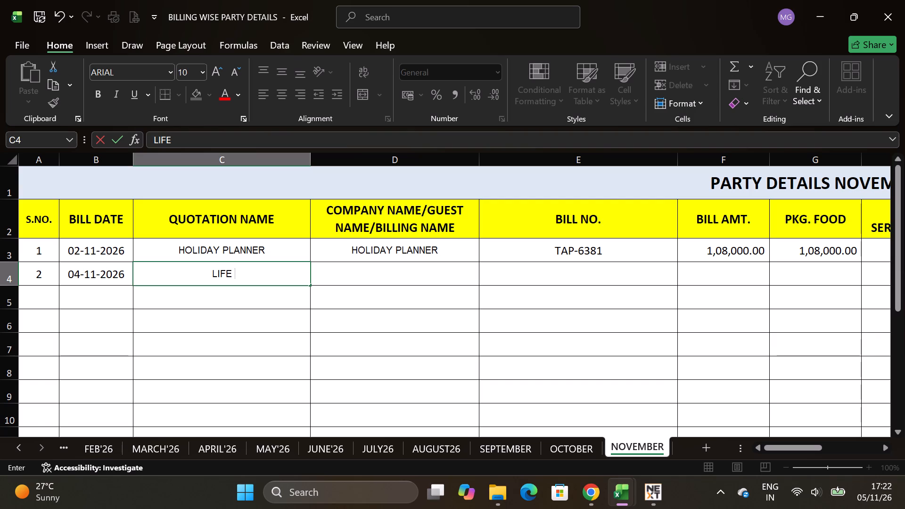
{"action": "type", "text": "INSU"}
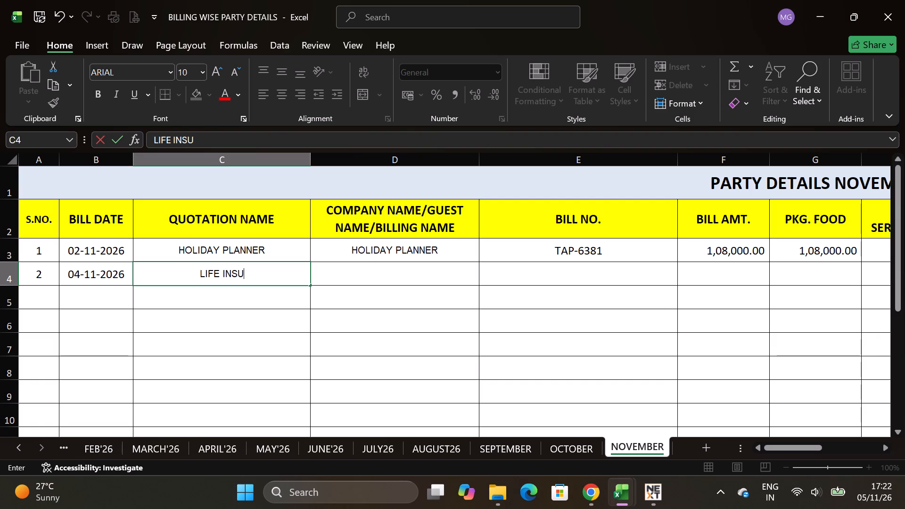
{"action": "type", "text": "RANCE"}
{"action": "key", "text": "space"}
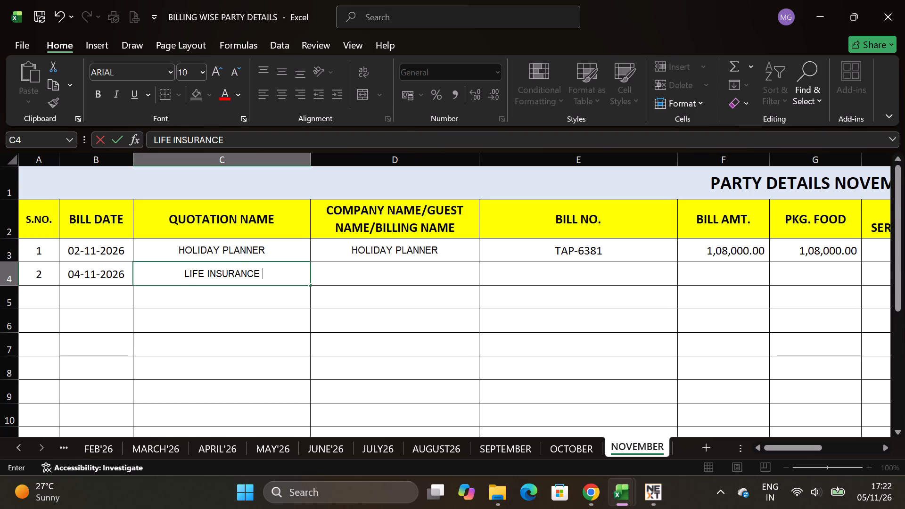
{"action": "type", "text": "COPR"}
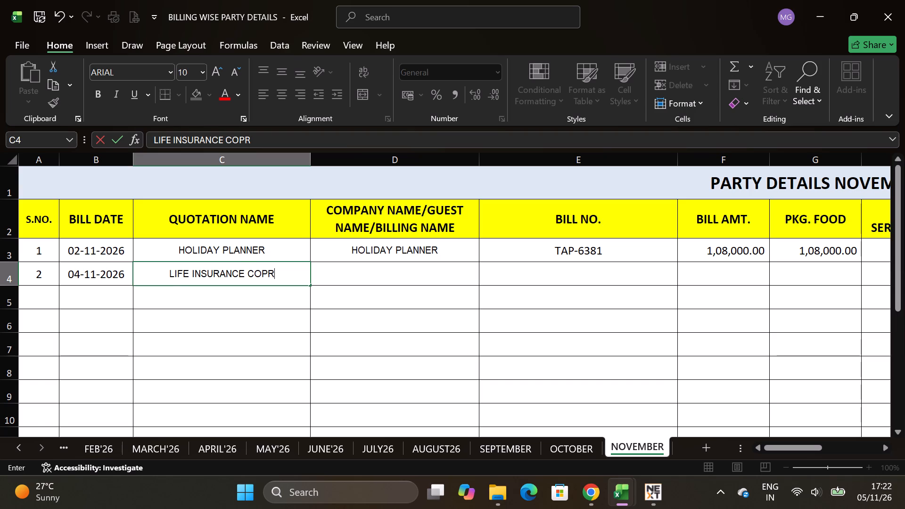
{"action": "key", "text": "BackSpace"}
{"action": "key", "text": "BackSpace"}
{"action": "key", "text": "r"}
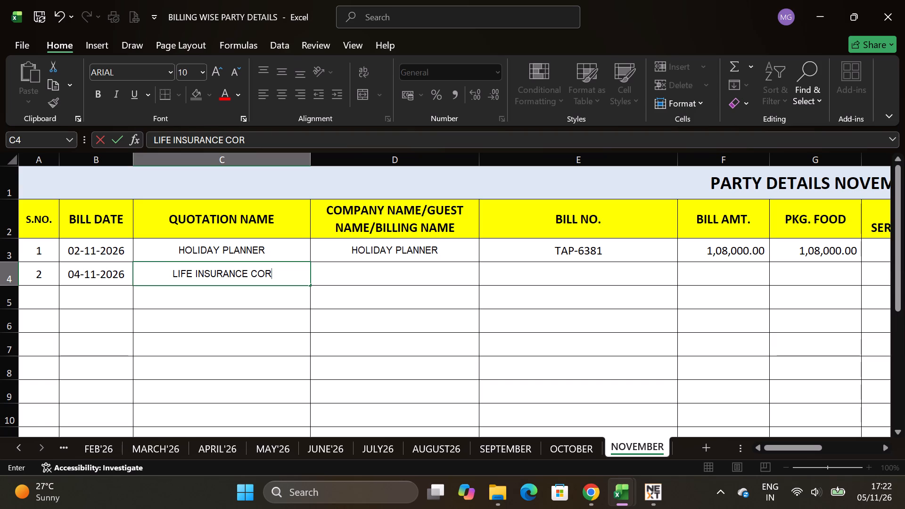
{"action": "type", "text": "PO"}
{"action": "type", "text": "RATION"}
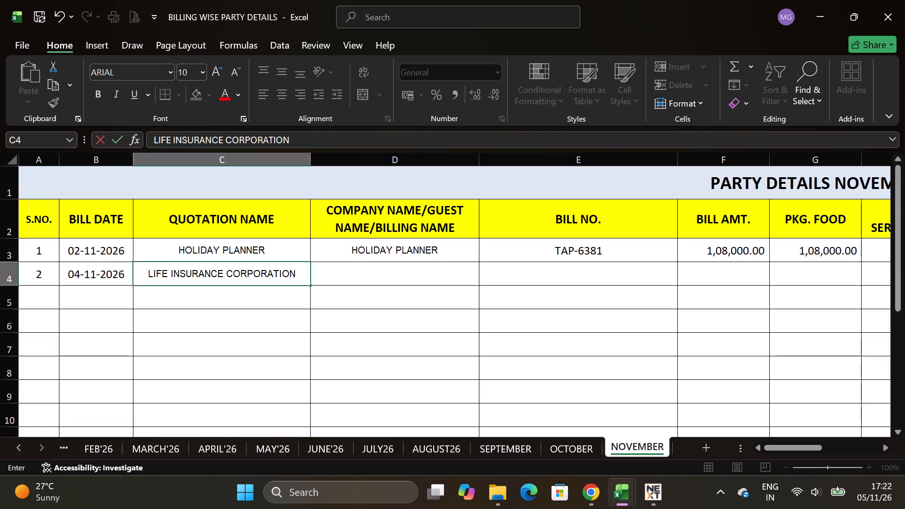
{"action": "key", "text": "space"}
{"action": "type", "text": "OF INDIA"}
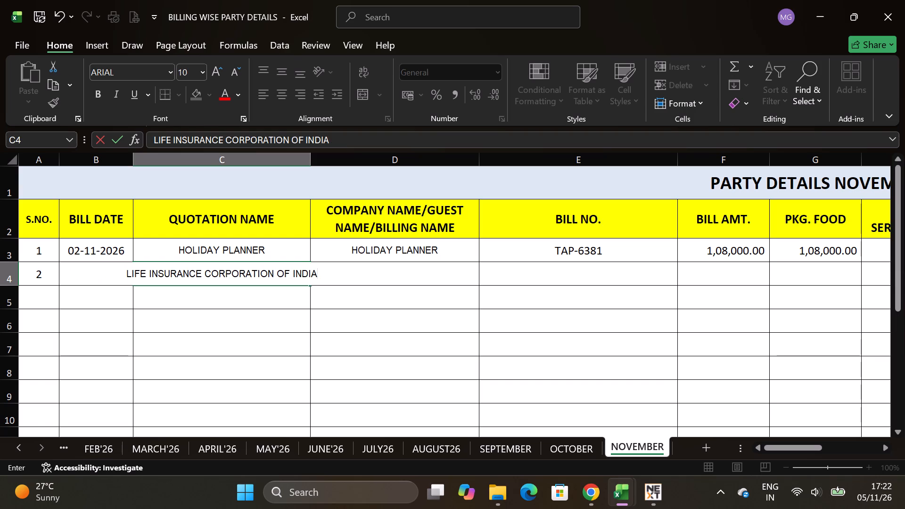
{"action": "left_click", "coordinate": [349, 347]}
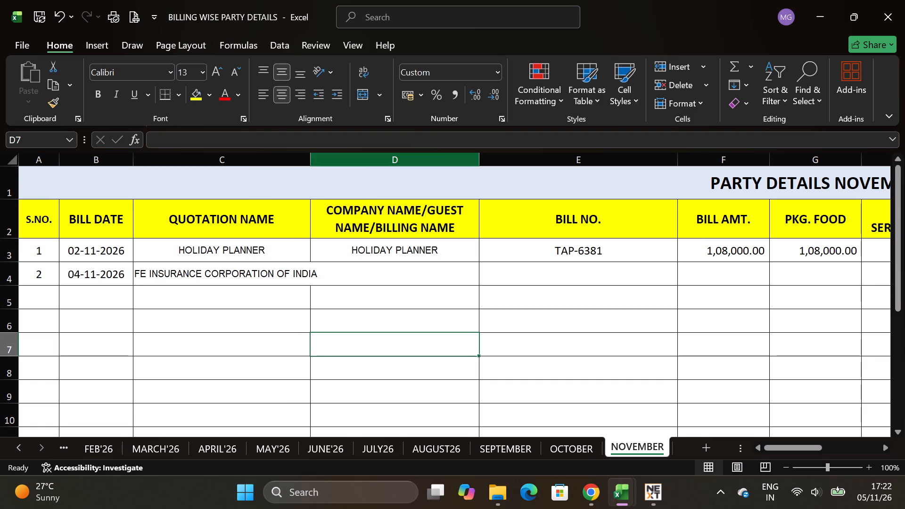
Widen the QUOTATION NAME column so the full insurance company name fits with room to spare.
{"action": "left_click_drag", "start_coordinate": [315, 156], "coordinate": [333, 151]}
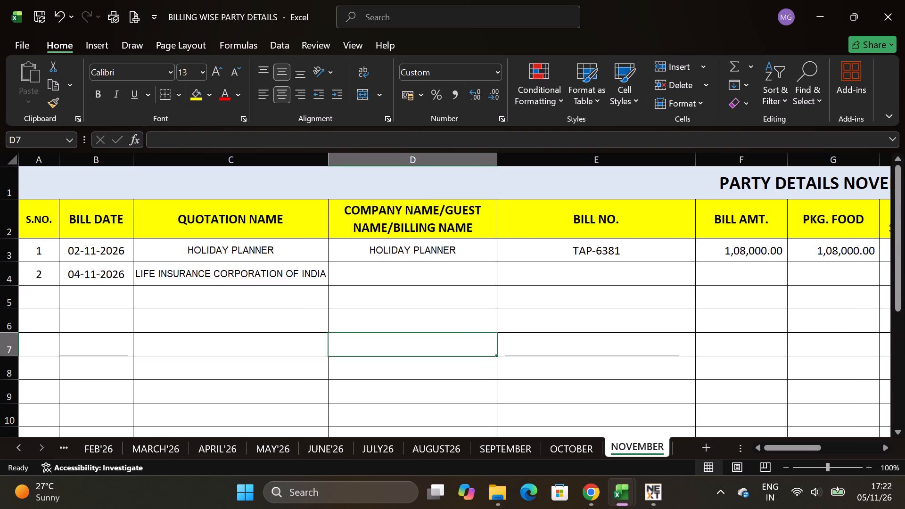
{"action": "left_click_drag", "start_coordinate": [327, 157], "coordinate": [362, 155]}
Append ,JH to the QUOTATION NAME of party row 2.
{"action": "double_click", "coordinate": [354, 275]}
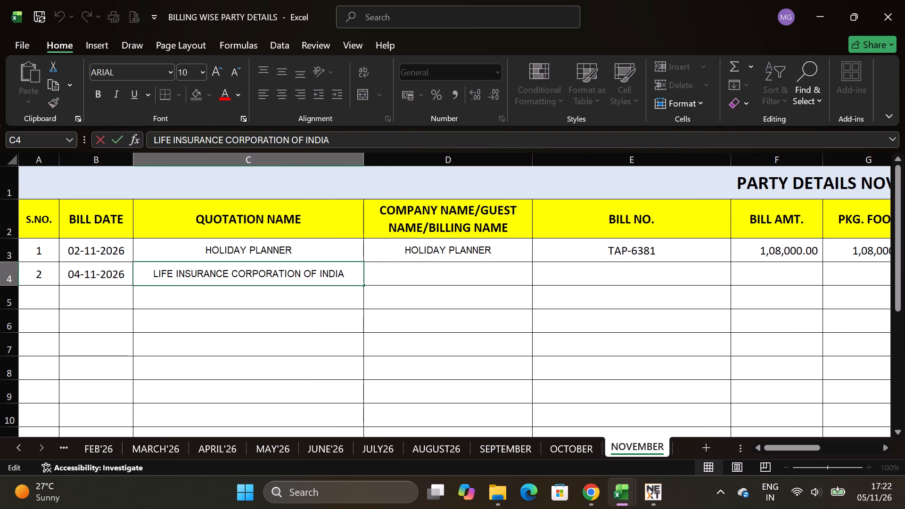
{"action": "type", "text": ",JH"}
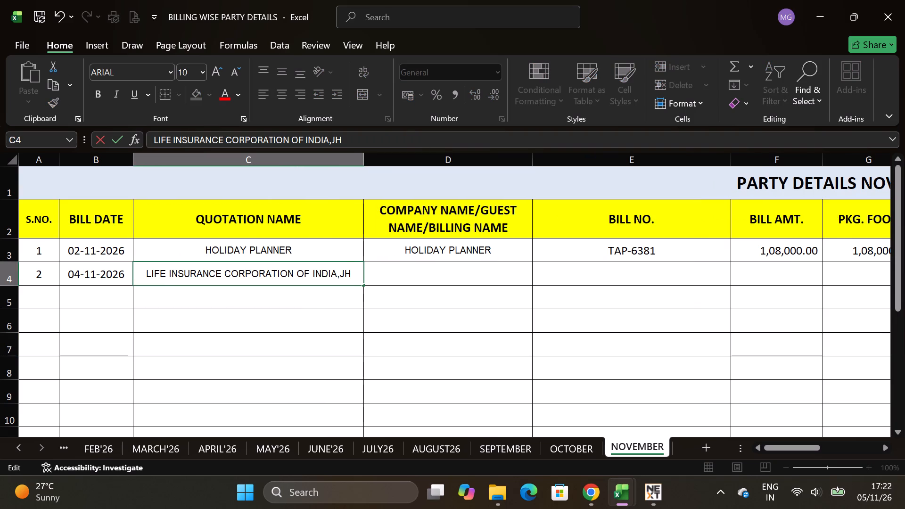
{"action": "left_click", "coordinate": [415, 326]}
Fill row 2's QUOTATION NAME across into its COMPANY NAME/GUEST NAME/BILLING NAME cell.
{"action": "left_click", "coordinate": [297, 270]}
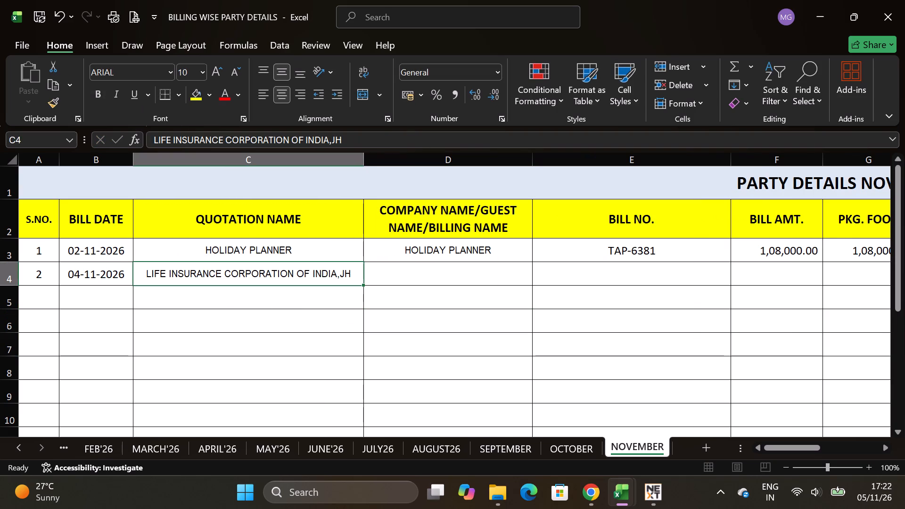
{"action": "left_click_drag", "start_coordinate": [363, 284], "coordinate": [483, 284]}
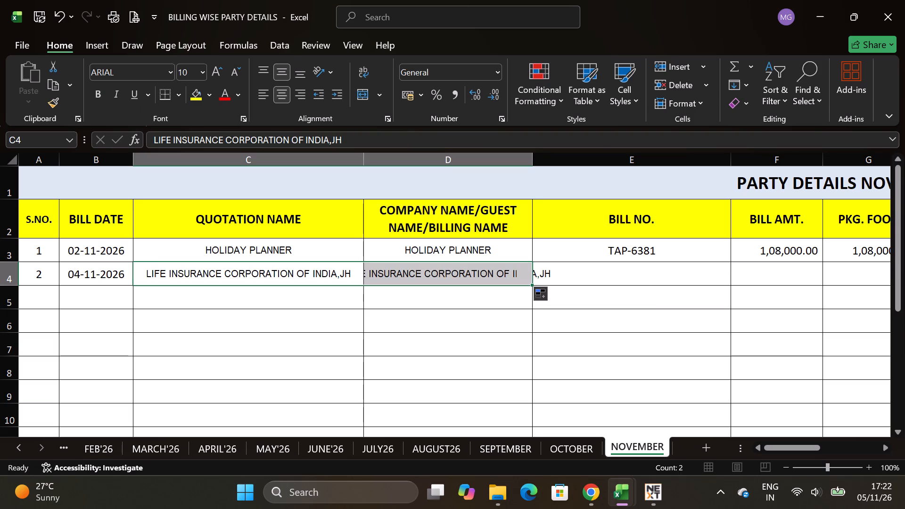
Widen the COMPANY NAME/GUEST NAME/BILLING NAME column so the full insurance company name fits within it.
{"action": "left_click", "coordinate": [693, 337]}
{"action": "left_click_drag", "start_coordinate": [530, 159], "coordinate": [621, 155]}
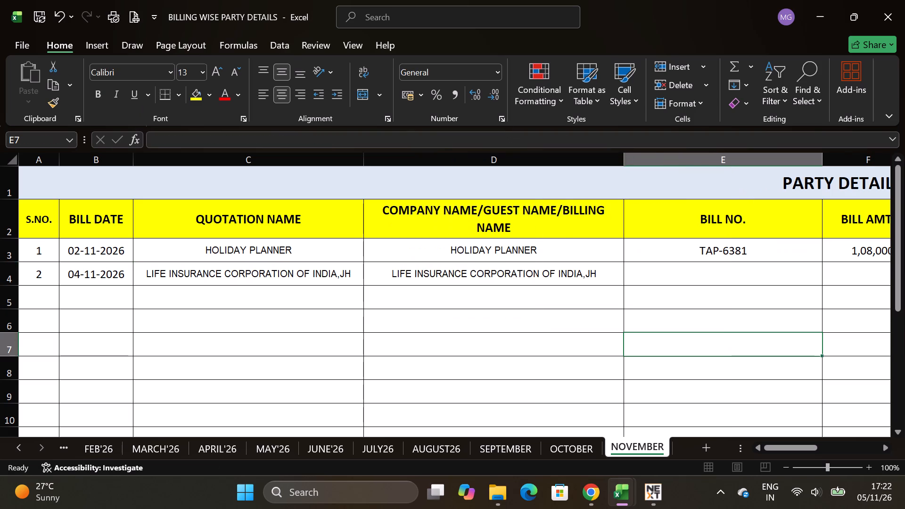
{"action": "left_click_drag", "start_coordinate": [622, 157], "coordinate": [602, 168]}
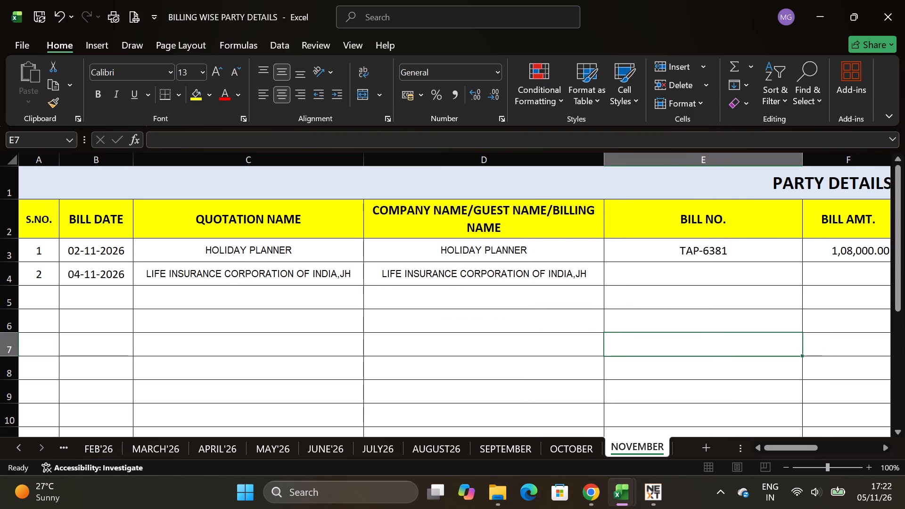
{"action": "left_click_drag", "start_coordinate": [603, 154], "coordinate": [592, 164]}
Narrow the BILL NO. column to bring the amount columns closer.
{"action": "left_click", "coordinate": [653, 276]}
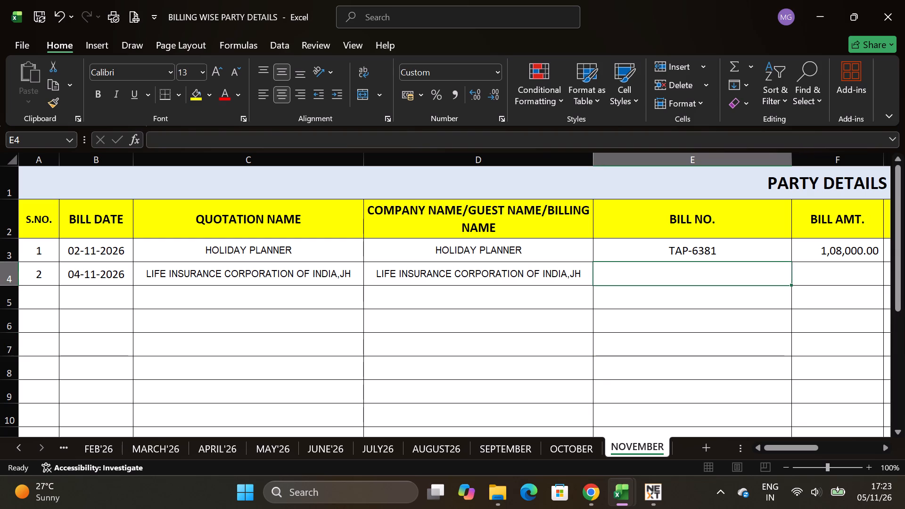
{"action": "left_click_drag", "start_coordinate": [787, 153], "coordinate": [734, 181]}
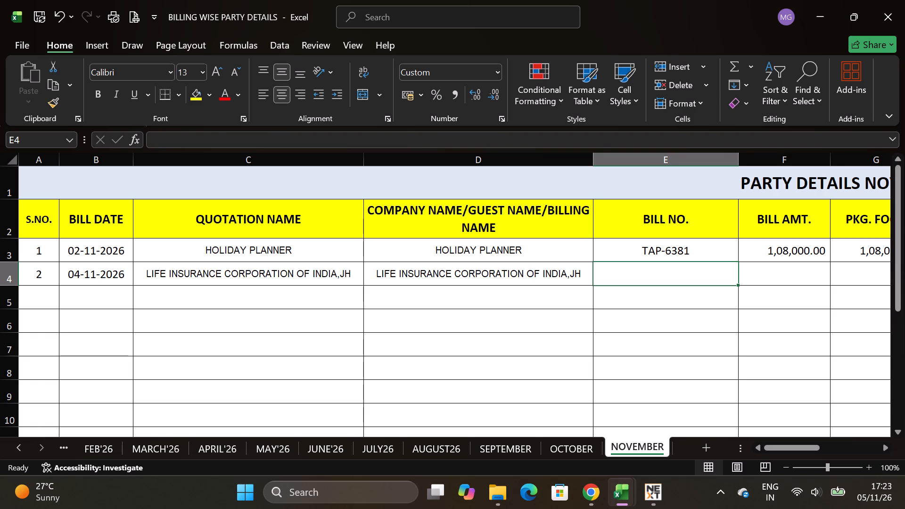
Enter FOM-2115 & TAP-6427 as the BILL NO. of party row 2.
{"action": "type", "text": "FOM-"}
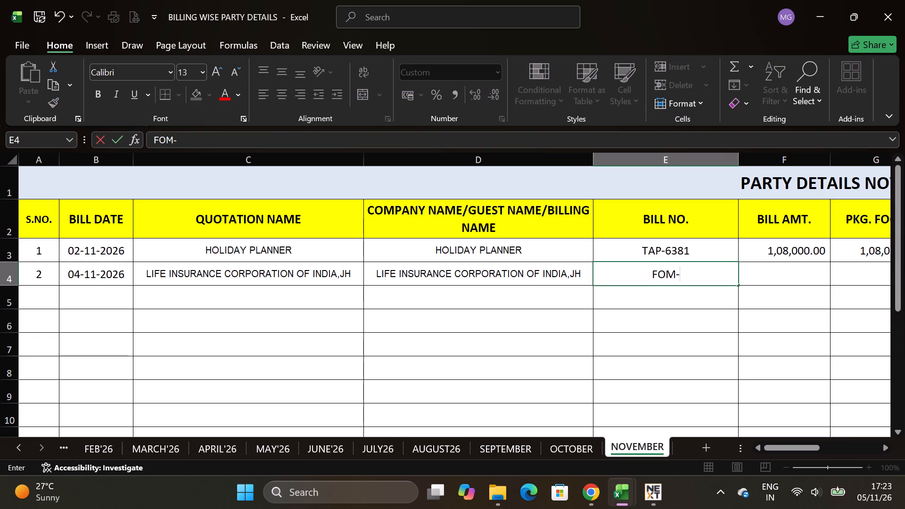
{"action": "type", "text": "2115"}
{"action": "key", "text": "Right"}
{"action": "double_click", "coordinate": [708, 272]}
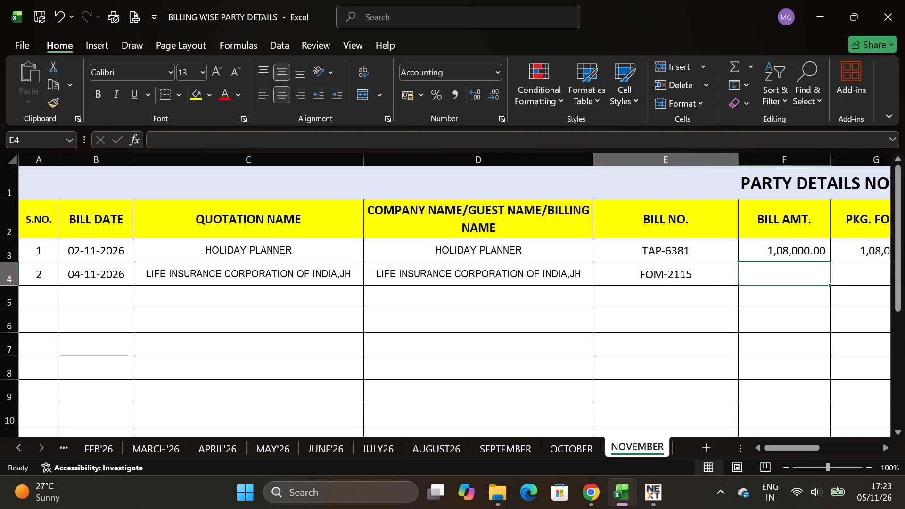
{"action": "key", "text": "space"}
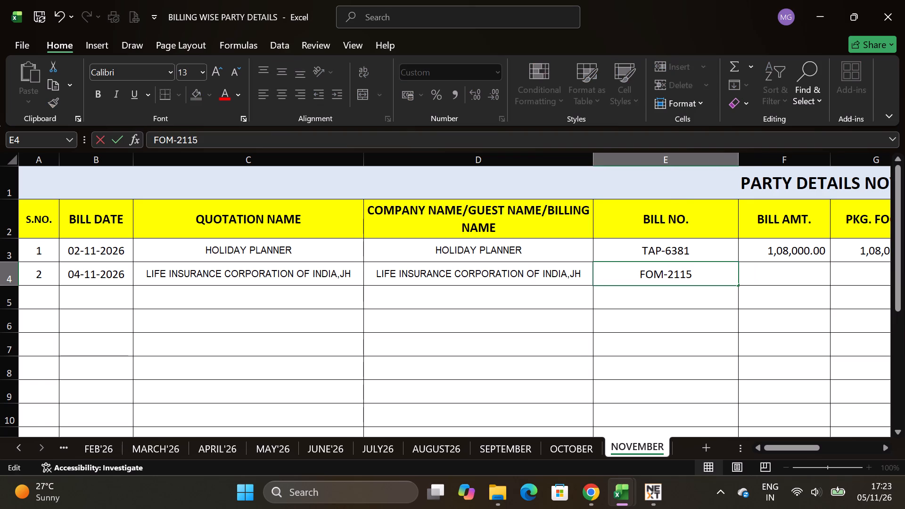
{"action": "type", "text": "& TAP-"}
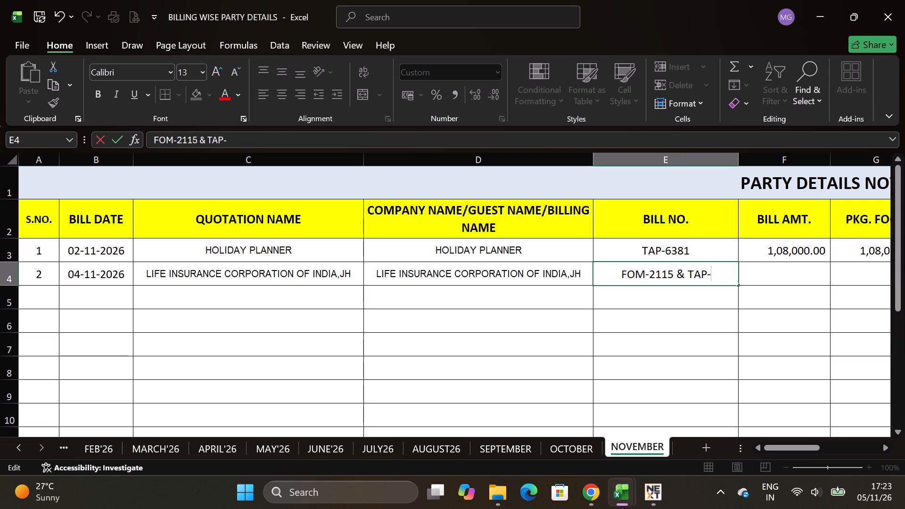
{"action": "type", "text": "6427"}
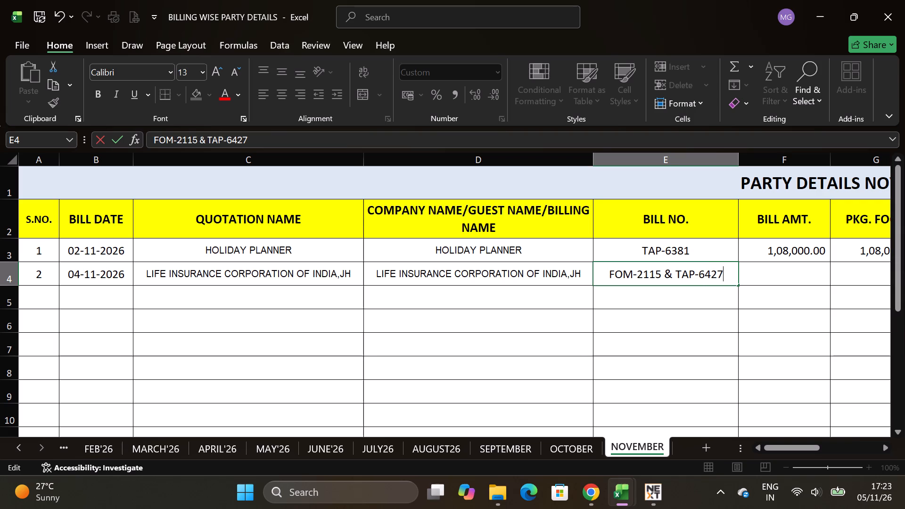
Enter 580900 as the BILL AMT. and 468900 as the PKG. FOOD of party row 2.
{"action": "left_click", "coordinate": [753, 271]}
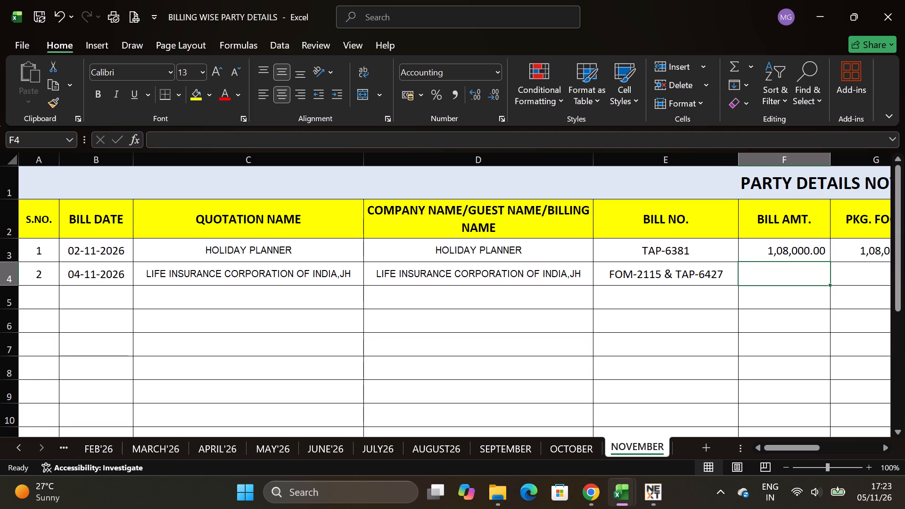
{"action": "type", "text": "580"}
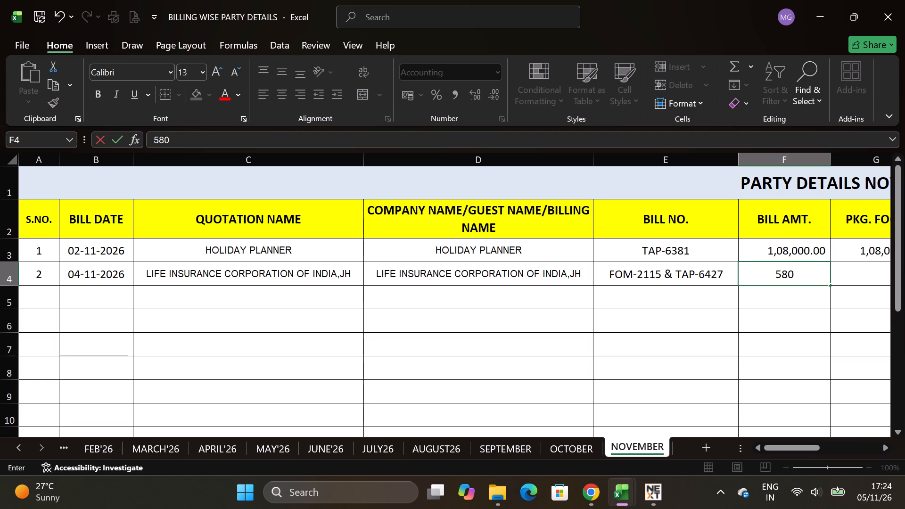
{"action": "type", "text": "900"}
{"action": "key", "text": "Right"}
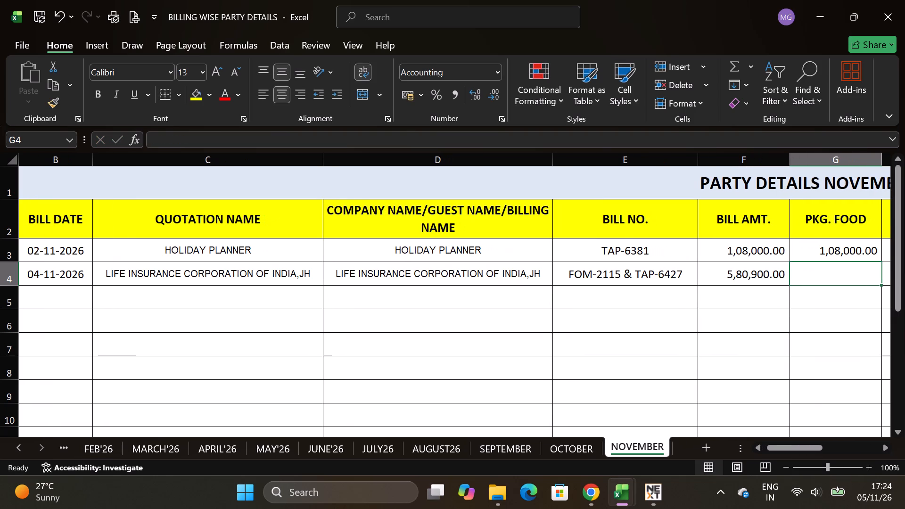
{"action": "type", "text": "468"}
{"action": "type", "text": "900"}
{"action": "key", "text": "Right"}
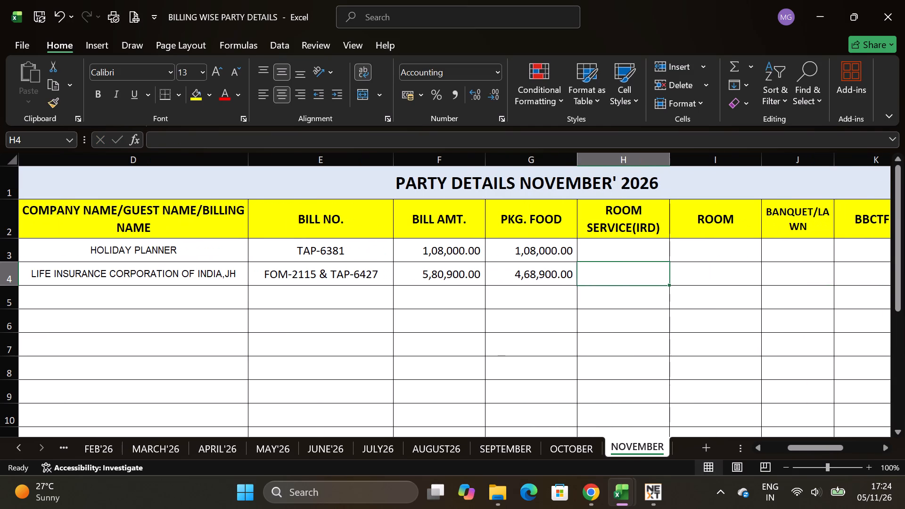
Enter 7380 under ROOM SERVICE(IRD) and 101500 under ROOM for party row 2.
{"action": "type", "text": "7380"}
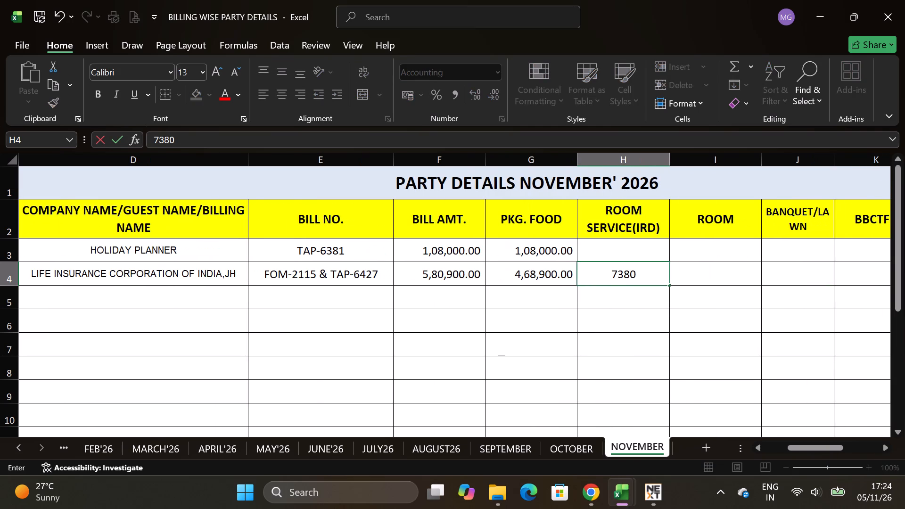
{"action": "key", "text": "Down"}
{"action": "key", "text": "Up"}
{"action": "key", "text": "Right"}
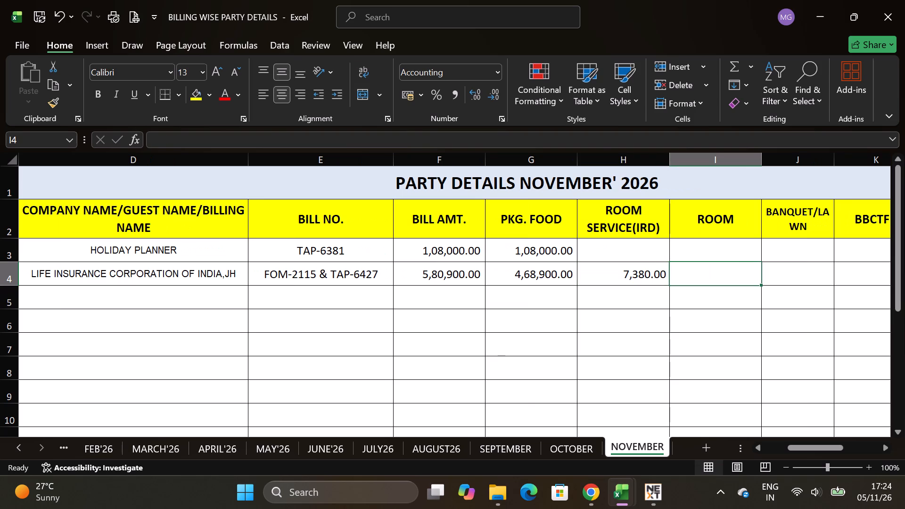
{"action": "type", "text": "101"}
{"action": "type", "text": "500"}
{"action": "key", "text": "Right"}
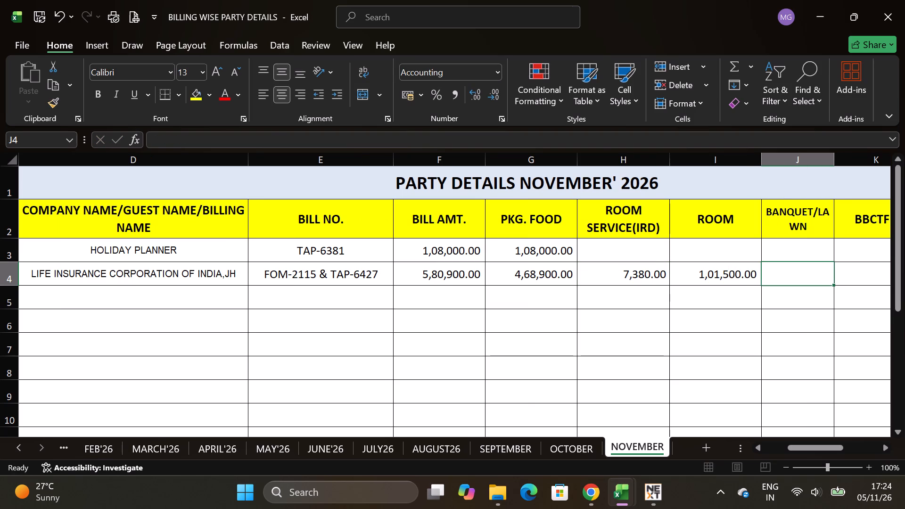
Enter 3120 as the MISC. amount of party row 2.
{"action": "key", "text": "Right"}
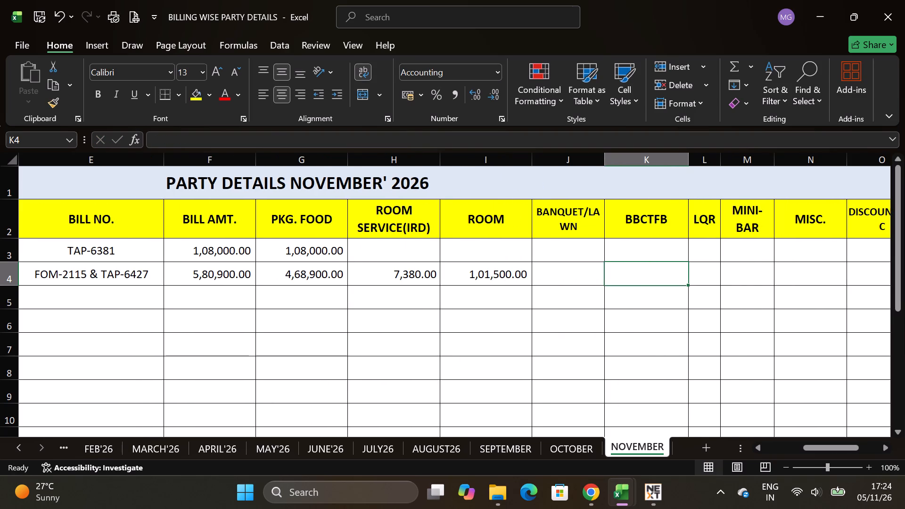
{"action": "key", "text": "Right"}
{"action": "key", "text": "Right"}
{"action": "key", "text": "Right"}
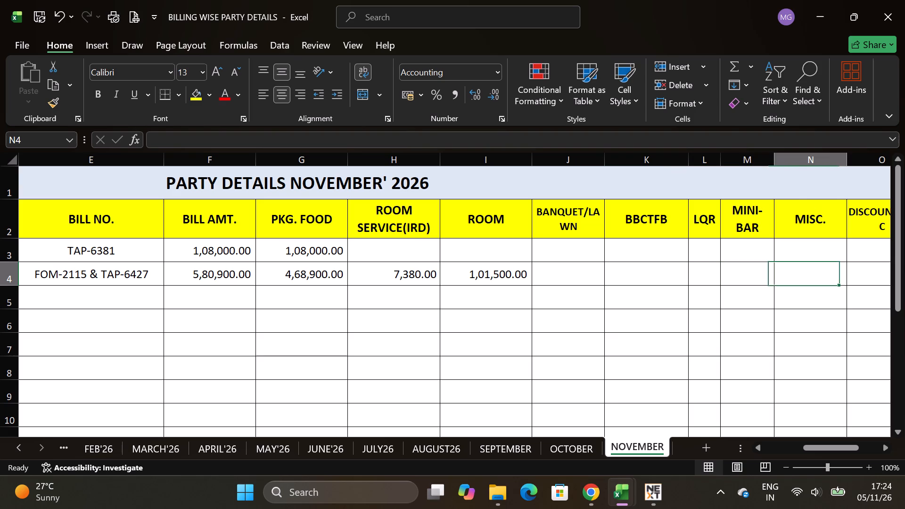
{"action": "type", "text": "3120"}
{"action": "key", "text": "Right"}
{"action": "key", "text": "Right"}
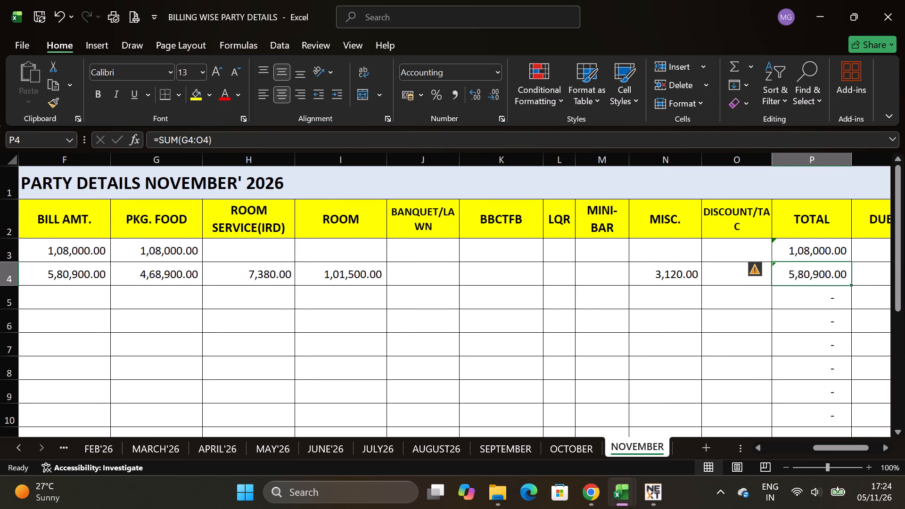
Dismiss the formula error flags on the TOTAL cells of party rows 1 and 2.
{"action": "left_click_drag", "start_coordinate": [814, 251], "coordinate": [813, 272]}
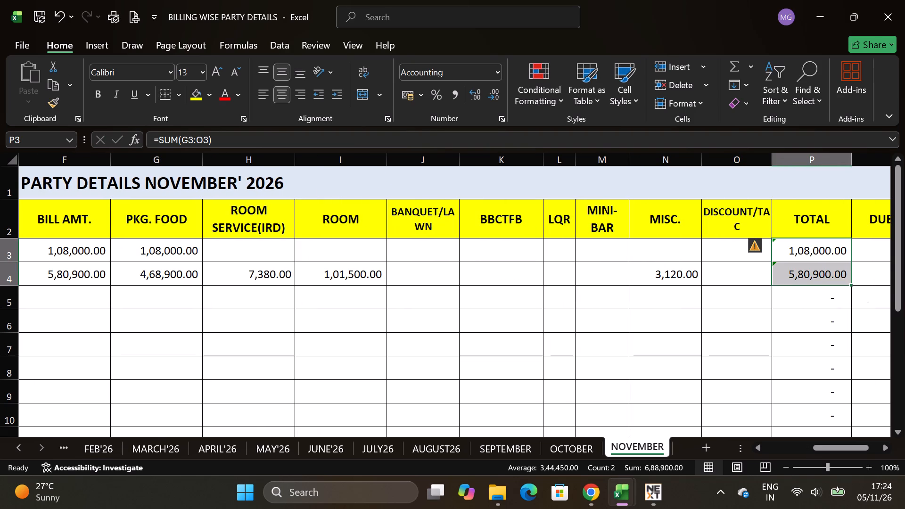
{"action": "left_click", "coordinate": [755, 245]}
{"action": "left_click", "coordinate": [788, 320]}
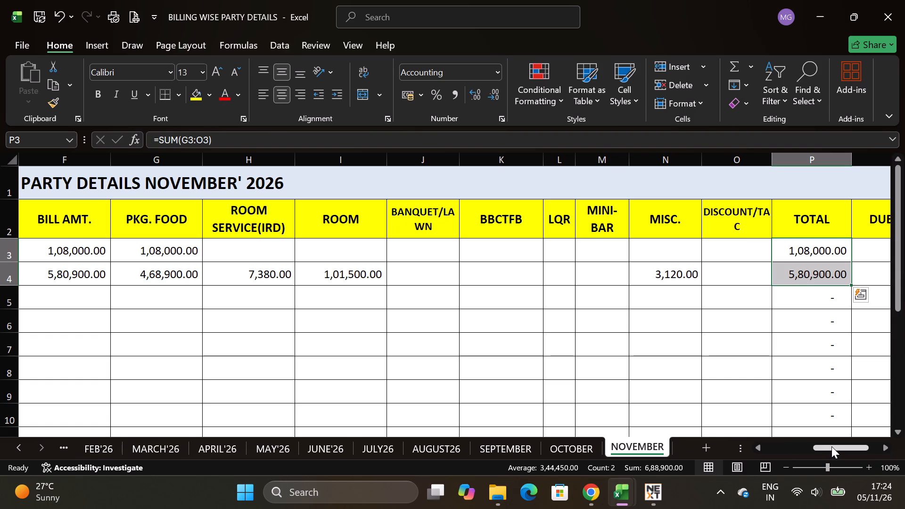
Save the BILLING WISE PARTY DETAILS workbook and close it.
{"action": "left_click_drag", "start_coordinate": [831, 446], "coordinate": [750, 454]}
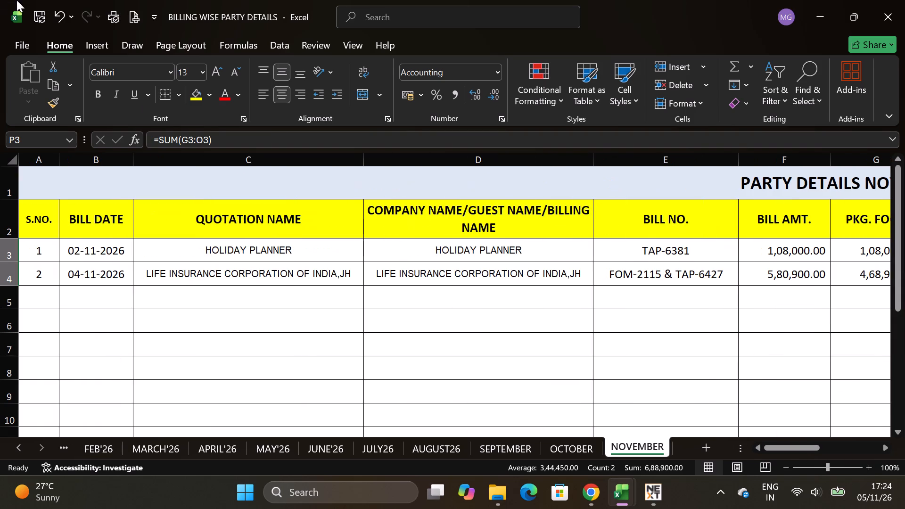
{"action": "left_click", "coordinate": [36, 13]}
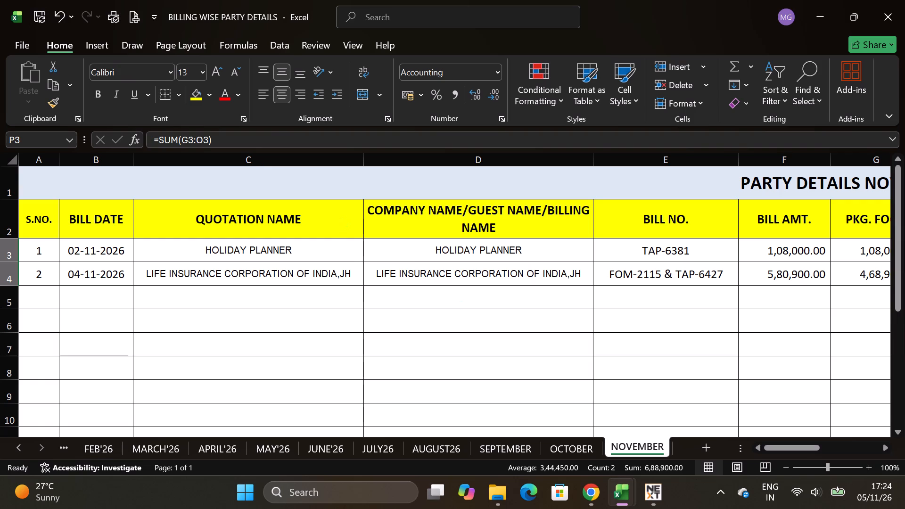
{"action": "key", "text": "ctrl+s"}
{"action": "left_click", "coordinate": [901, 0]}
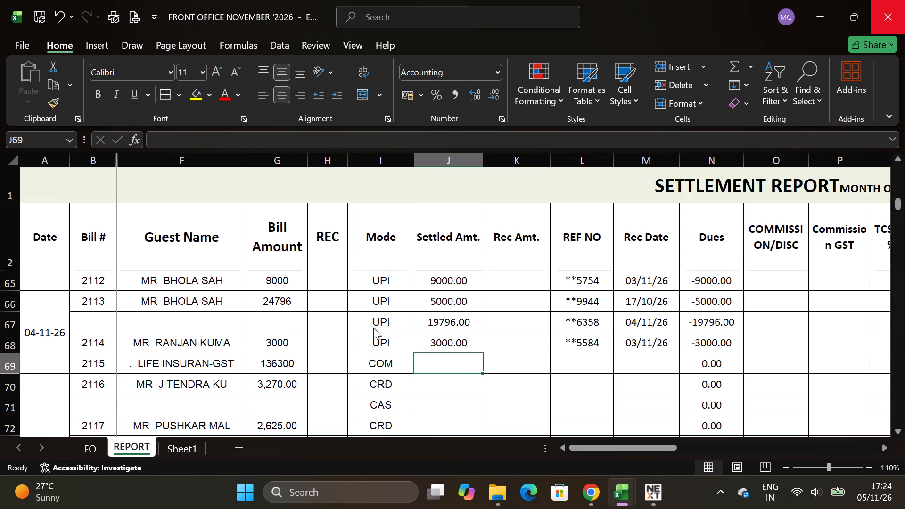
Save the FRONT OFFICE NOVEMBER '2026 workbook.
{"action": "left_click", "coordinate": [37, 16]}
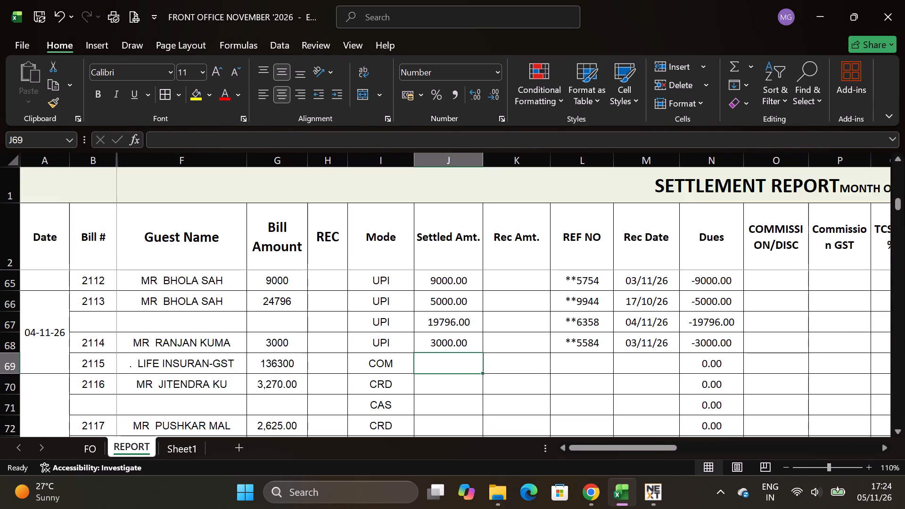
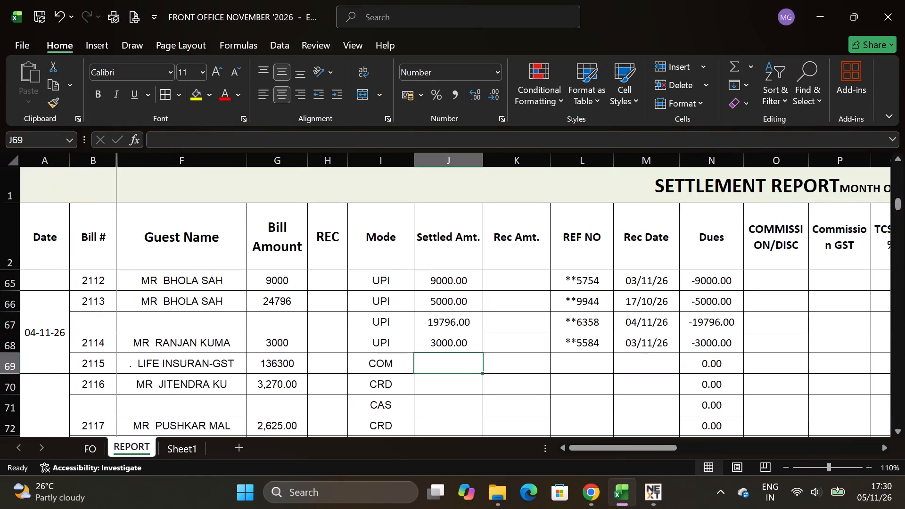
Enter 136300 as the settled amount of bill 2115 for LIFE INSURAN-GST and save the workbook.
{"action": "left_click", "coordinate": [281, 368]}
{"action": "left_click", "coordinate": [431, 361]}
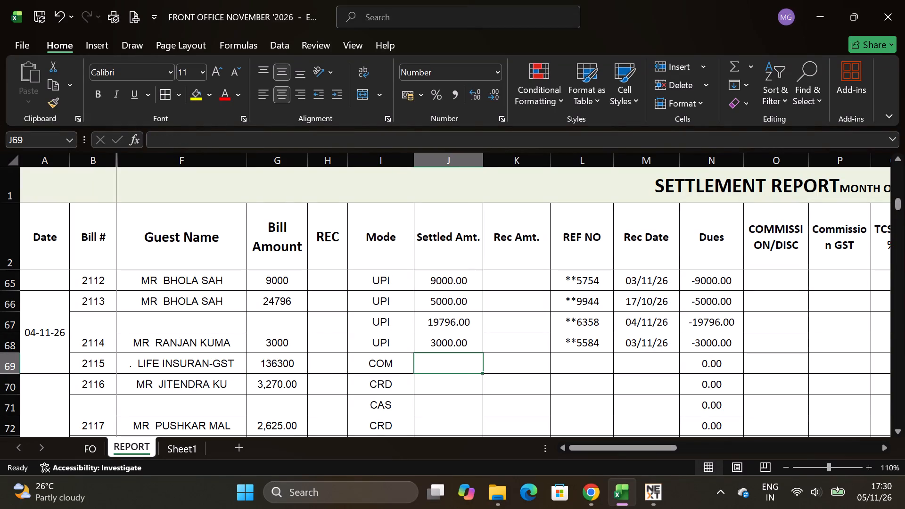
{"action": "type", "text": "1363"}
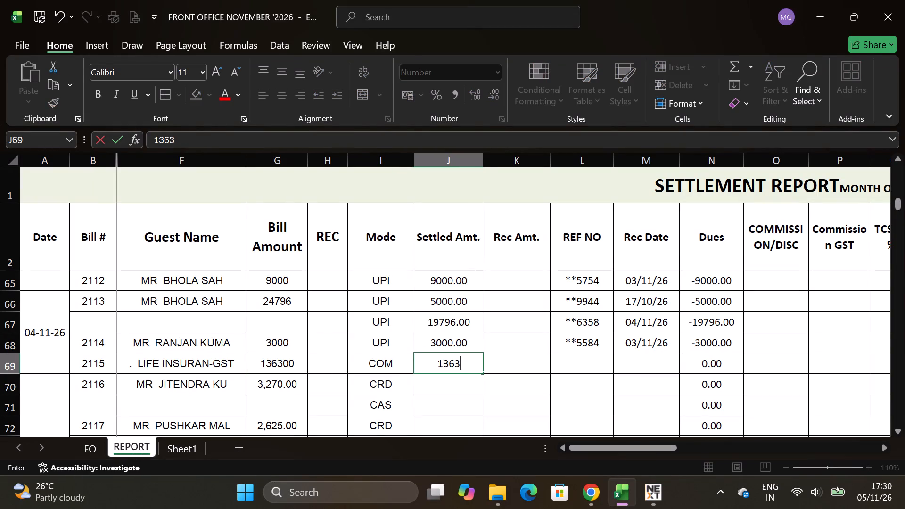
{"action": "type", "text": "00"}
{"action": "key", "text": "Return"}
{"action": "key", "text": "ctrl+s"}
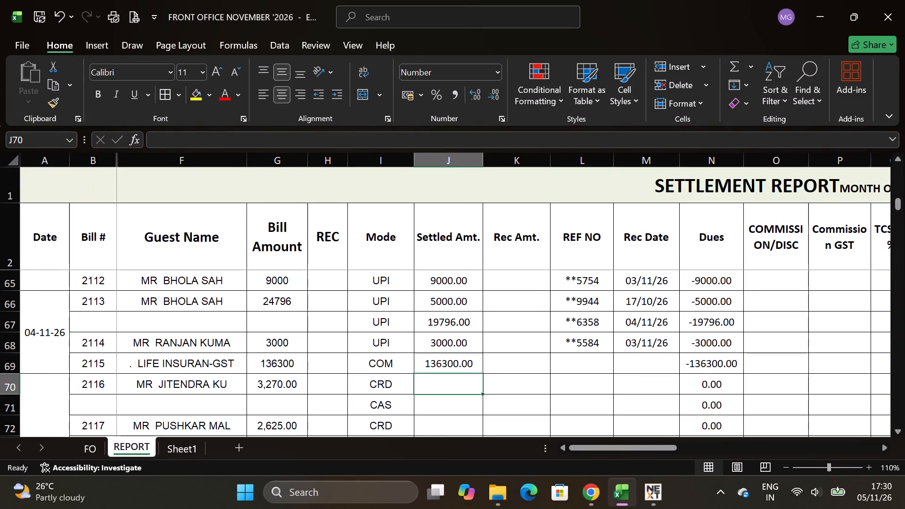
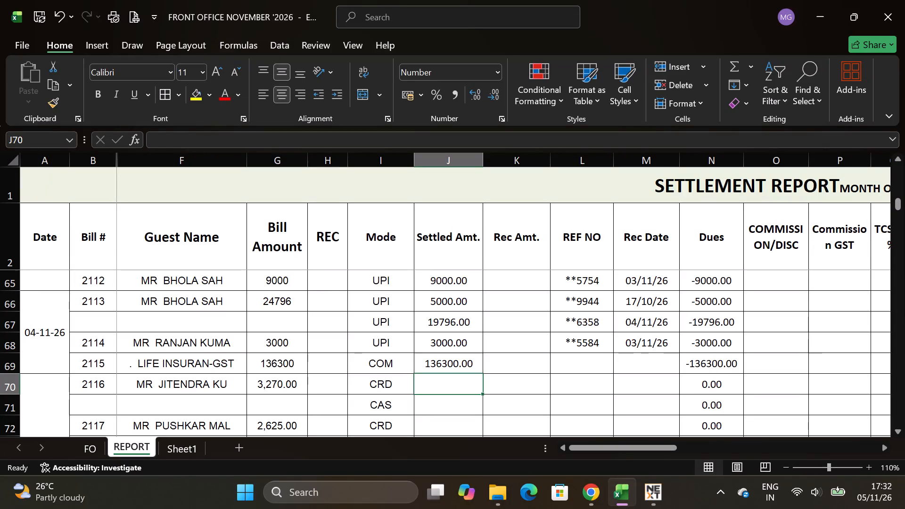
Re-enter the bill amount of bill 2116 as the plain number 3270.
{"action": "left_click", "coordinate": [271, 393]}
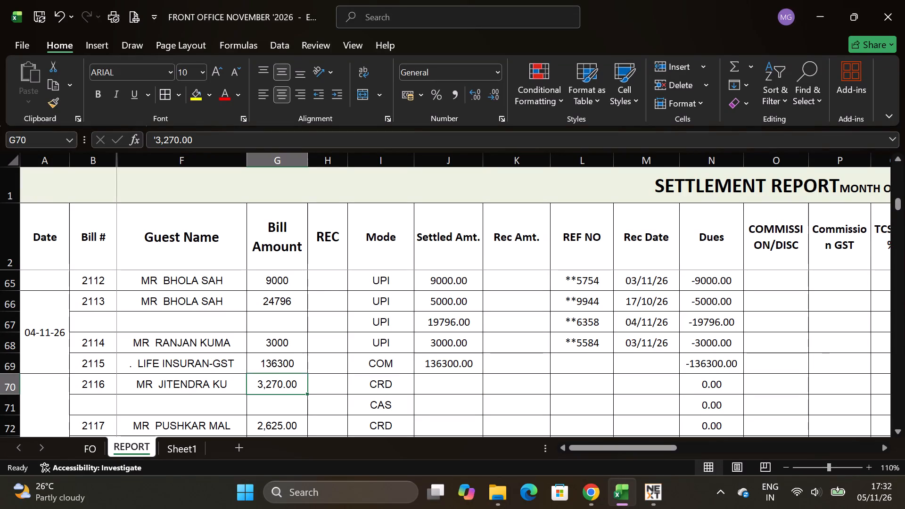
{"action": "left_click", "coordinate": [107, 392]}
{"action": "left_click", "coordinate": [193, 387]}
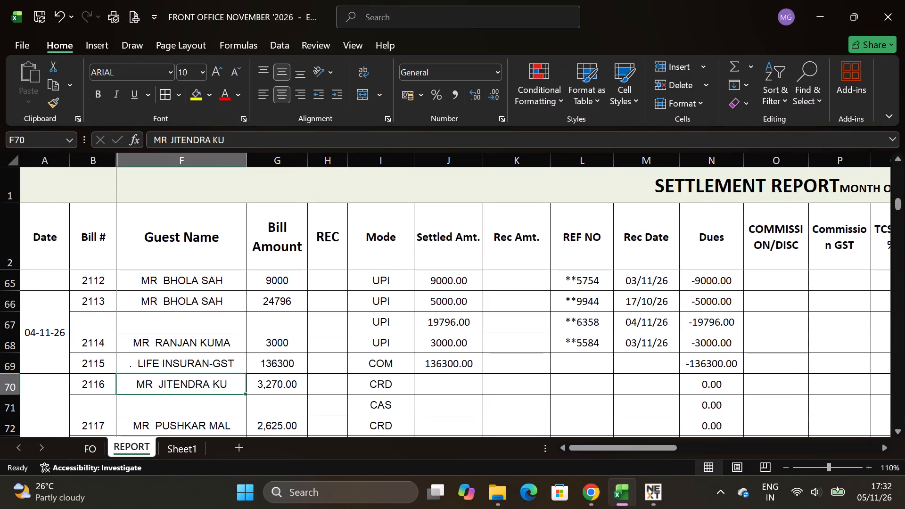
{"action": "left_click", "coordinate": [283, 385]}
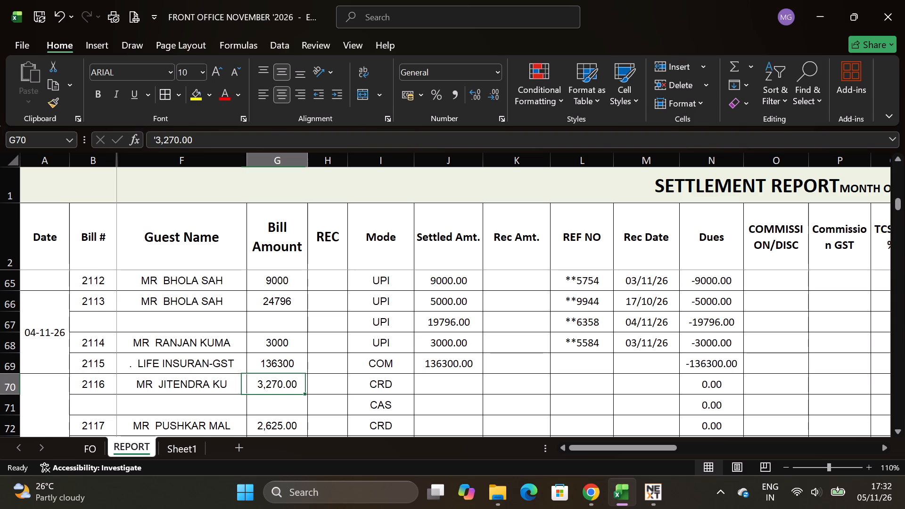
{"action": "type", "text": "3270"}
{"action": "key", "text": "Right"}
Record bill 2116's first payment as mode UPI, settled amount 1300, reference **4729 and received date 30/10/26.
{"action": "key", "text": "Right"}
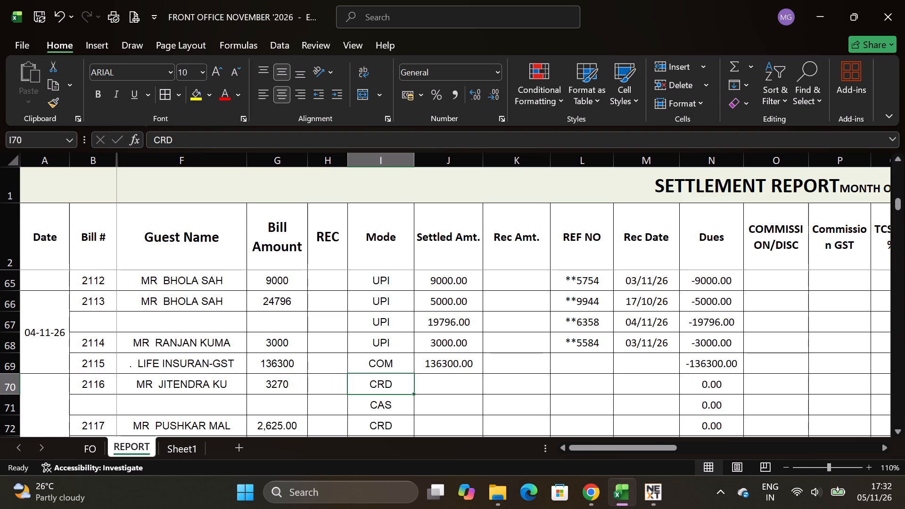
{"action": "key", "text": "u"}
{"action": "left_click", "coordinate": [447, 386]}
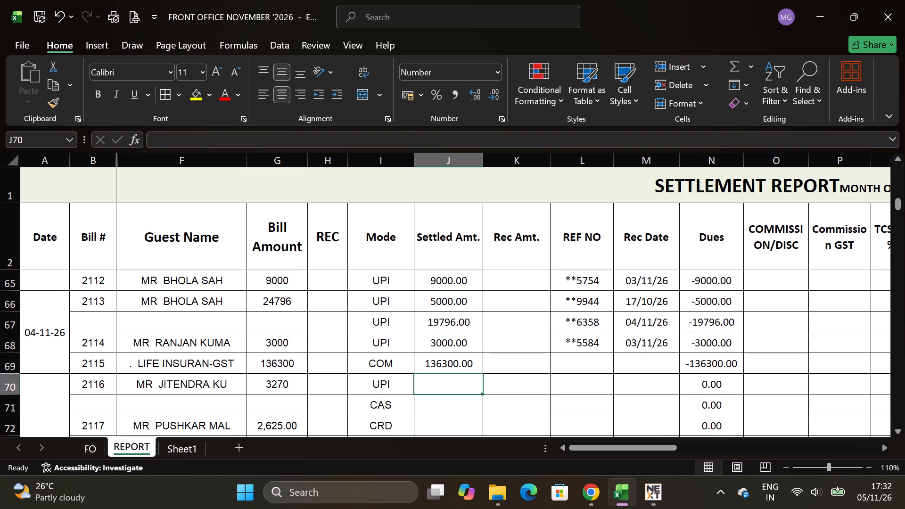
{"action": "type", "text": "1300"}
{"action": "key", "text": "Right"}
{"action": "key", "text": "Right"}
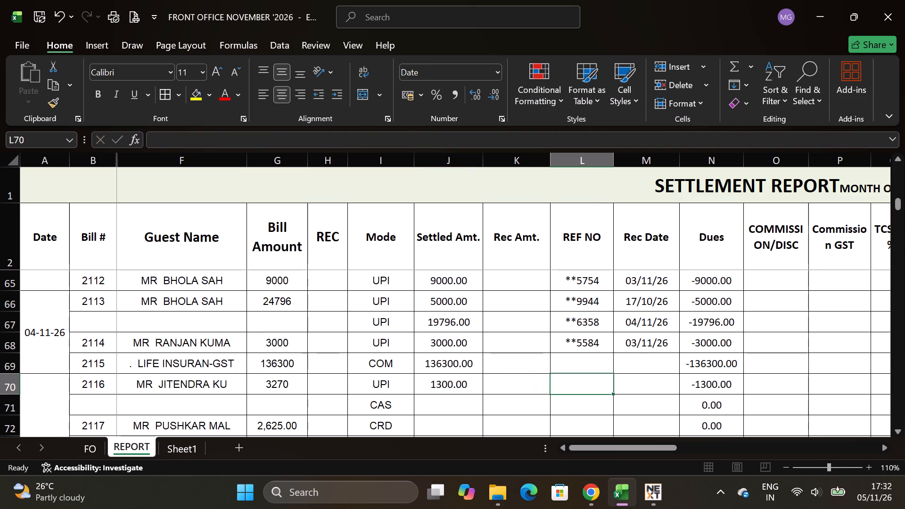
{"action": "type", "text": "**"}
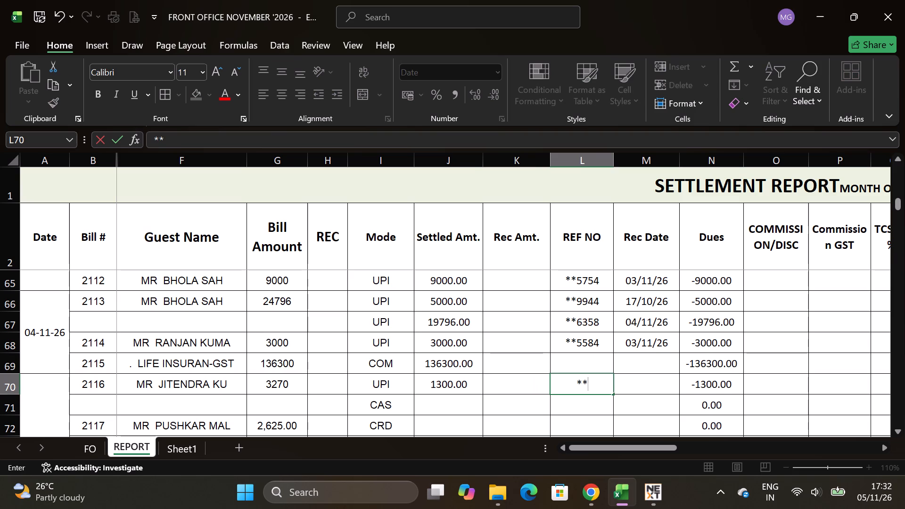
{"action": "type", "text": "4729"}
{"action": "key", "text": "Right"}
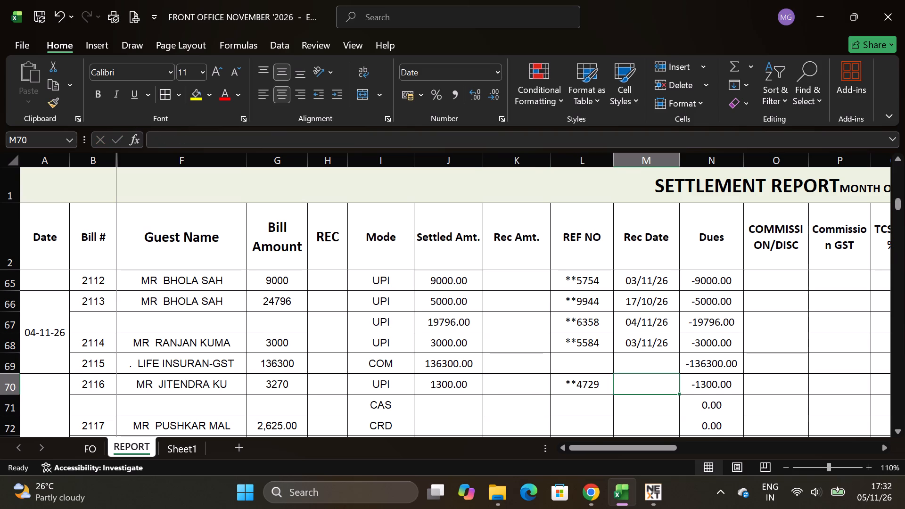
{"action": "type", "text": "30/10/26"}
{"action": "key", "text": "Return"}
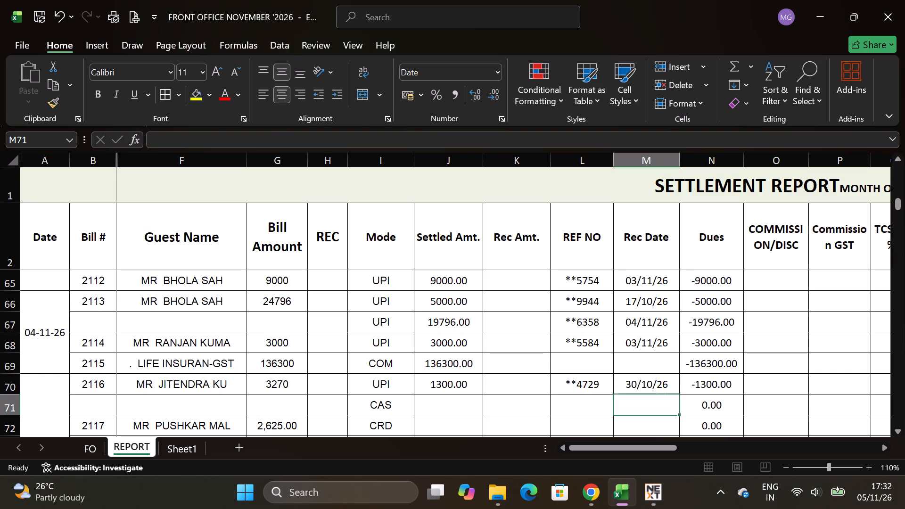
Insert a blank row above the CAS line of bill 2116.
{"action": "left_click", "coordinate": [398, 408]}
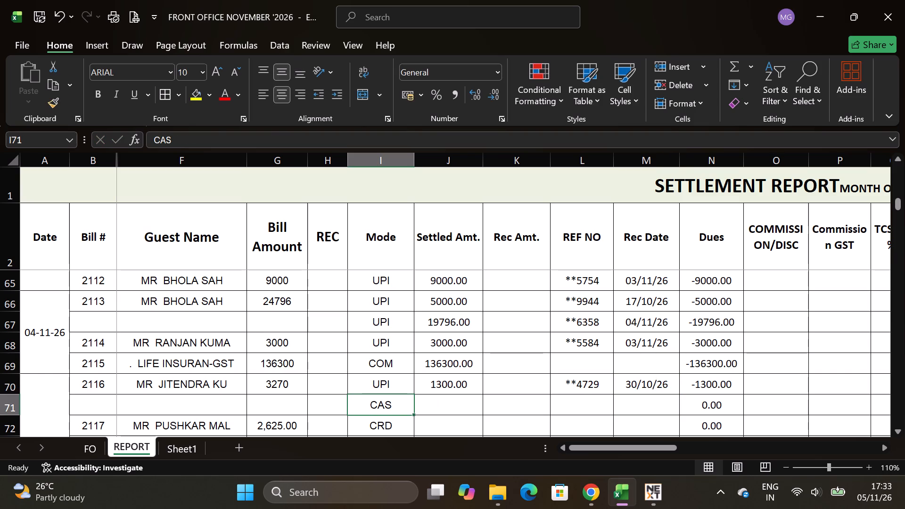
{"action": "left_click", "coordinate": [8, 410]}
{"action": "left_click", "coordinate": [679, 68]}
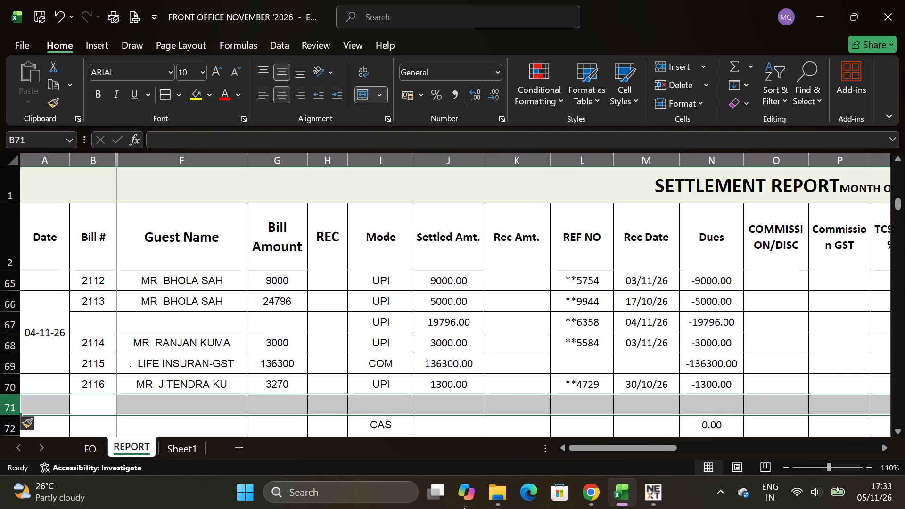
Enter mode UPI and settled amount 1740 in the new row of bill 2116.
{"action": "left_click", "coordinate": [388, 405]}
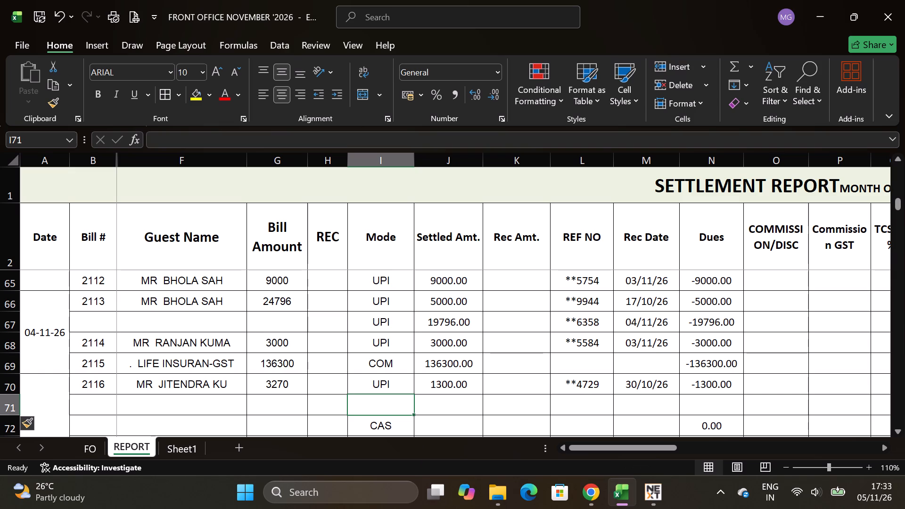
{"action": "key", "text": "u"}
{"action": "key", "text": "Right"}
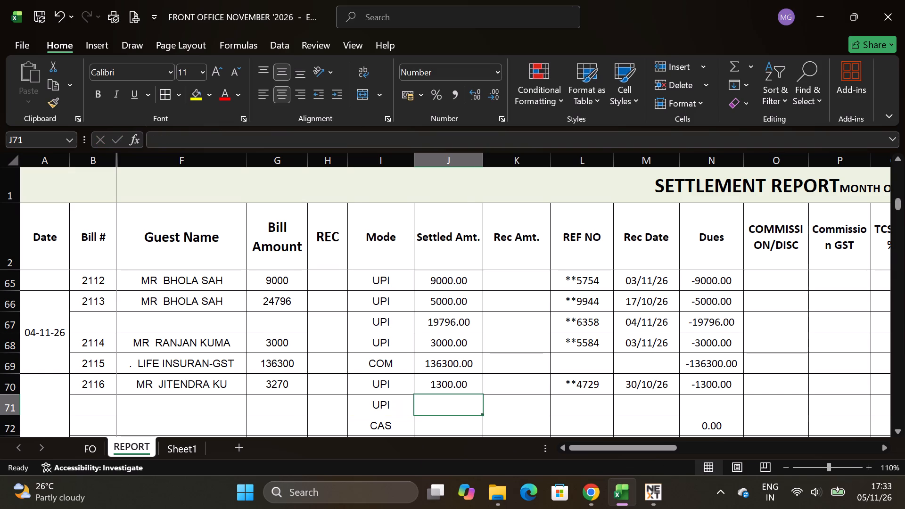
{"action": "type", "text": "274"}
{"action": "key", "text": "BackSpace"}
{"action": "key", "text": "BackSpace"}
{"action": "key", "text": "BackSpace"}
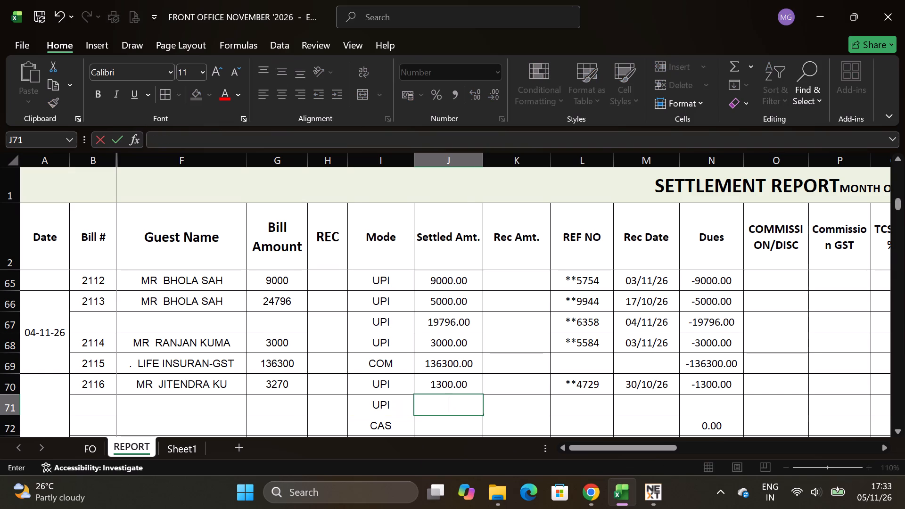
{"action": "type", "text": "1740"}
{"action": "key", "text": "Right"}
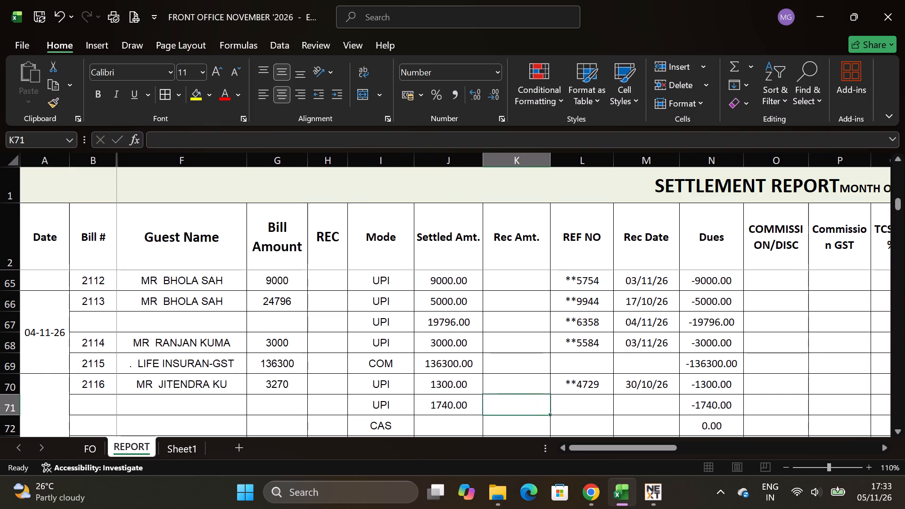
Enter reference **2018 and received date 04/11/26 for the 1740 UPI payment of bill 2116.
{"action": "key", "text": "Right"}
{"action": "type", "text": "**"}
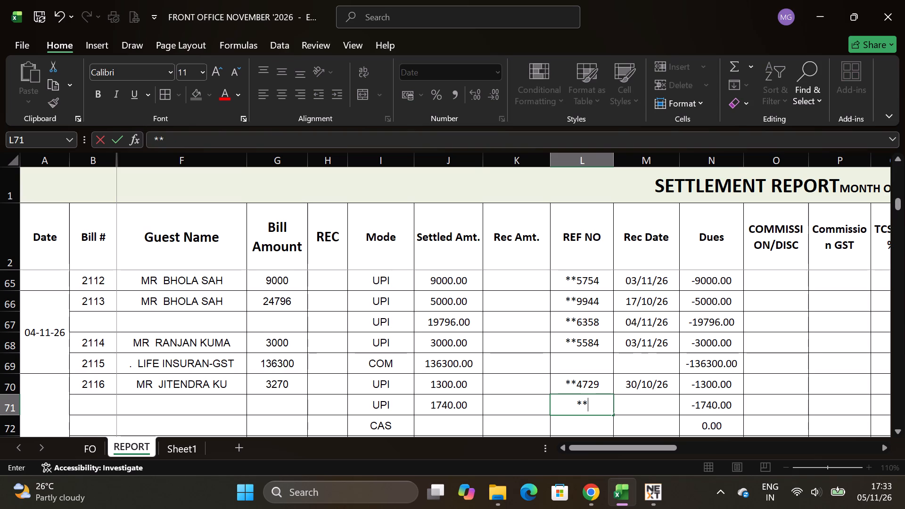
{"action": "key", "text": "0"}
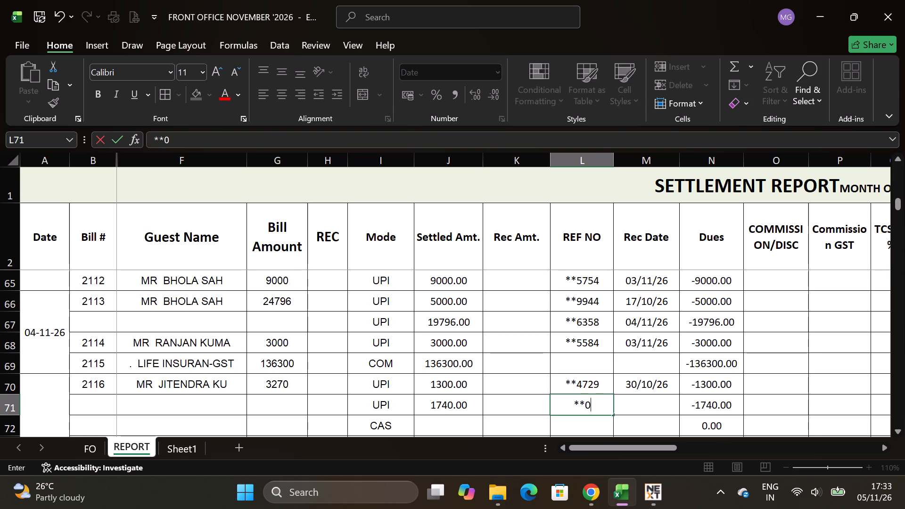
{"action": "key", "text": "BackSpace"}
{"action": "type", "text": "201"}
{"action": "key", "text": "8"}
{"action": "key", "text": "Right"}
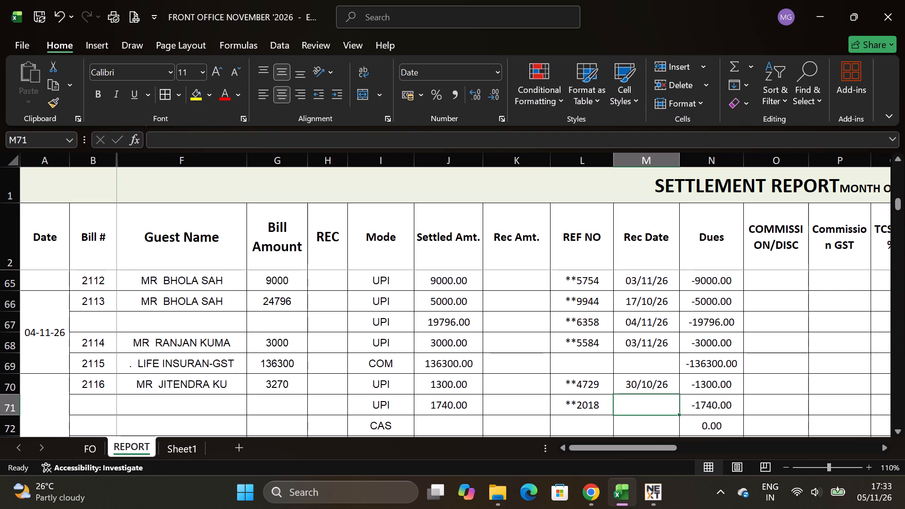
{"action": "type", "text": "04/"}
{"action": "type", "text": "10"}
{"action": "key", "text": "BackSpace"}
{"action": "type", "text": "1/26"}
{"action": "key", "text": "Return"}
Enter 230 as the settled amount on bill 2116's CAS line, check the sum of its three payments, and save the workbook.
{"action": "scroll", "coordinate": [413, 384], "scroll_direction": "down", "scroll_amount": 1}
{"action": "left_click", "coordinate": [393, 370]}
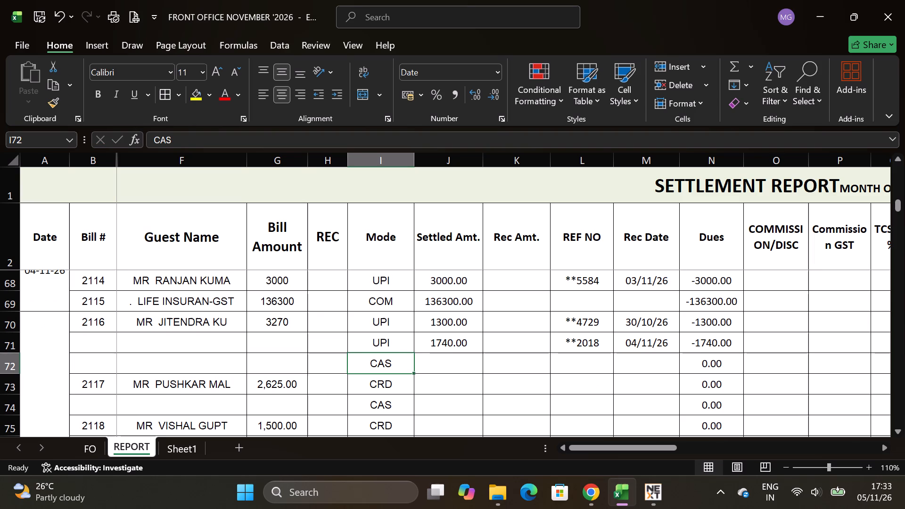
{"action": "left_click", "coordinate": [427, 368]}
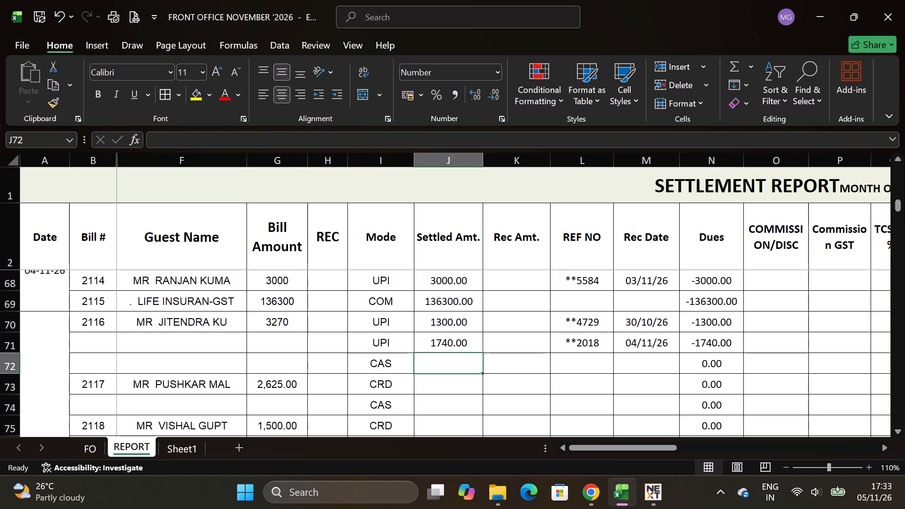
{"action": "type", "text": "230"}
{"action": "key", "text": "Return"}
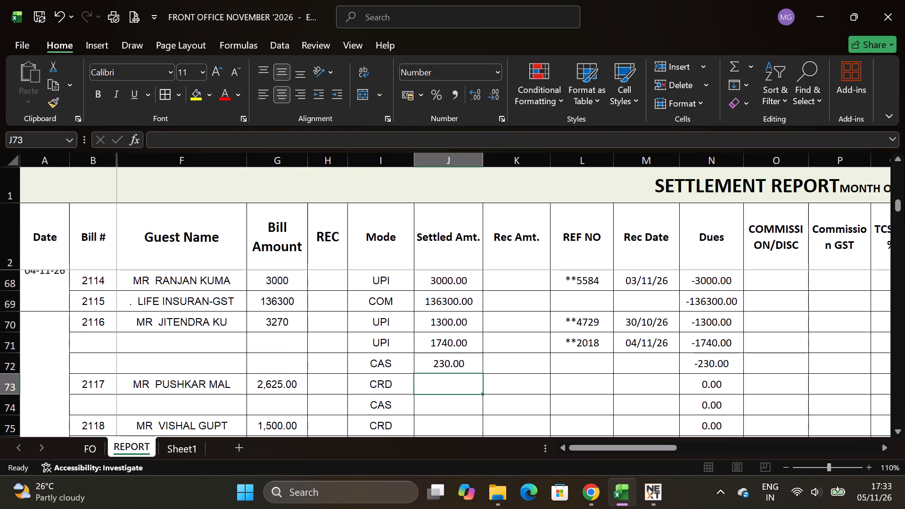
{"action": "left_click_drag", "start_coordinate": [458, 323], "coordinate": [454, 359]}
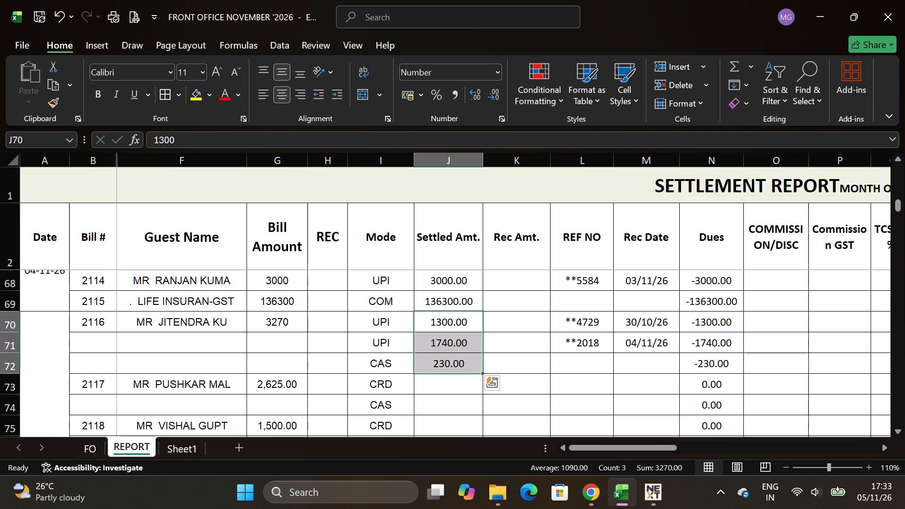
{"action": "key", "text": "ctrl+s"}
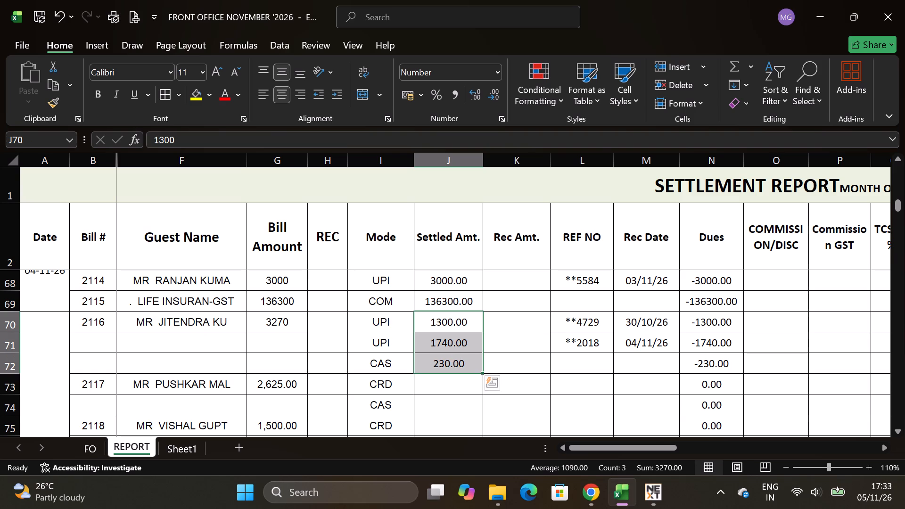
Re-enter the bill amount of bill 2117 as the plain number 2625.
{"action": "left_click", "coordinate": [84, 381]}
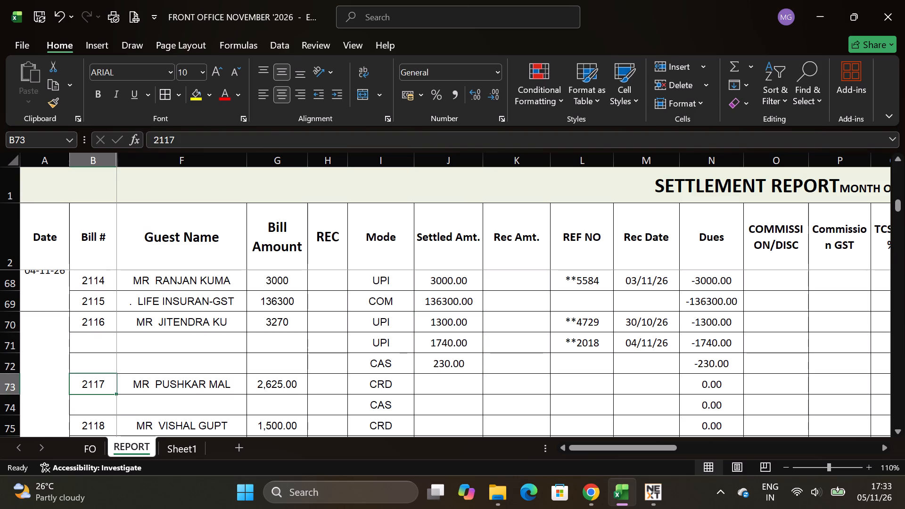
{"action": "left_click", "coordinate": [271, 391]}
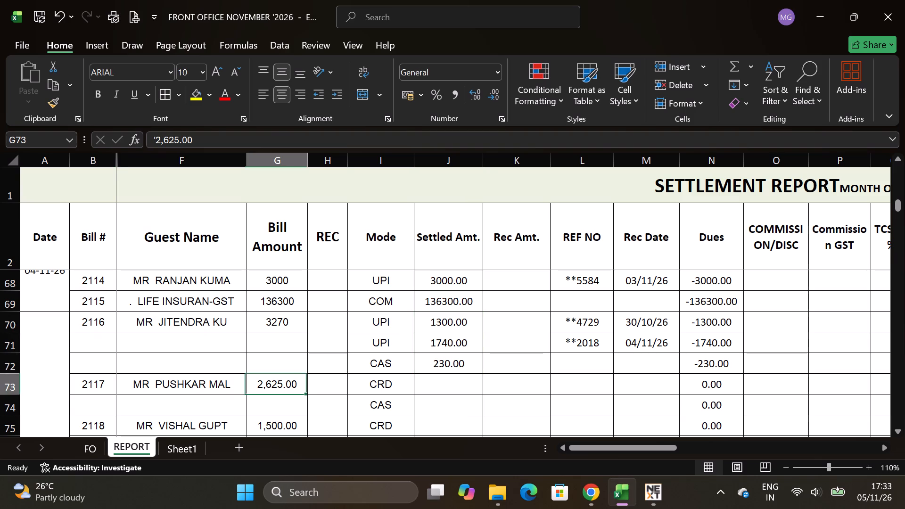
{"action": "type", "text": "2625"}
{"action": "key", "text": "Right"}
{"action": "key", "text": "Right"}
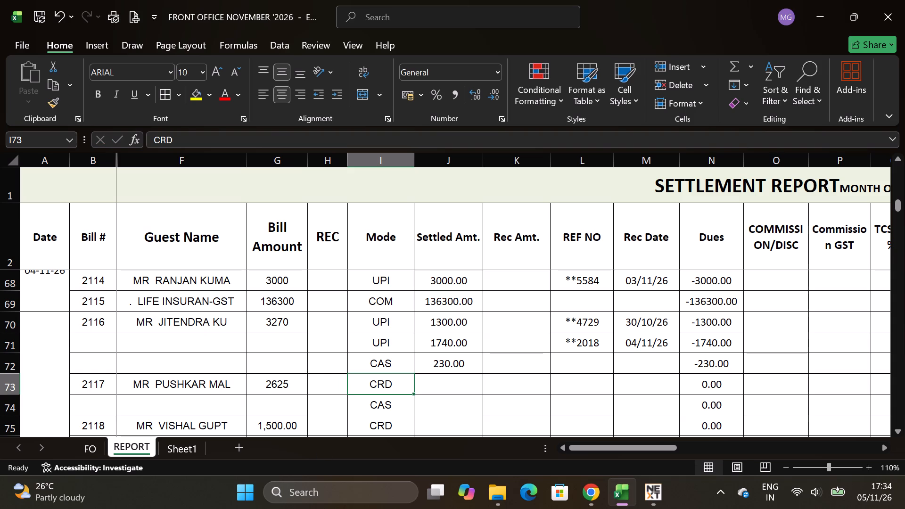
Insert a blank row above the CAS line of bill 2117.
{"action": "left_click", "coordinate": [7, 403]}
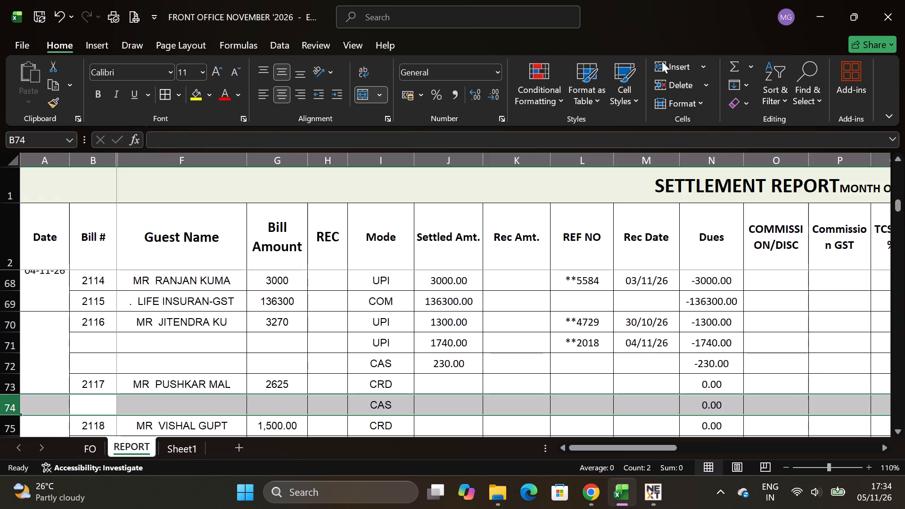
{"action": "left_click", "coordinate": [668, 61]}
Record bill 2117's first payment as mode UPI, settled amount 500, reference **4416 and received date 04/11/26.
{"action": "left_click", "coordinate": [408, 380]}
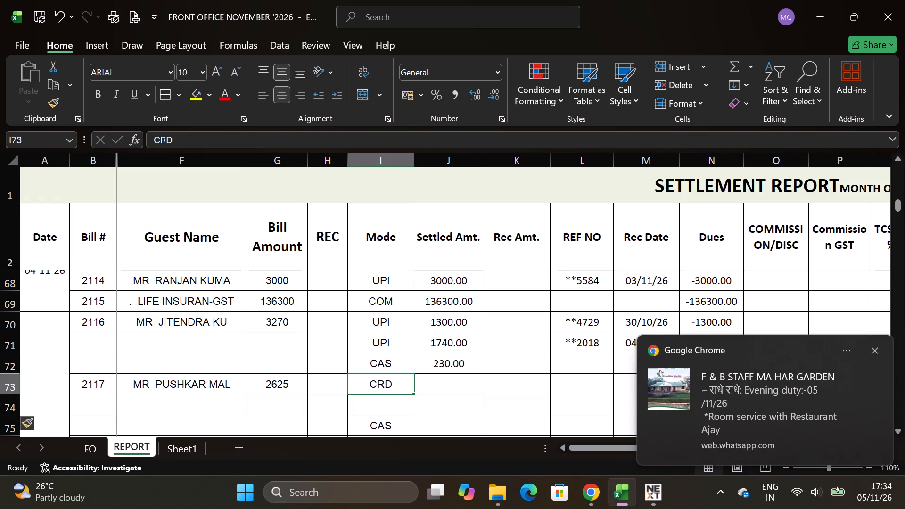
{"action": "key", "text": "u"}
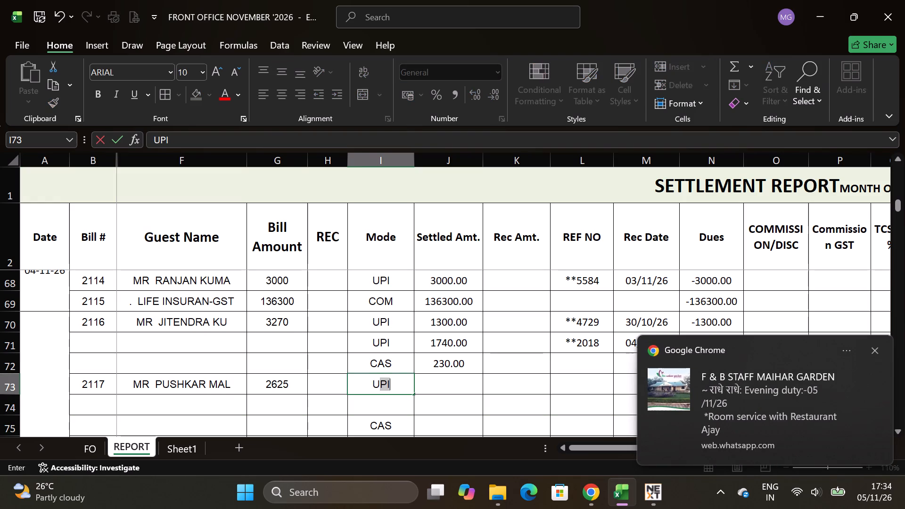
{"action": "key", "text": "Right"}
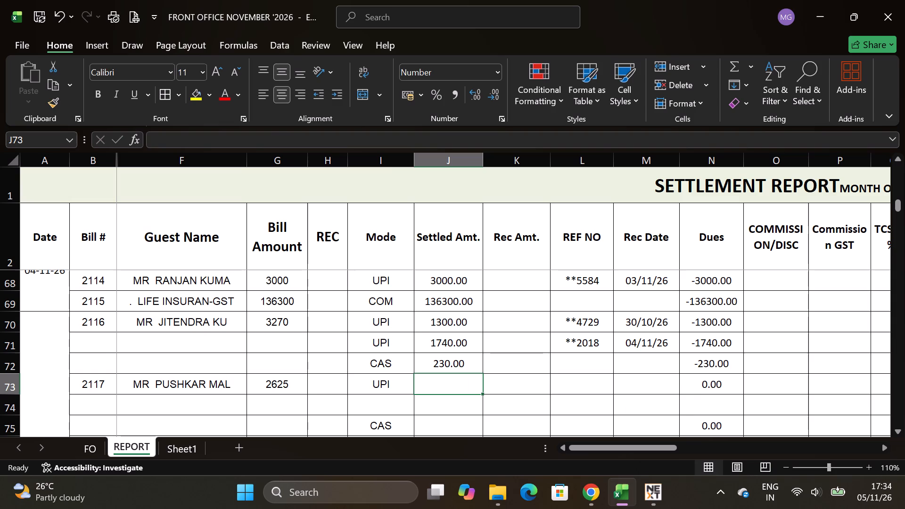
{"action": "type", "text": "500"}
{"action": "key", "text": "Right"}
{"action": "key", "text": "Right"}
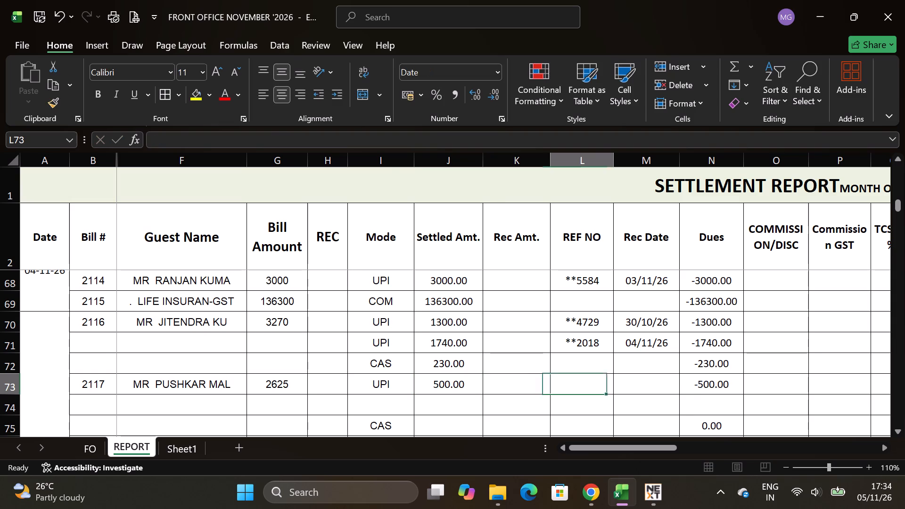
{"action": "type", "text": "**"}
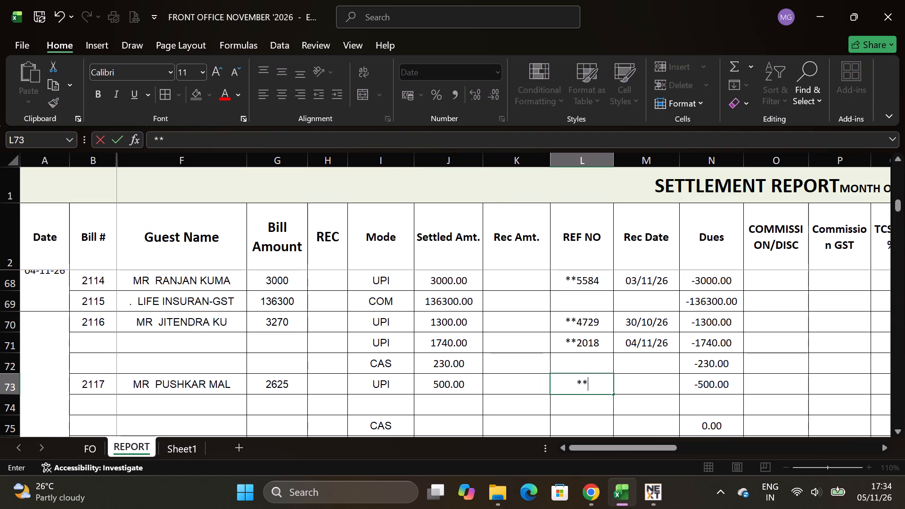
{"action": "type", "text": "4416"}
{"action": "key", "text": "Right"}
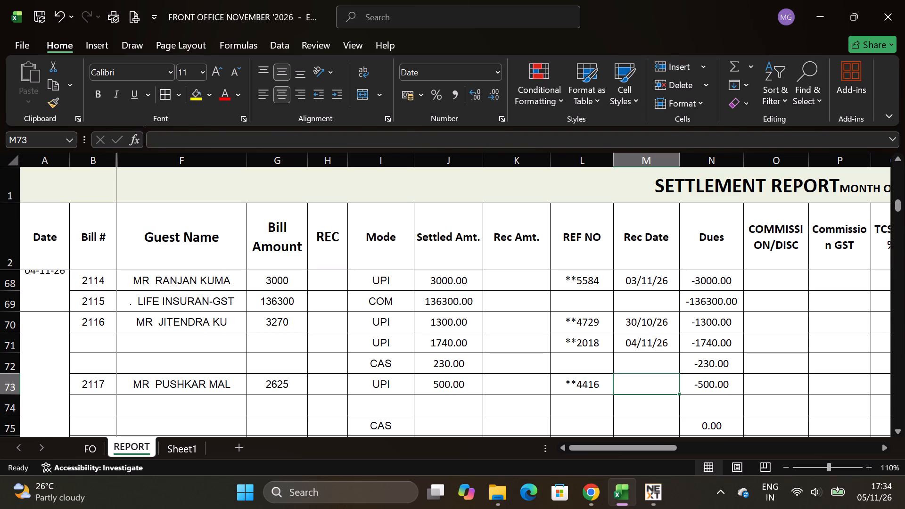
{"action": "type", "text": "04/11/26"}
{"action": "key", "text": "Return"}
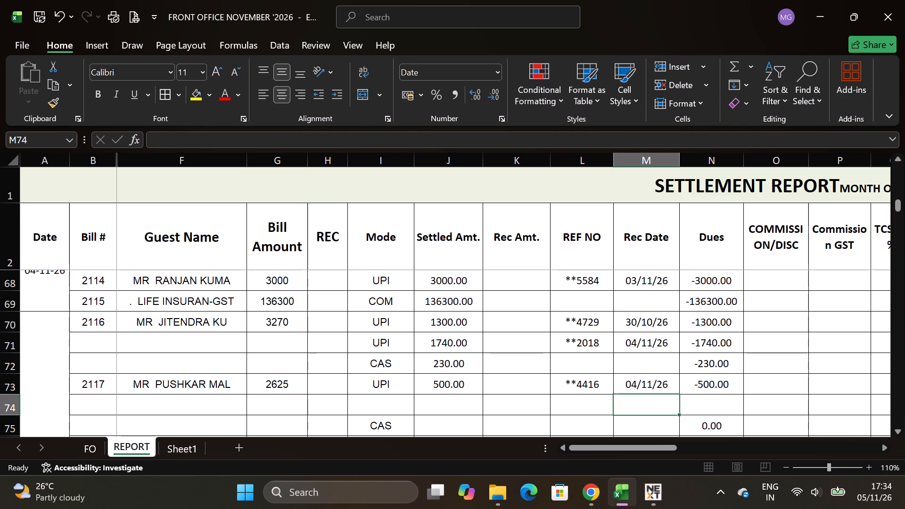
Record bill 2117's second payment as mode UPI, settled amount 2000, reference **8403 and received date 04/11/26.
{"action": "left_click", "coordinate": [400, 405]}
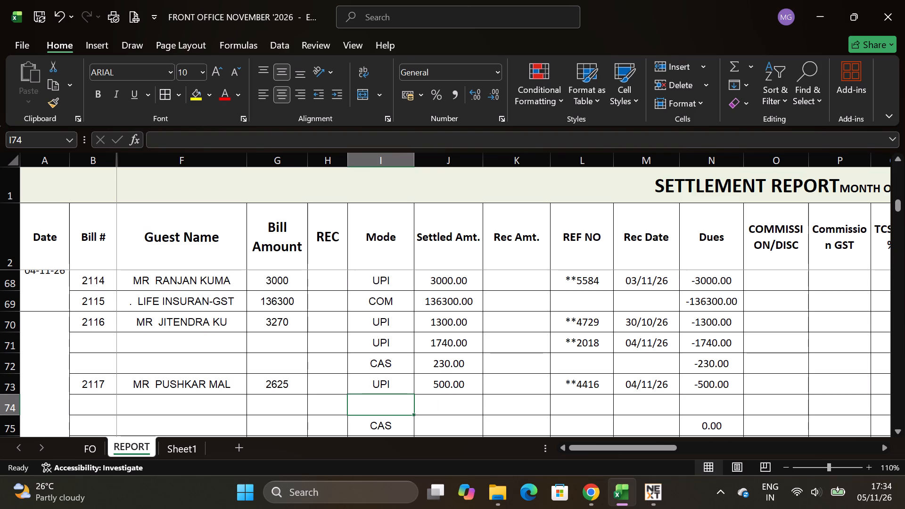
{"action": "key", "text": "u"}
{"action": "key", "text": "Right"}
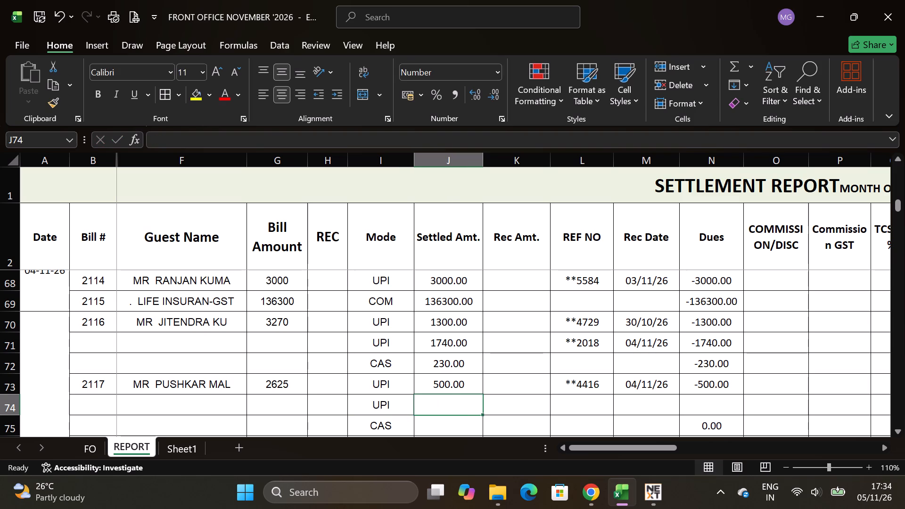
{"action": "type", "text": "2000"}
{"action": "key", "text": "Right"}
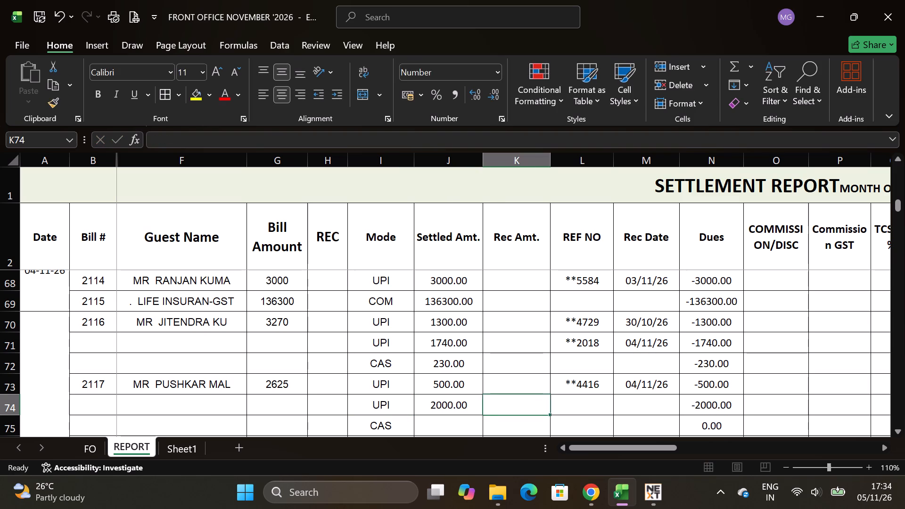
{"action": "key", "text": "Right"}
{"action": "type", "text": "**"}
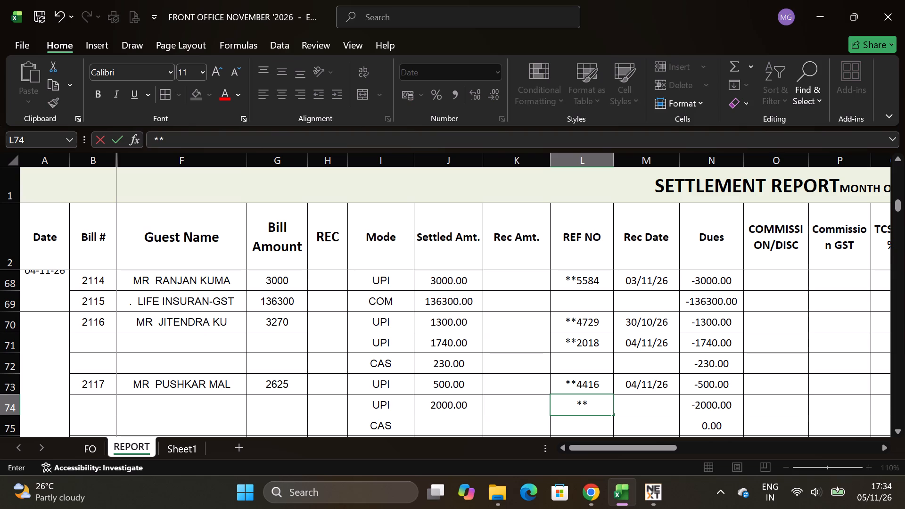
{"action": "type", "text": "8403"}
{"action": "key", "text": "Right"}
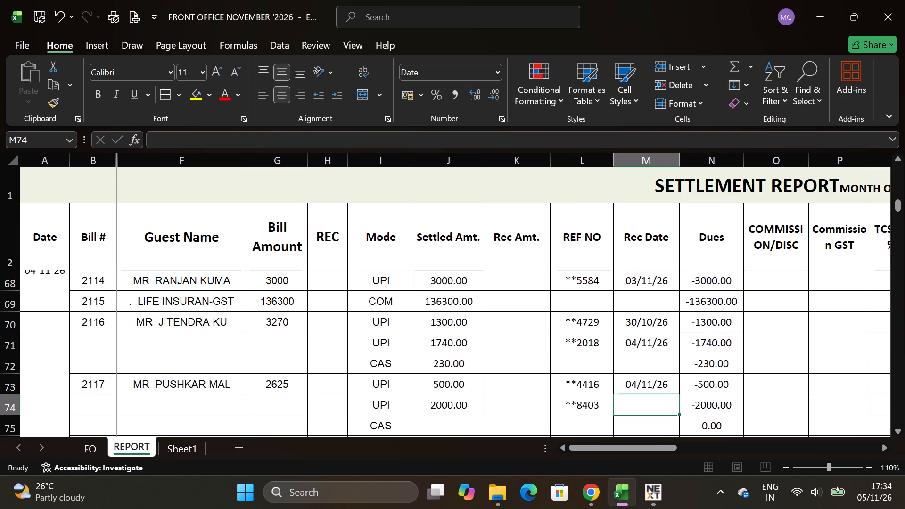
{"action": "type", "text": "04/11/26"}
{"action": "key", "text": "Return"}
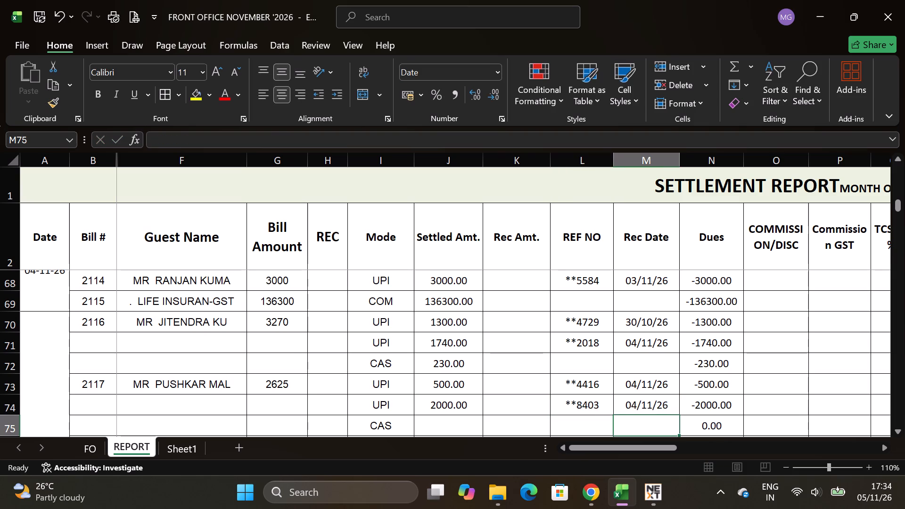
Enter 125 as the settled amount on bill 2117's CAS line, check the sum of its three payments, and save the workbook.
{"action": "scroll", "coordinate": [403, 406], "scroll_direction": "down", "scroll_amount": 1}
{"action": "left_click", "coordinate": [424, 368]}
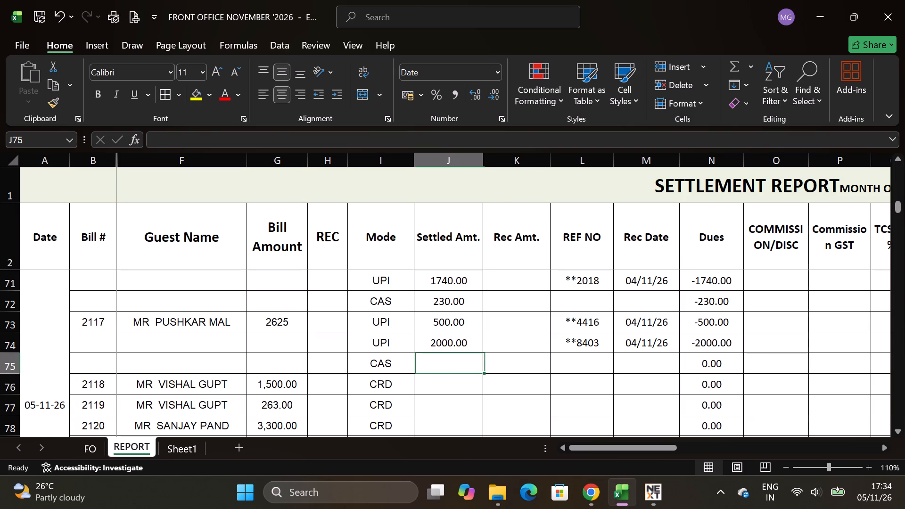
{"action": "type", "text": "125"}
{"action": "key", "text": "Return"}
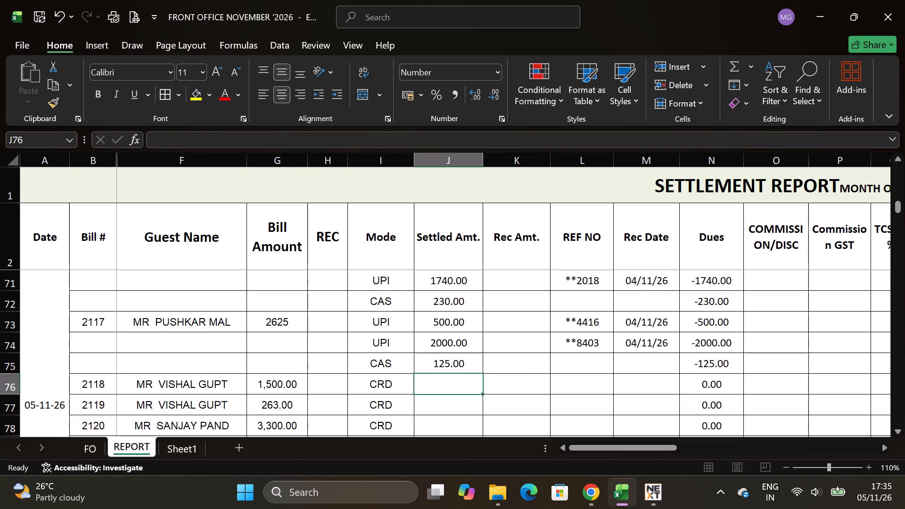
{"action": "left_click_drag", "start_coordinate": [458, 323], "coordinate": [451, 354]}
{"action": "scroll", "coordinate": [451, 354], "scroll_direction": "down", "scroll_amount": 1}
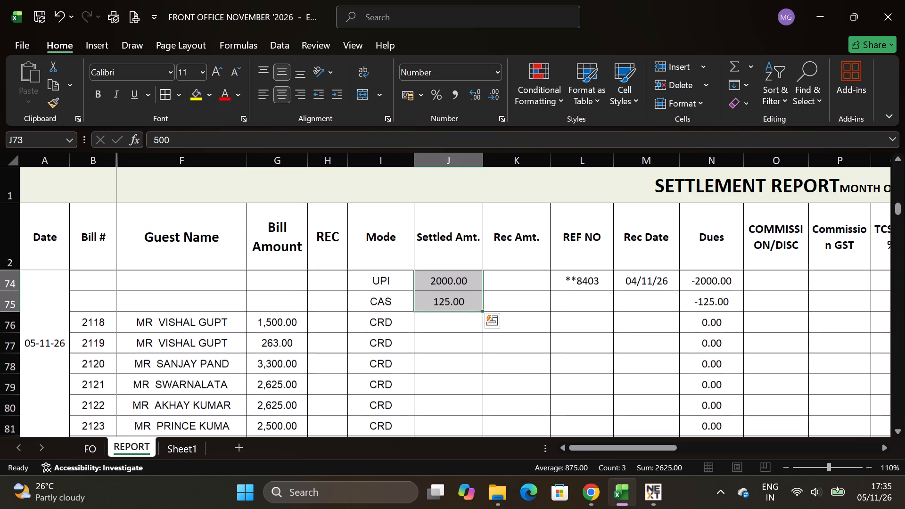
{"action": "left_click", "coordinate": [36, 14]}
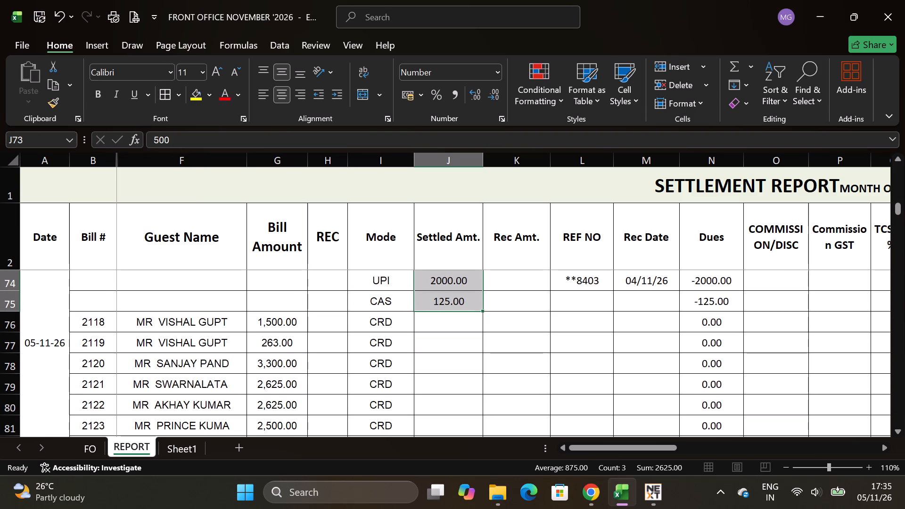
Re-enter the bill amounts of bills 2118 and 2119 as the plain numbers 1500 and 263, and check their sum.
{"action": "left_click", "coordinate": [333, 327]}
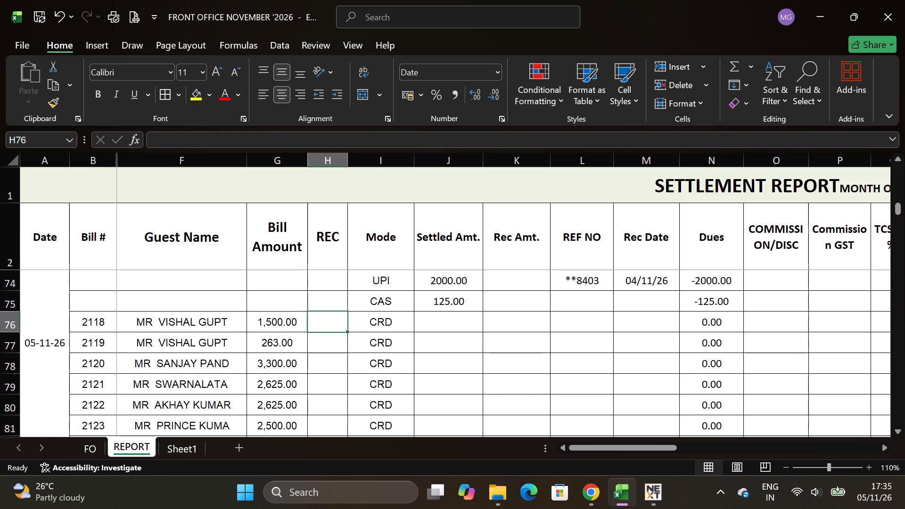
{"action": "left_click", "coordinate": [273, 323]}
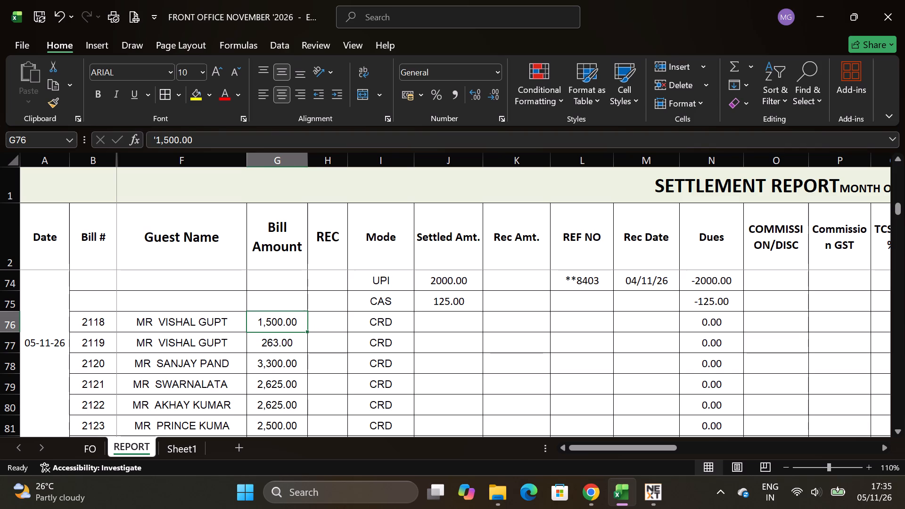
{"action": "type", "text": "1500"}
{"action": "key", "text": "Right"}
{"action": "key", "text": "Right"}
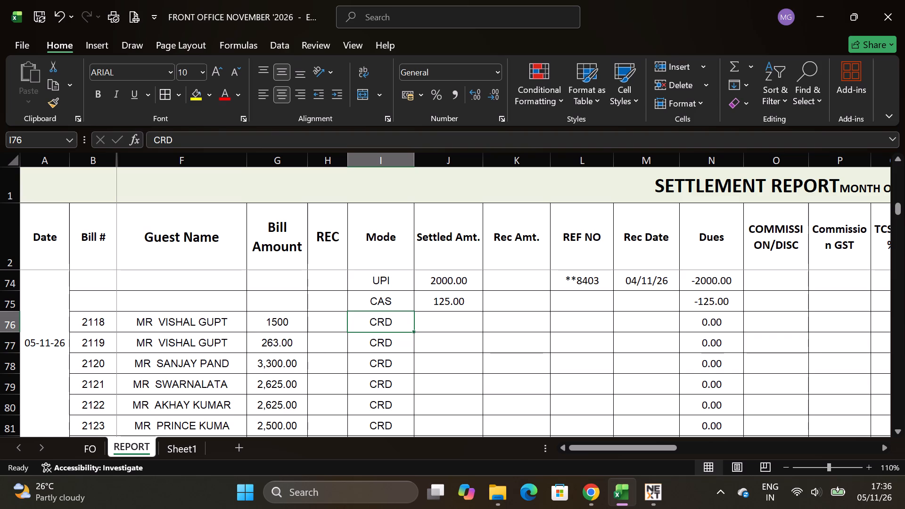
{"action": "left_click", "coordinate": [285, 345]}
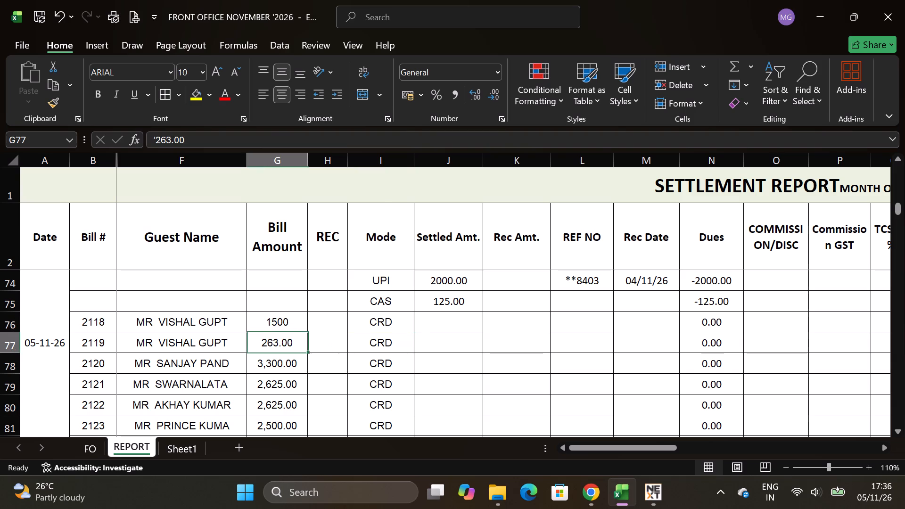
{"action": "type", "text": "263"}
{"action": "left_click", "coordinate": [343, 348]}
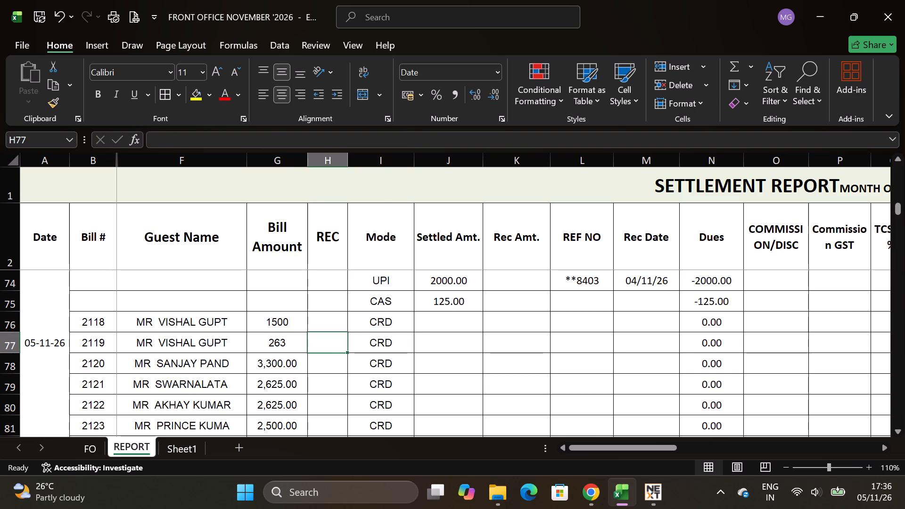
{"action": "left_click_drag", "start_coordinate": [277, 320], "coordinate": [278, 339]}
Merge the two rows of bills 2118 and 2119 separately in each column from REC through Rec Date, keeping the upper CRD mode.
{"action": "left_click_drag", "start_coordinate": [336, 324], "coordinate": [337, 334]}
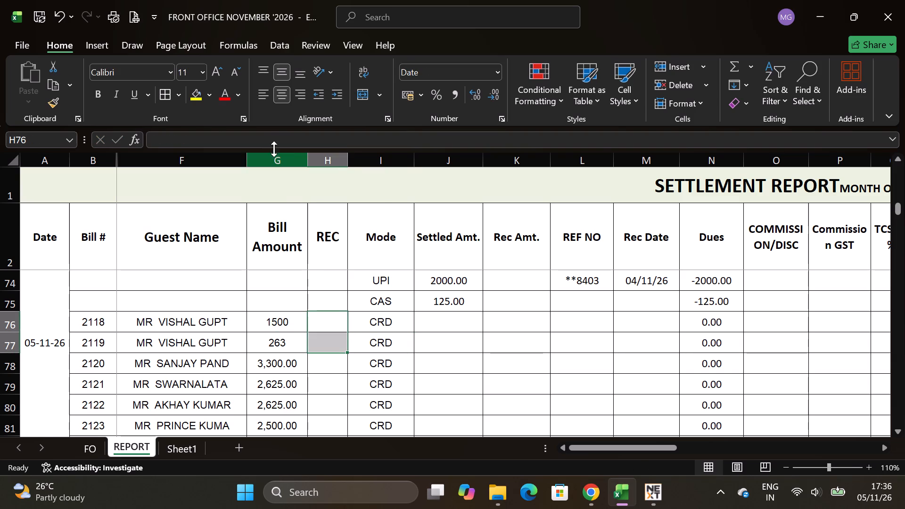
{"action": "left_click", "coordinate": [362, 89]}
{"action": "left_click_drag", "start_coordinate": [364, 327], "coordinate": [370, 343]}
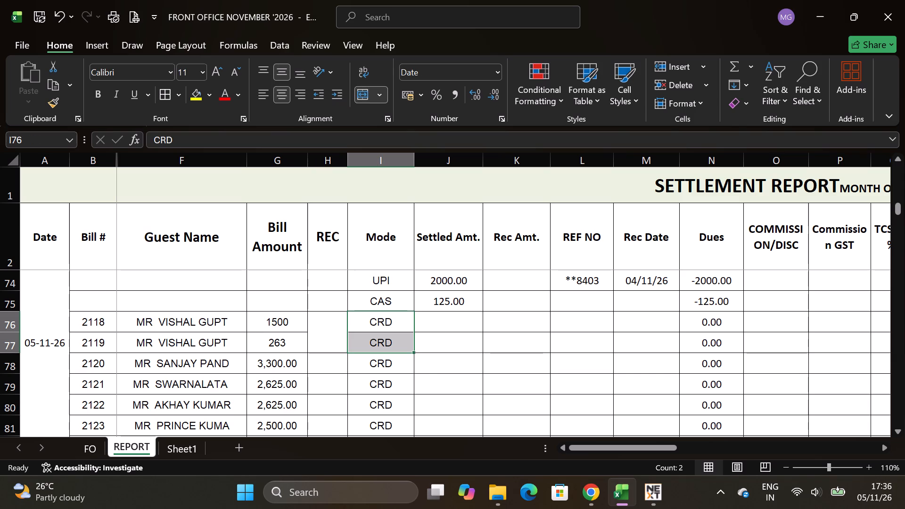
{"action": "left_click", "coordinate": [370, 98]}
{"action": "left_click", "coordinate": [483, 281]}
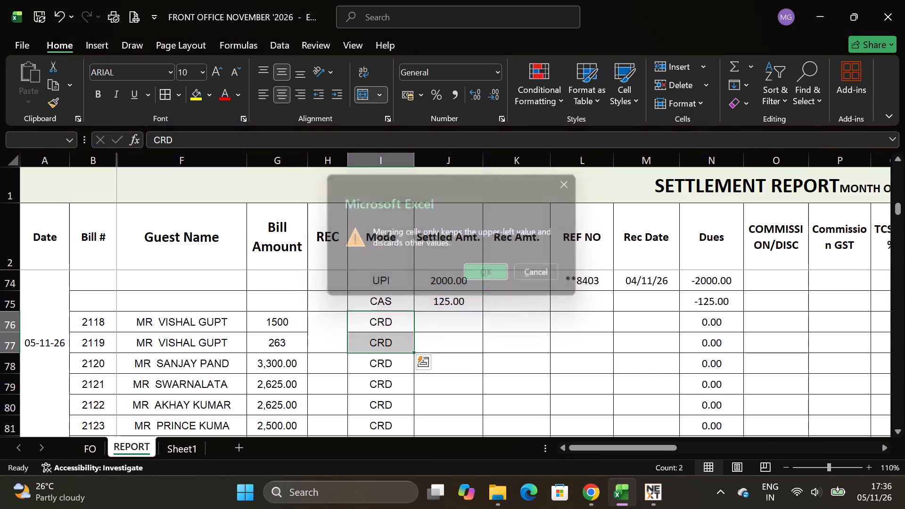
{"action": "left_click_drag", "start_coordinate": [454, 328], "coordinate": [454, 343]}
{"action": "left_click", "coordinate": [369, 94]}
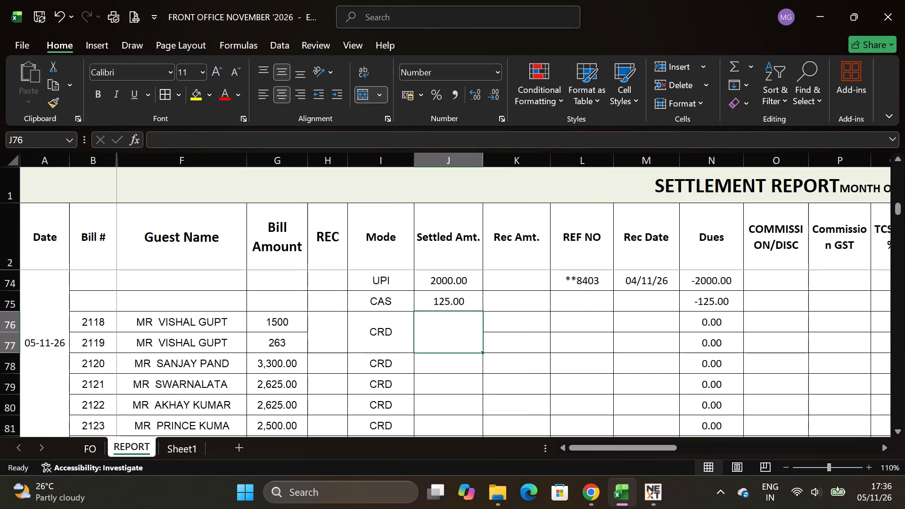
{"action": "left_click_drag", "start_coordinate": [521, 316], "coordinate": [525, 338]}
{"action": "left_click", "coordinate": [356, 92]}
{"action": "left_click_drag", "start_coordinate": [589, 321], "coordinate": [590, 335]}
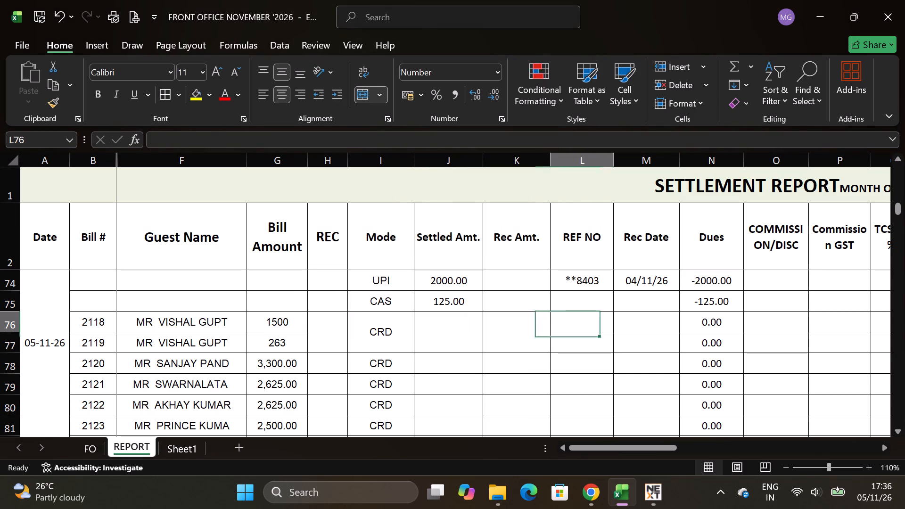
{"action": "left_click_drag", "start_coordinate": [590, 335], "coordinate": [590, 340]}
{"action": "left_click", "coordinate": [365, 87]}
{"action": "left_click_drag", "start_coordinate": [638, 321], "coordinate": [637, 344]}
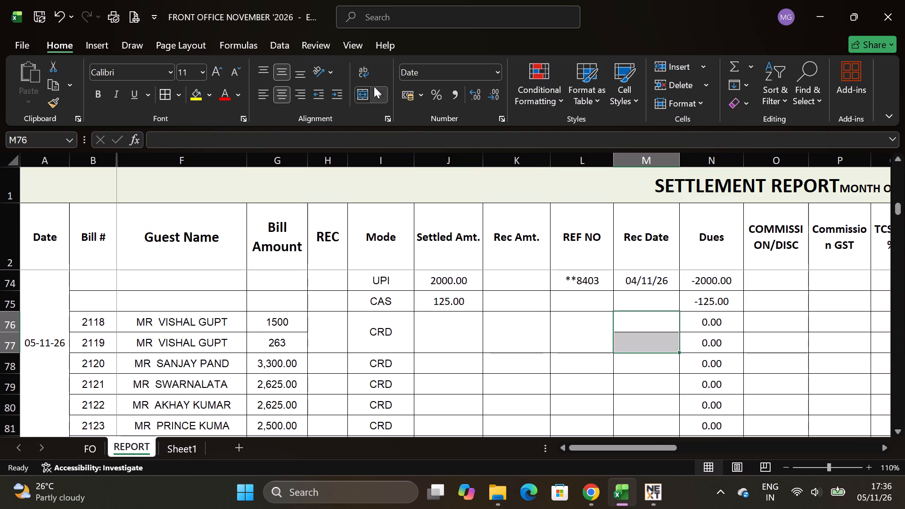
{"action": "left_click", "coordinate": [356, 92]}
Merge the Dues and COMMISSION/DISC cells of bills 2118 and 2119, and extend the blank merged cell across through the TOTAL column.
{"action": "left_click_drag", "start_coordinate": [705, 319], "coordinate": [705, 339]}
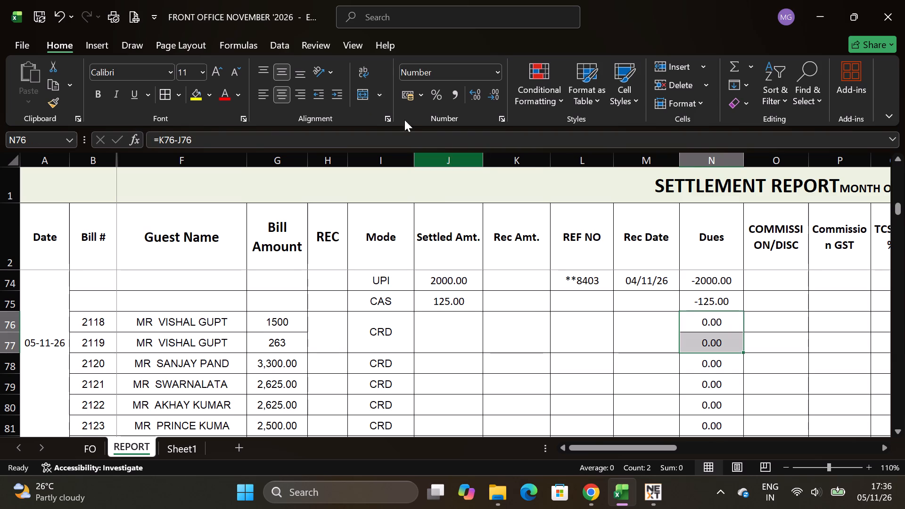
{"action": "left_click", "coordinate": [370, 97]}
{"action": "left_click", "coordinate": [491, 272]}
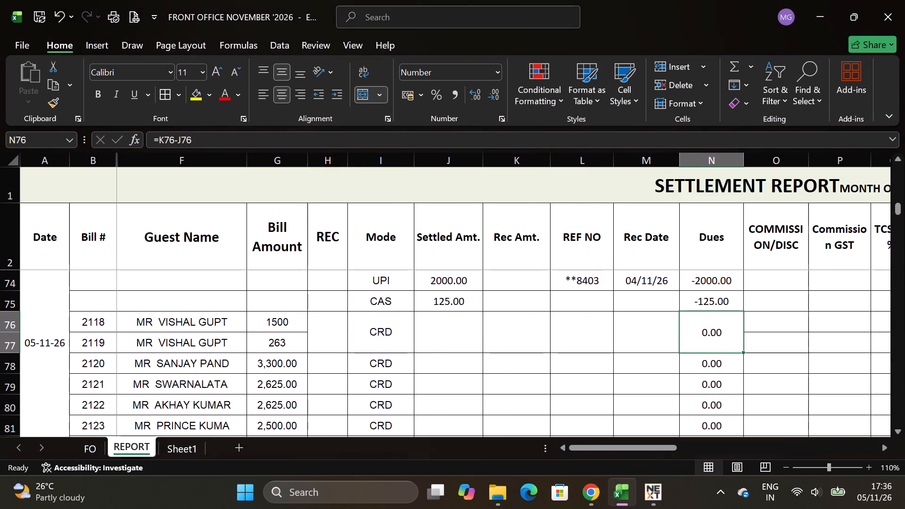
{"action": "left_click_drag", "start_coordinate": [781, 332], "coordinate": [781, 346]}
{"action": "left_click", "coordinate": [360, 90]}
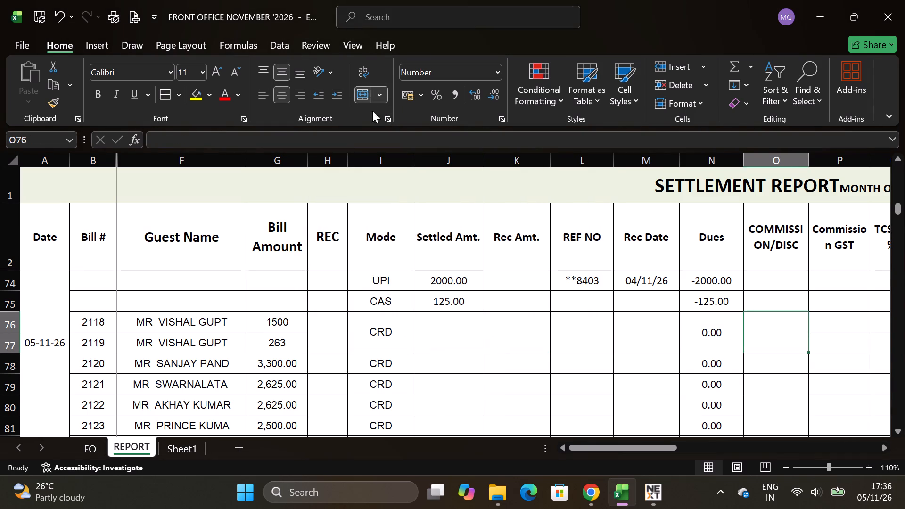
{"action": "left_click_drag", "start_coordinate": [810, 354], "coordinate": [702, 356]}
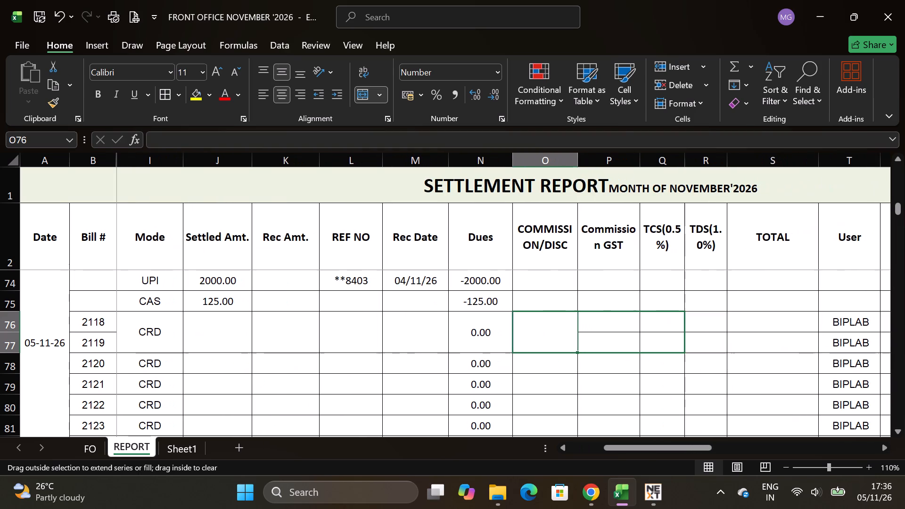
{"action": "left_click_drag", "start_coordinate": [702, 356], "coordinate": [798, 351]}
Merge the User, Company Name and Cancelled Bills Remark cells of bills 2118 and 2119, each within its own column, keeping the upper values.
{"action": "left_click_drag", "start_coordinate": [856, 322], "coordinate": [855, 343]}
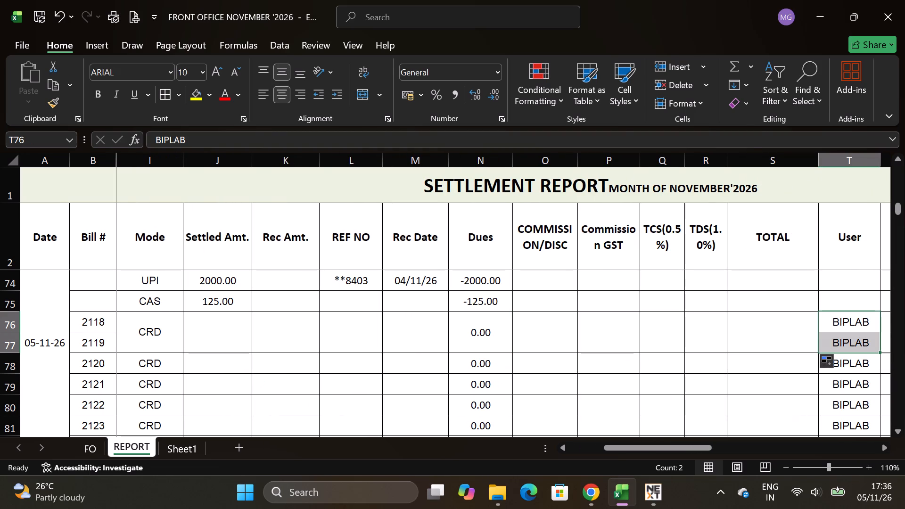
{"action": "left_click", "coordinate": [357, 93]}
{"action": "left_click", "coordinate": [456, 263]}
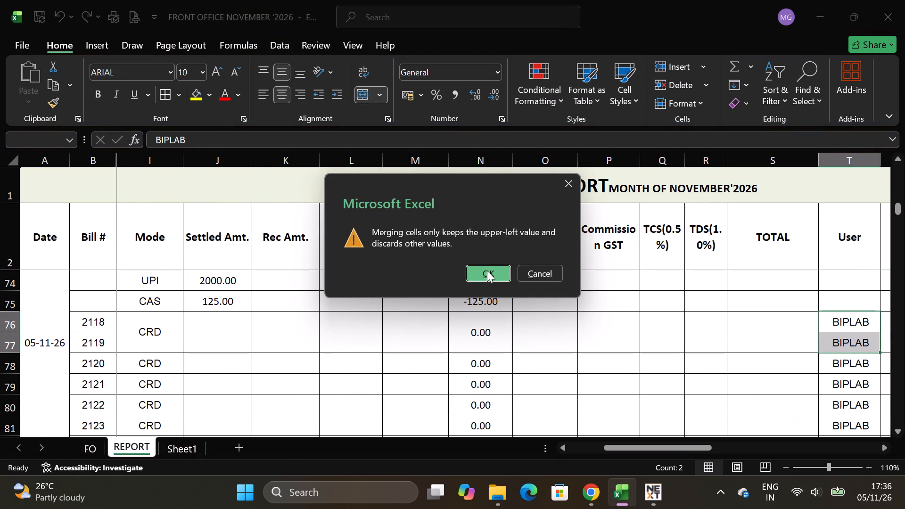
{"action": "left_click", "coordinate": [489, 271]}
{"action": "left_click_drag", "start_coordinate": [681, 446], "coordinate": [722, 446]}
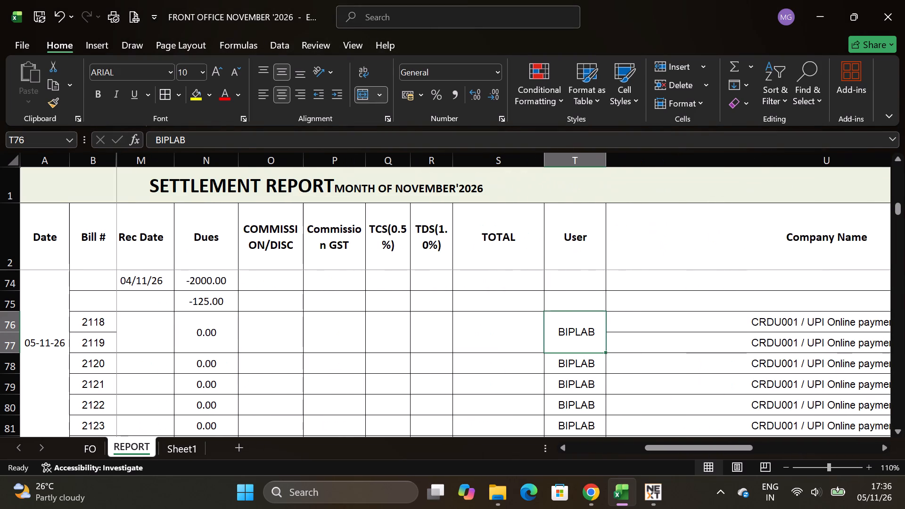
{"action": "left_click_drag", "start_coordinate": [694, 326], "coordinate": [688, 345]}
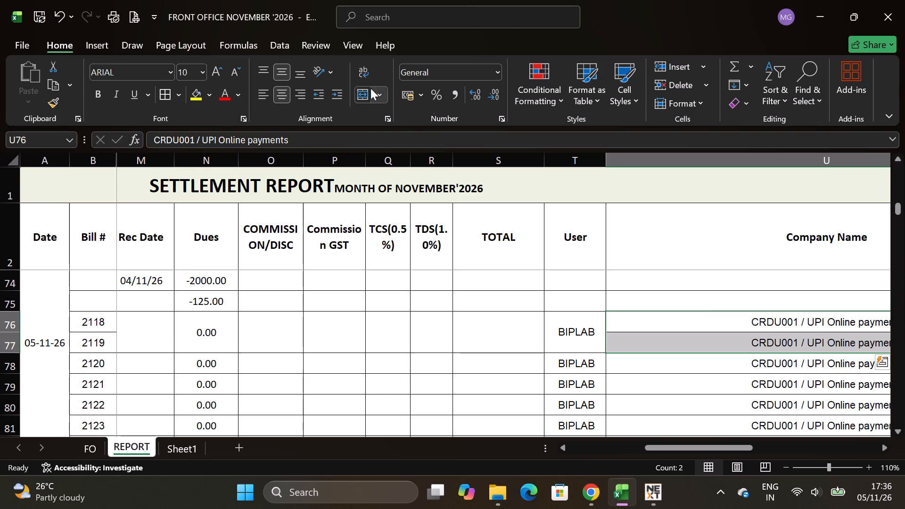
{"action": "left_click", "coordinate": [365, 91]}
{"action": "left_click", "coordinate": [488, 271]}
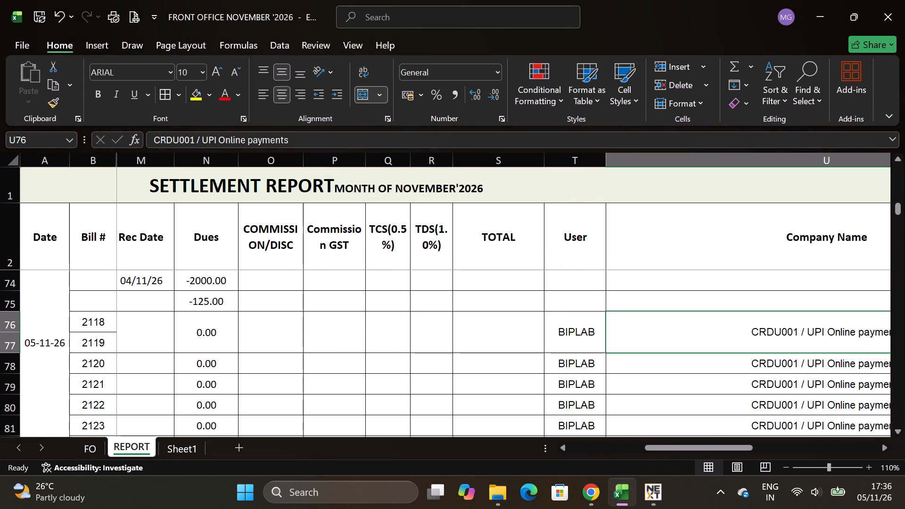
{"action": "left_click_drag", "start_coordinate": [700, 449], "coordinate": [766, 442]}
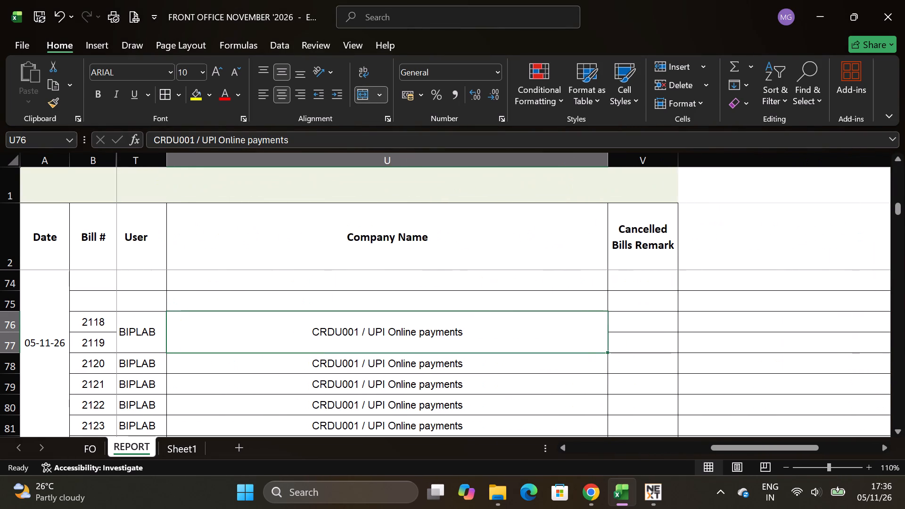
{"action": "left_click_drag", "start_coordinate": [636, 326], "coordinate": [646, 344]}
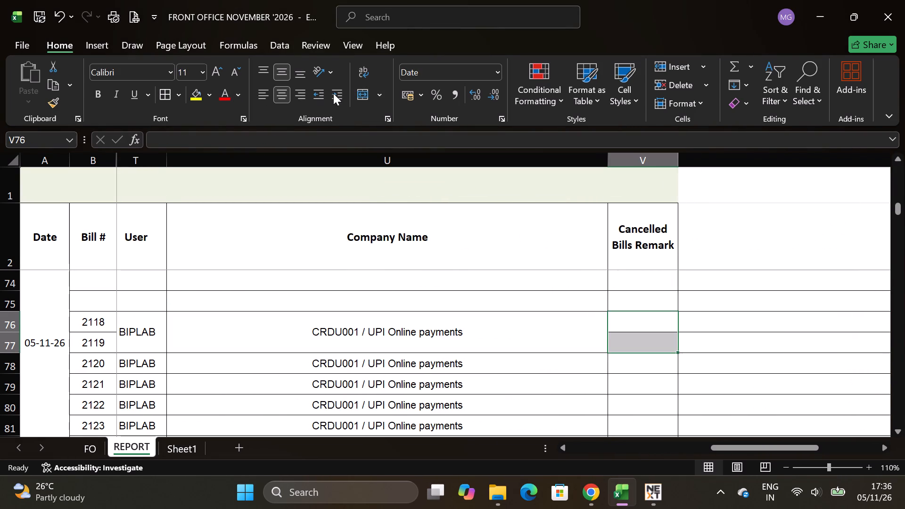
{"action": "left_click", "coordinate": [363, 90]}
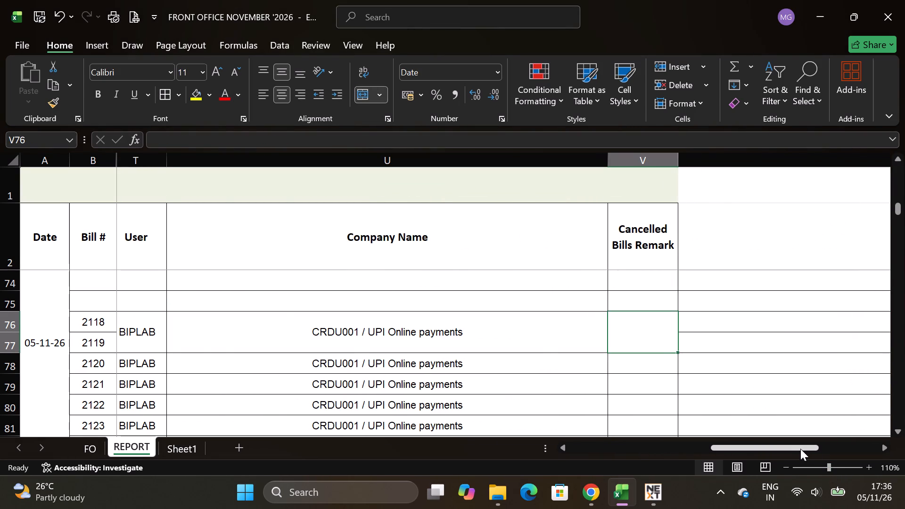
Enter settled amount 1763, reference **3512 and Rec Date 05/11/26 in the merged row of bills 2118 and 2119.
{"action": "left_click_drag", "start_coordinate": [800, 449], "coordinate": [580, 433]}
{"action": "left_click", "coordinate": [432, 335]}
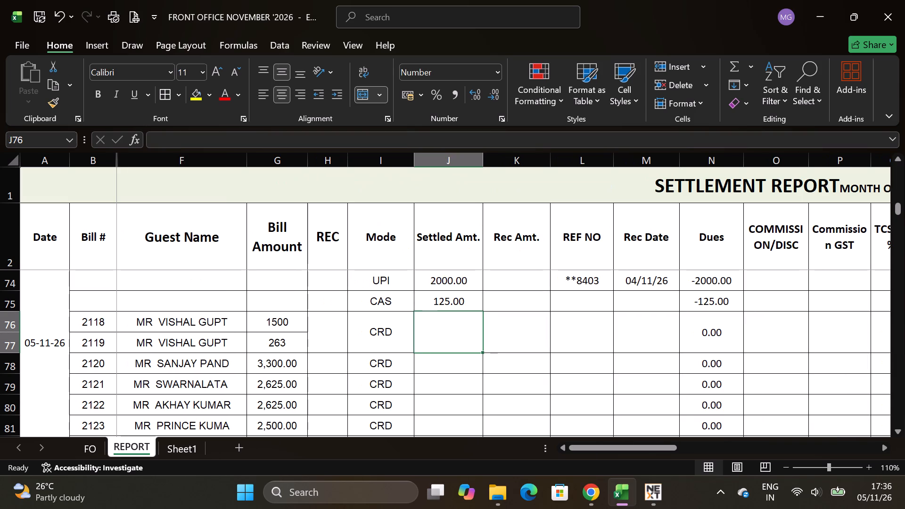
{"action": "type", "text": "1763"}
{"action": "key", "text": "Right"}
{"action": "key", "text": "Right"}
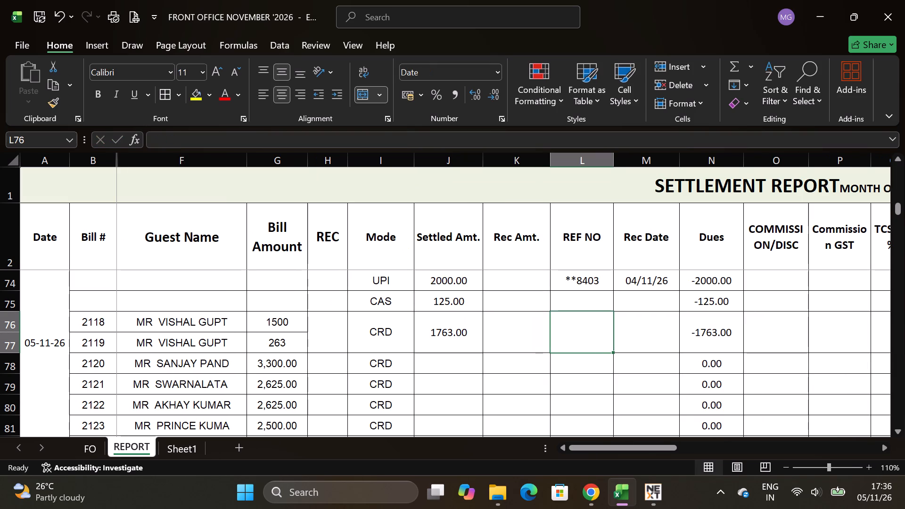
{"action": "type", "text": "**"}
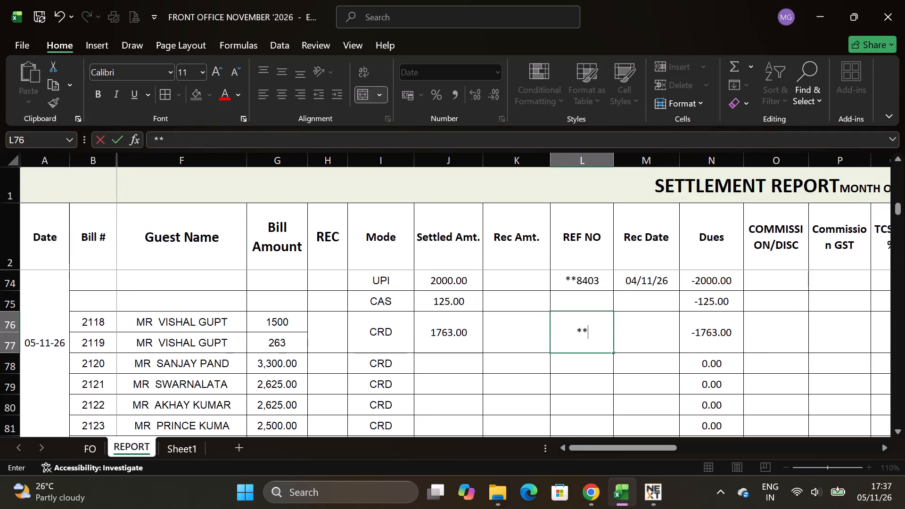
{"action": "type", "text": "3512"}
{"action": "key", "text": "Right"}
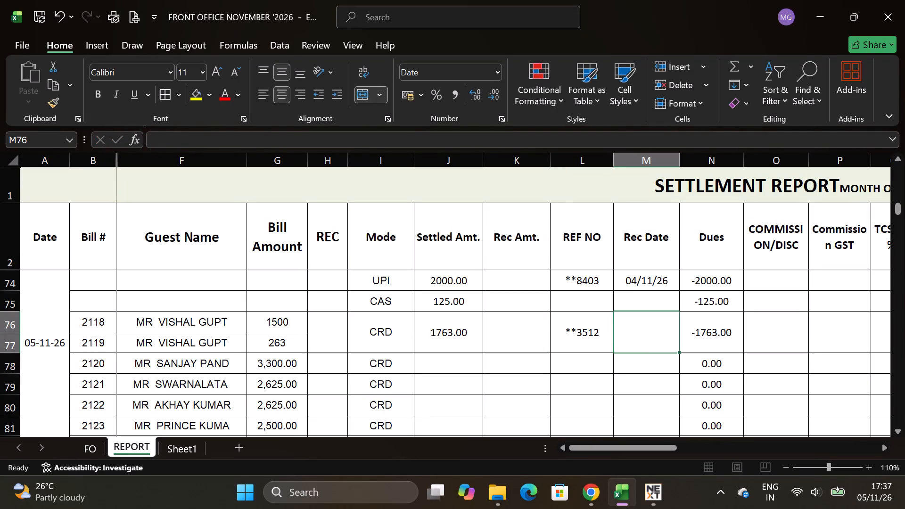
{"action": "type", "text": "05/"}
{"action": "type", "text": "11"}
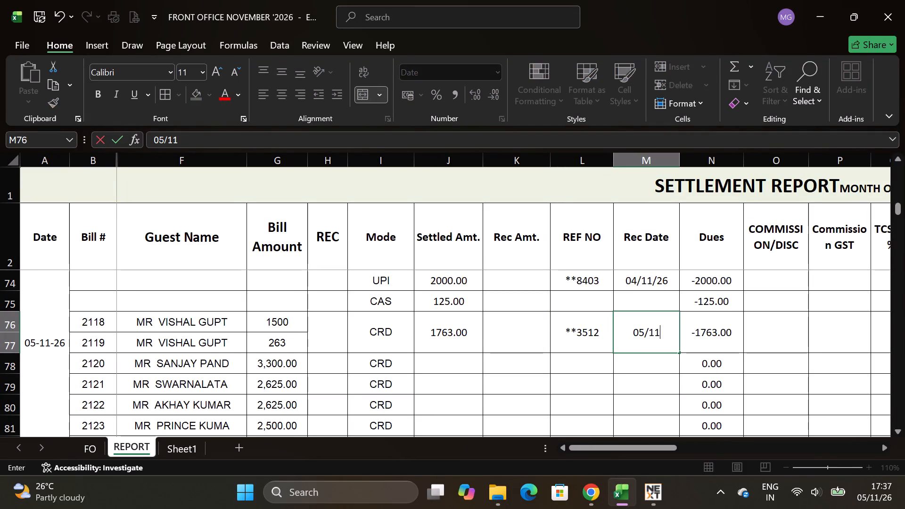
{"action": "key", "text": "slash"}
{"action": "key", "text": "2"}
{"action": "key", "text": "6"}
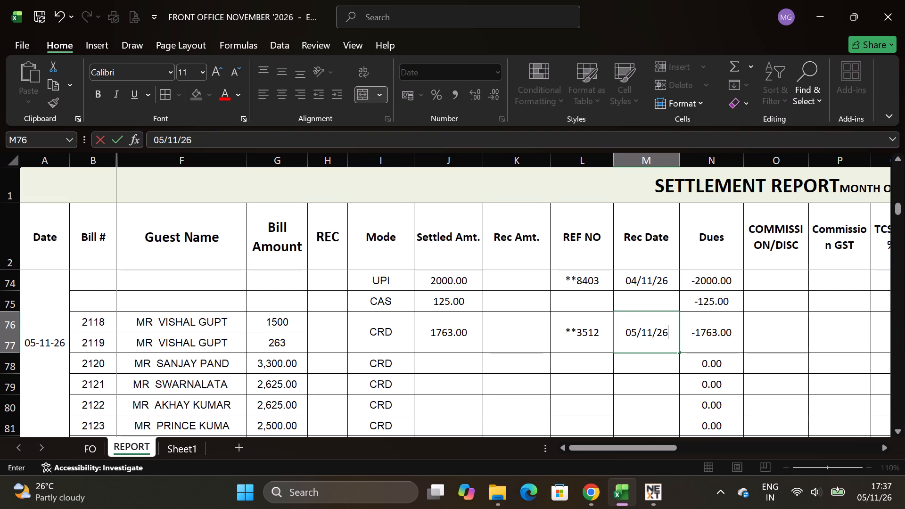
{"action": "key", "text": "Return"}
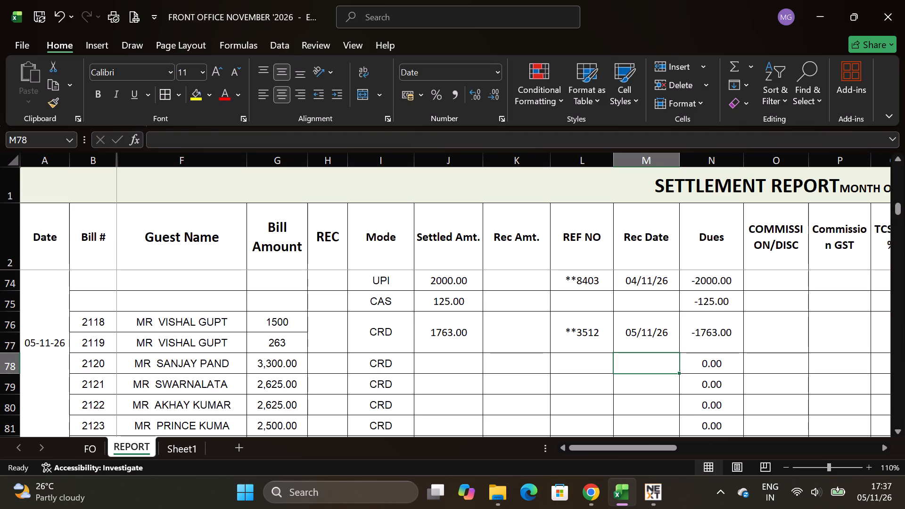
Complete bill 2118's guest surname with a final A, append -GST, and fill the name down to bill 2119.
{"action": "left_click", "coordinate": [234, 321]}
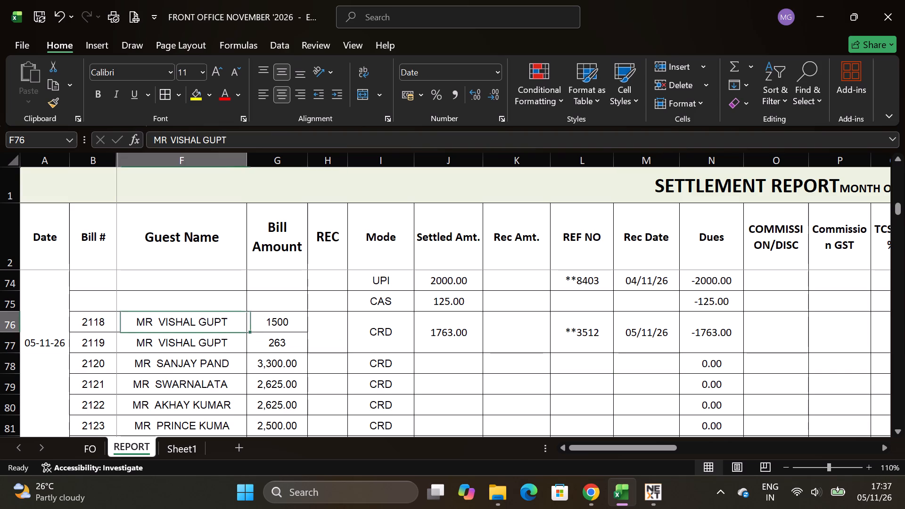
{"action": "left_click", "coordinate": [234, 321]}
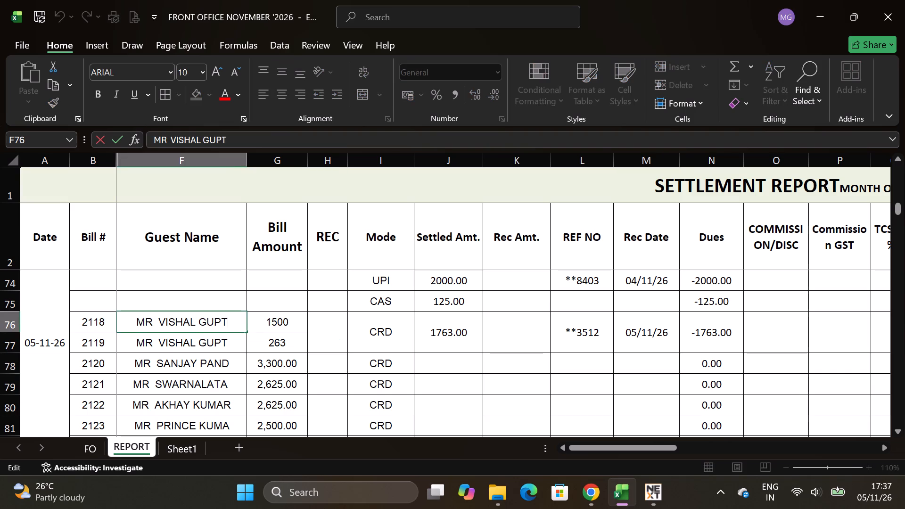
{"action": "key", "text": "minus"}
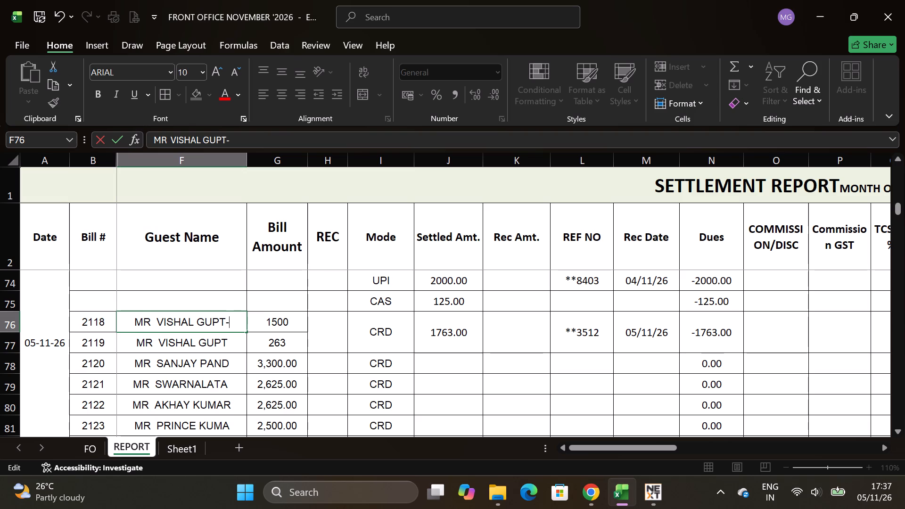
{"action": "type", "text": "GST"}
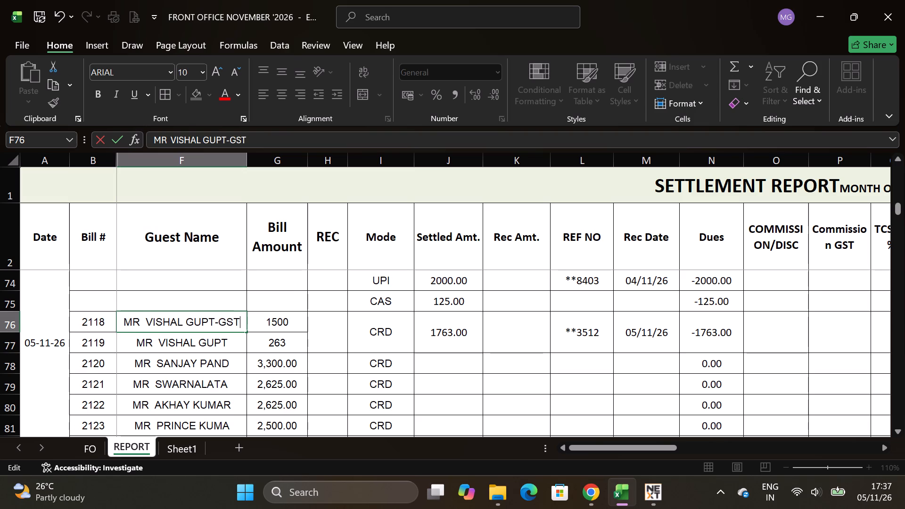
{"action": "left_click", "coordinate": [214, 319]}
{"action": "key", "text": "a"}
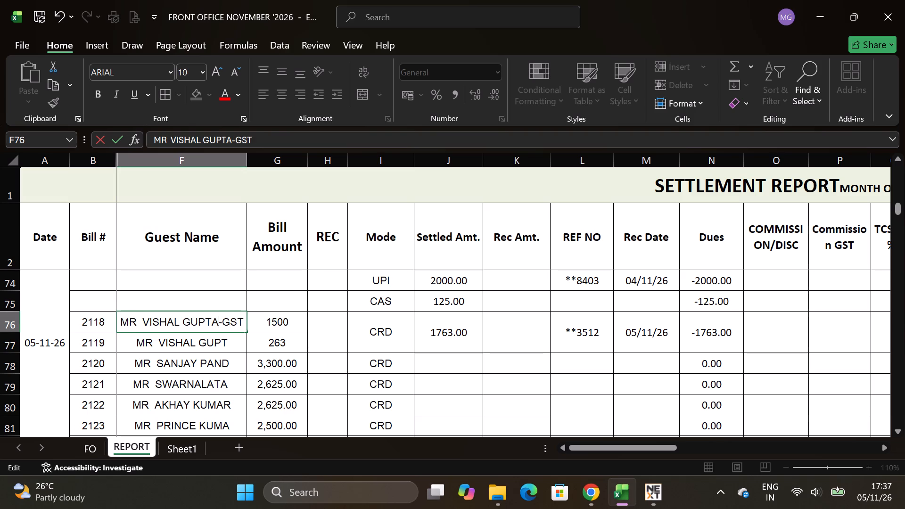
{"action": "left_click", "coordinate": [229, 350]}
{"action": "left_click", "coordinate": [240, 325]}
{"action": "left_click_drag", "start_coordinate": [247, 333], "coordinate": [241, 350]}
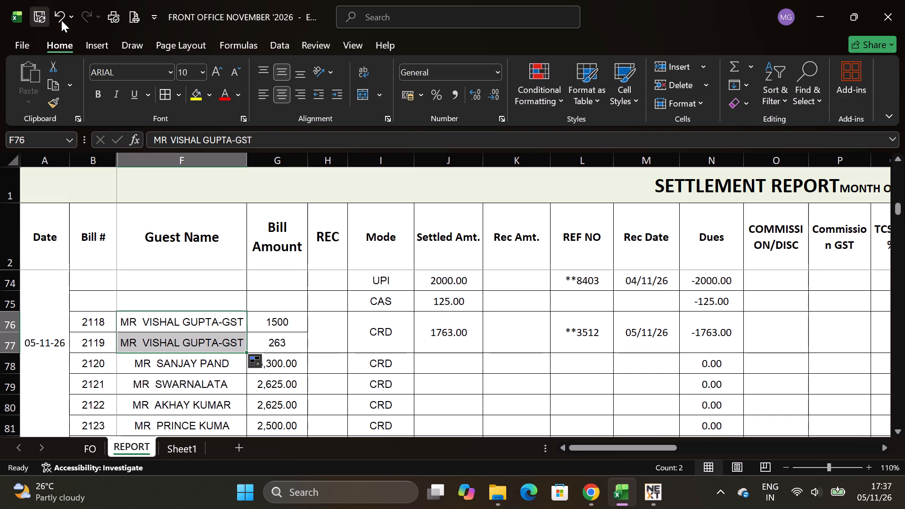
Save the workbook.
{"action": "left_click", "coordinate": [42, 16]}
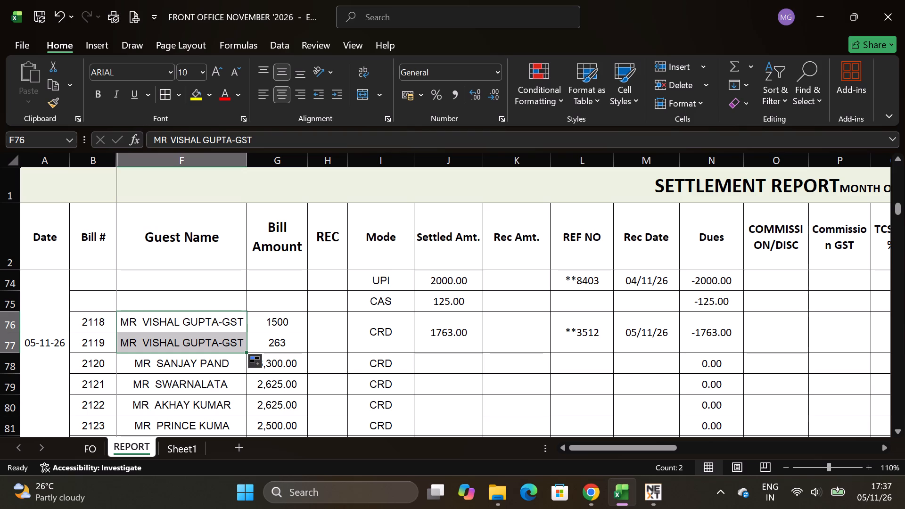
{"action": "key", "text": "ctrl+s"}
{"action": "left_click", "coordinate": [204, 366]}
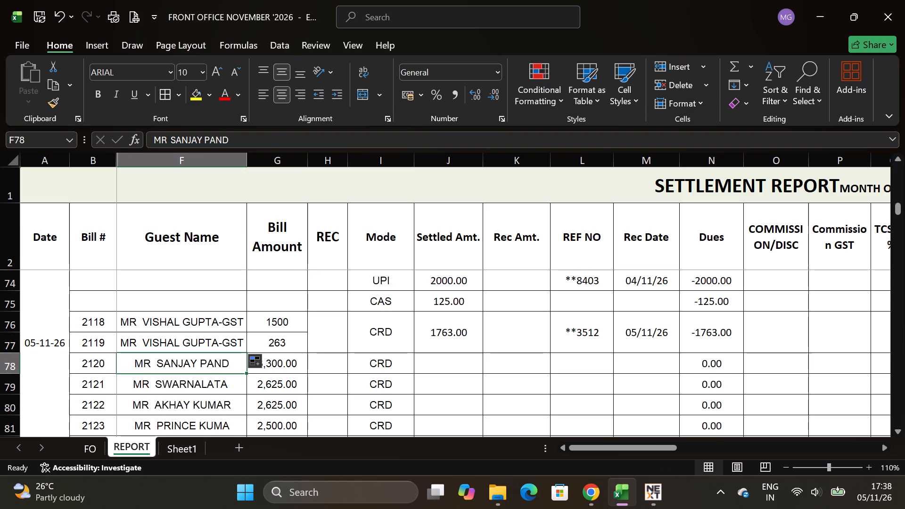
{"action": "double_click", "coordinate": [237, 366]}
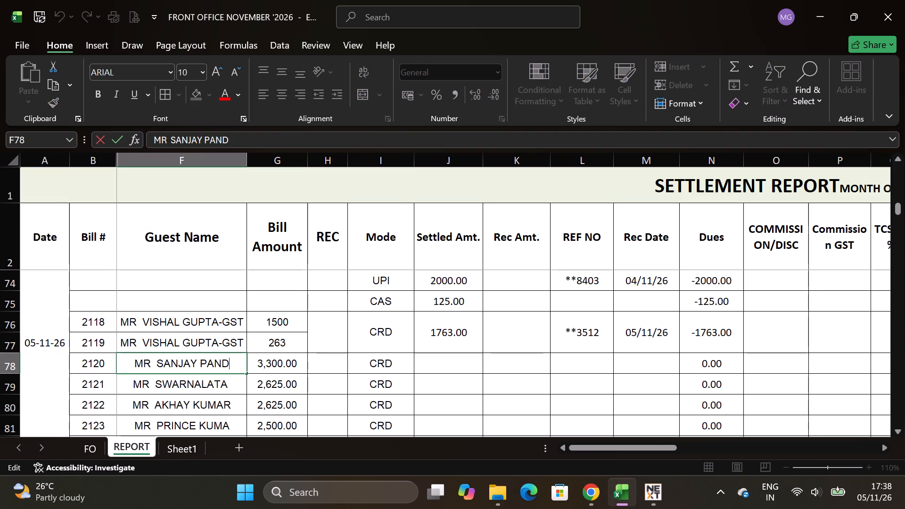
{"action": "type", "text": "ET"}
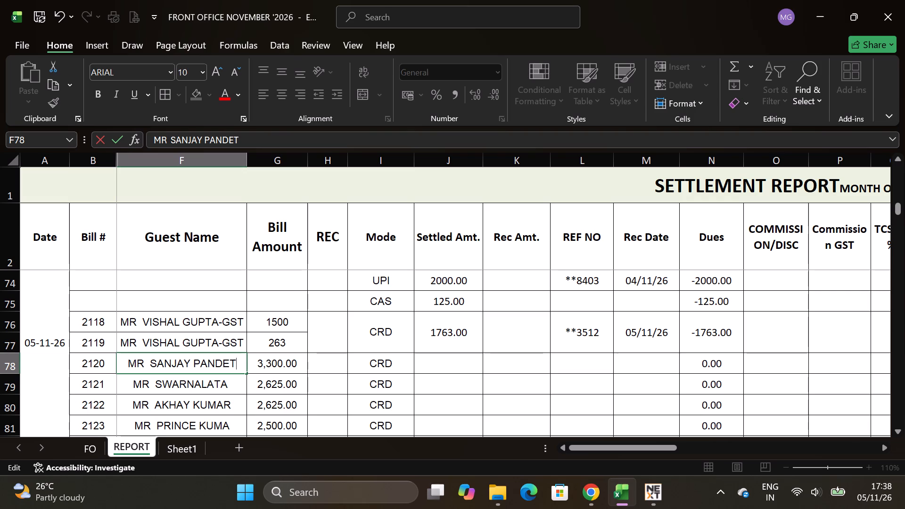
{"action": "key", "text": "BackSpace"}
{"action": "type", "text": "Y-"}
{"action": "type", "text": "GS"}
{"action": "key", "text": "t"}
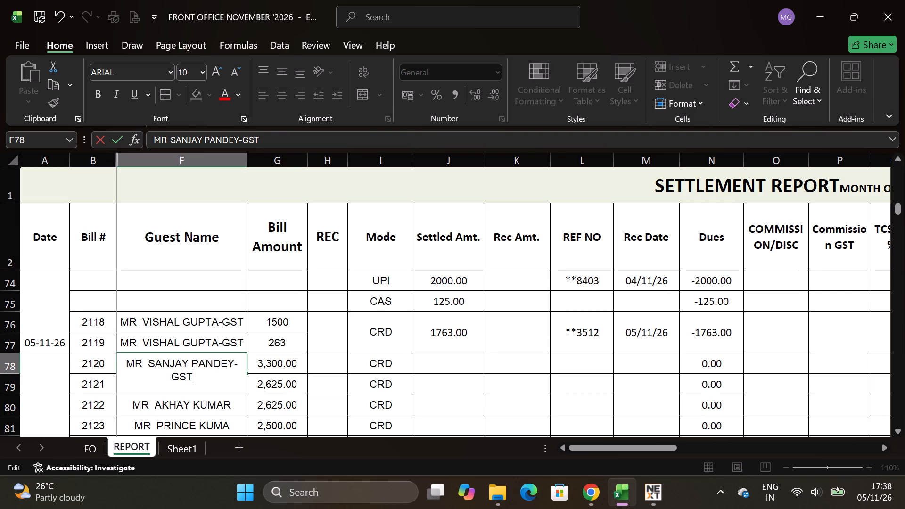
{"action": "left_click", "coordinate": [452, 383]}
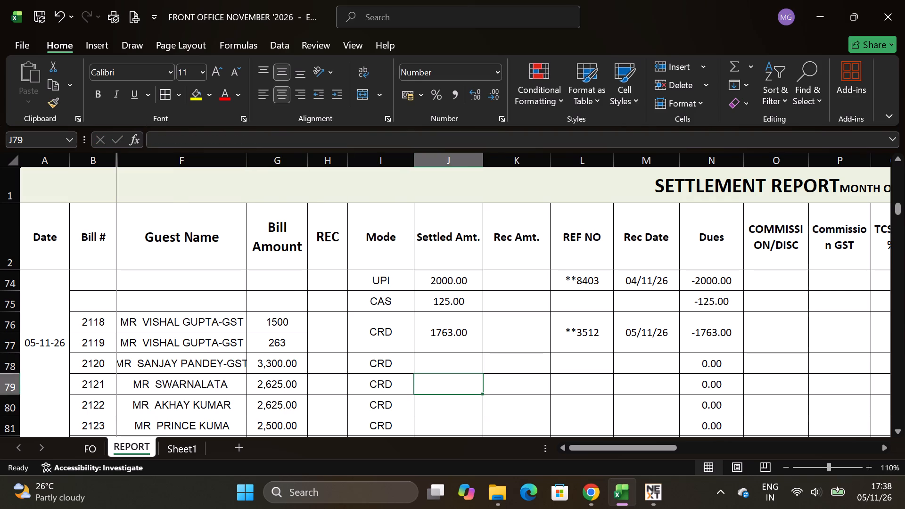
{"action": "left_click_drag", "start_coordinate": [245, 158], "coordinate": [279, 155]}
Re-enter the bill amount of bill 2120 as the plain number 3300.
{"action": "left_click", "coordinate": [310, 363]}
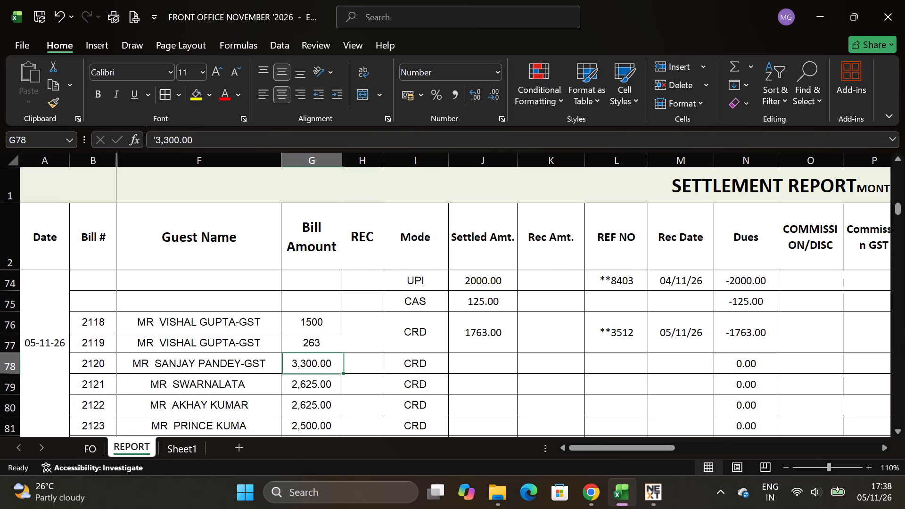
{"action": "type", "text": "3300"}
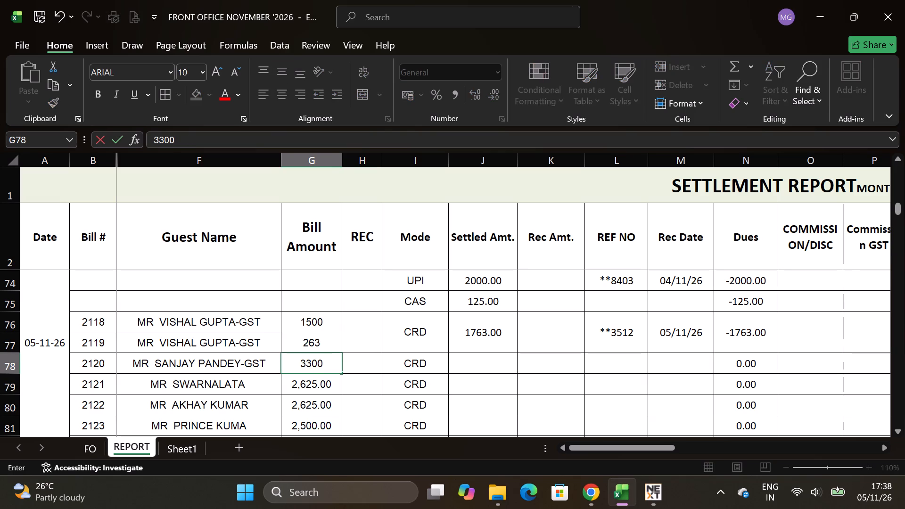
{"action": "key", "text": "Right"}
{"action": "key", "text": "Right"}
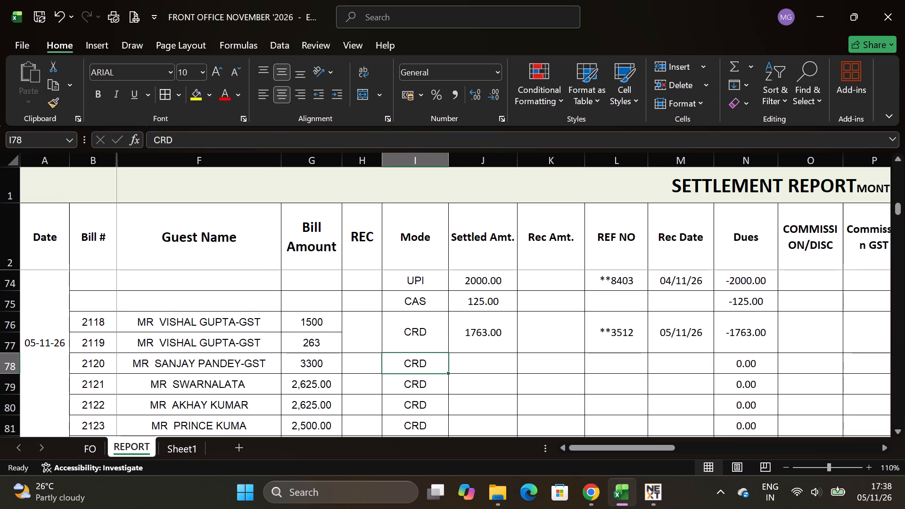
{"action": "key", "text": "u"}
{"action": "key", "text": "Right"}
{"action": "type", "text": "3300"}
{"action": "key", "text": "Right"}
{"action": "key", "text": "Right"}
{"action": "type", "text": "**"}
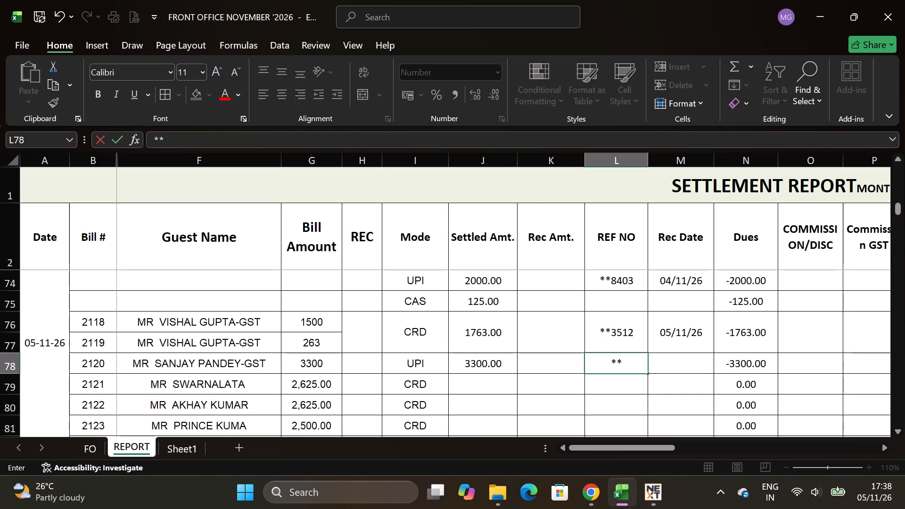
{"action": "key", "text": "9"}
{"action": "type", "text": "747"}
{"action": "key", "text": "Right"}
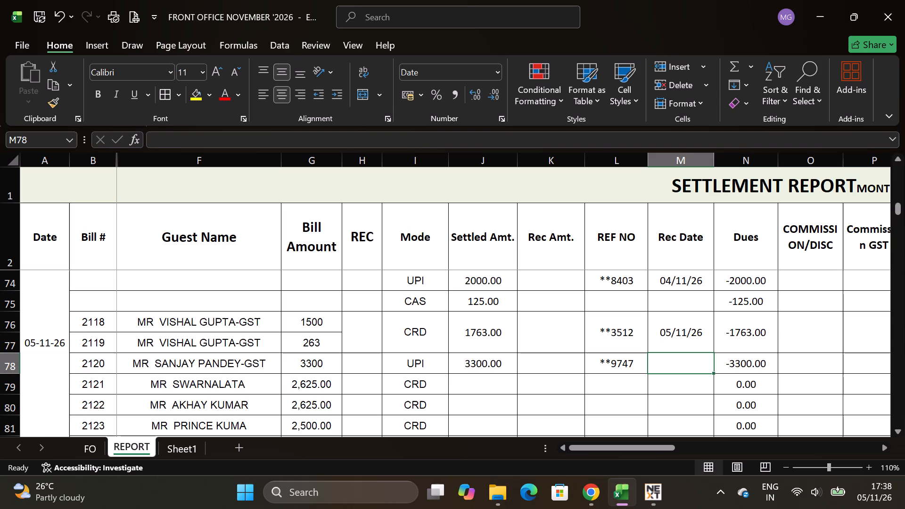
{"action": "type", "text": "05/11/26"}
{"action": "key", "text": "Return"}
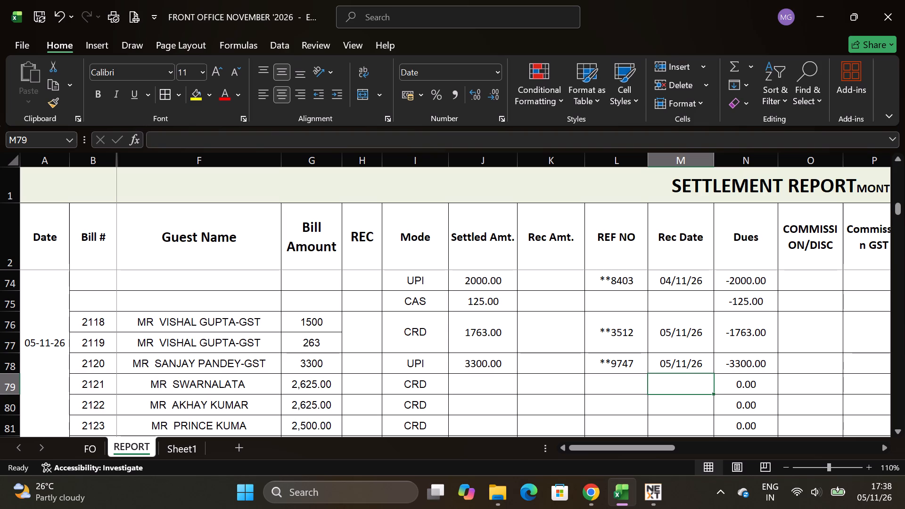
{"action": "left_click", "coordinate": [96, 378]}
{"action": "left_click", "coordinate": [146, 386]}
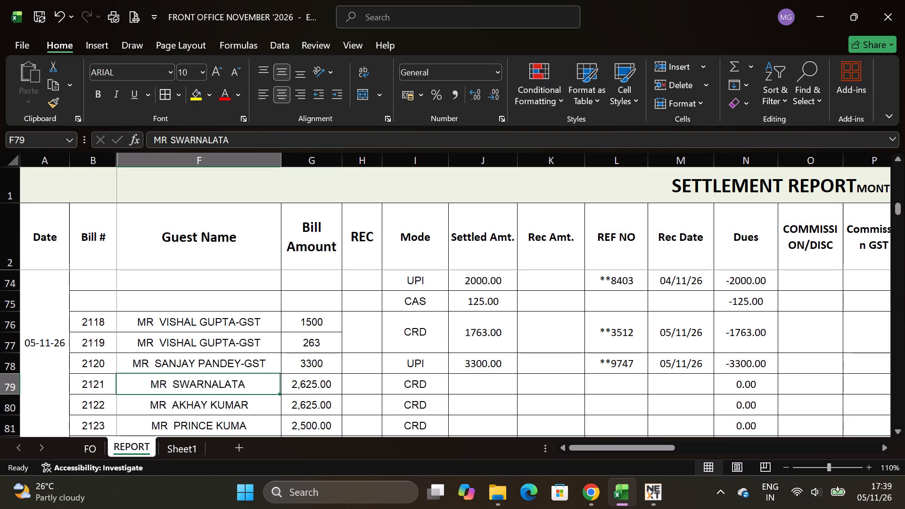
{"action": "double_click", "coordinate": [257, 383]}
{"action": "type", "text": "MISHRA"}
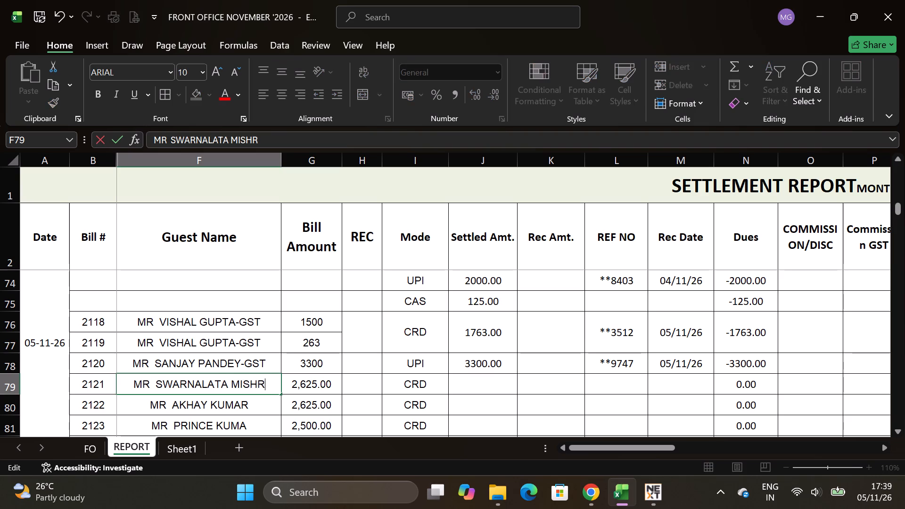
{"action": "key", "text": "Return"}
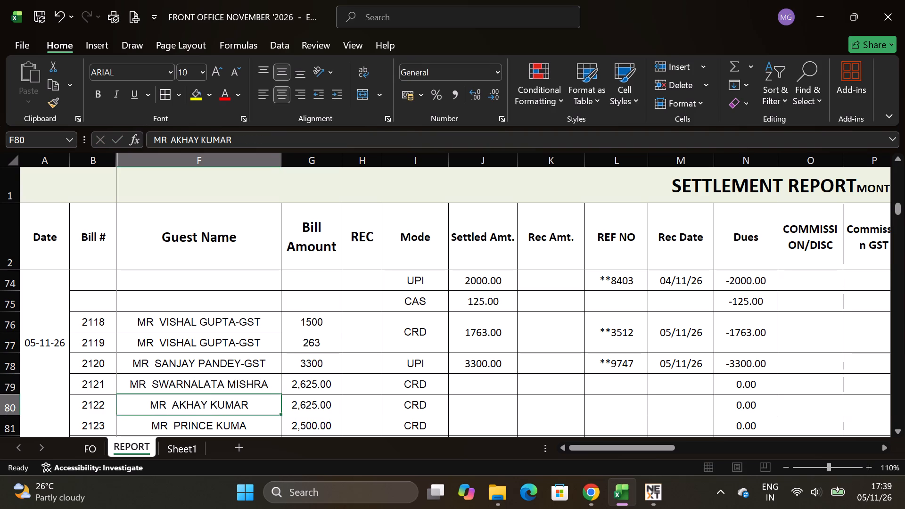
Re-enter the bill amount of bill 2121 as the plain number 2625.
{"action": "left_click", "coordinate": [297, 378]}
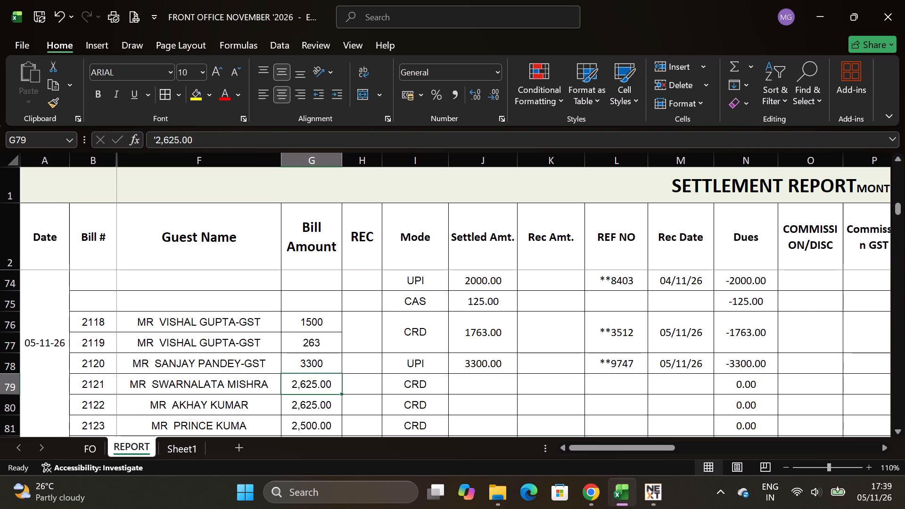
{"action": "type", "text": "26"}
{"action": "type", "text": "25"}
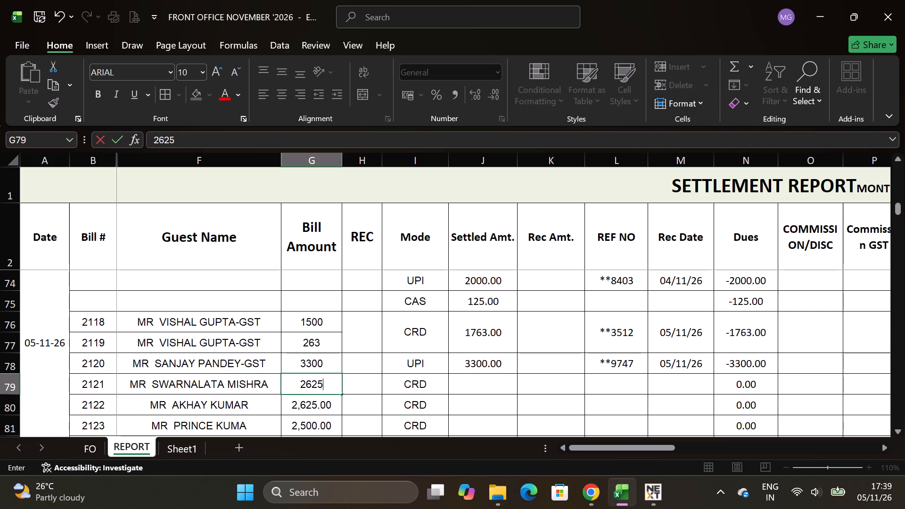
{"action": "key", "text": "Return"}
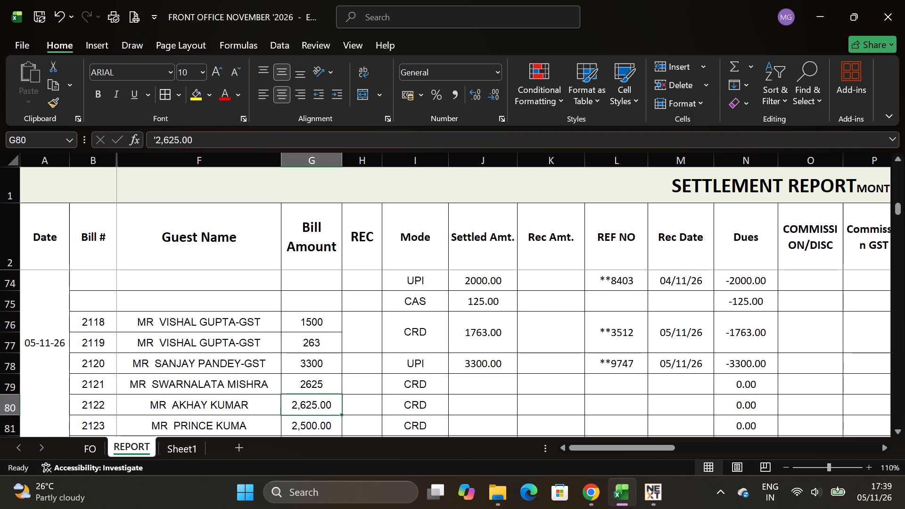
Set bill 2121's mode to UPI, with settled amount 2625, reference **7270 and Rec Date 05/11/26.
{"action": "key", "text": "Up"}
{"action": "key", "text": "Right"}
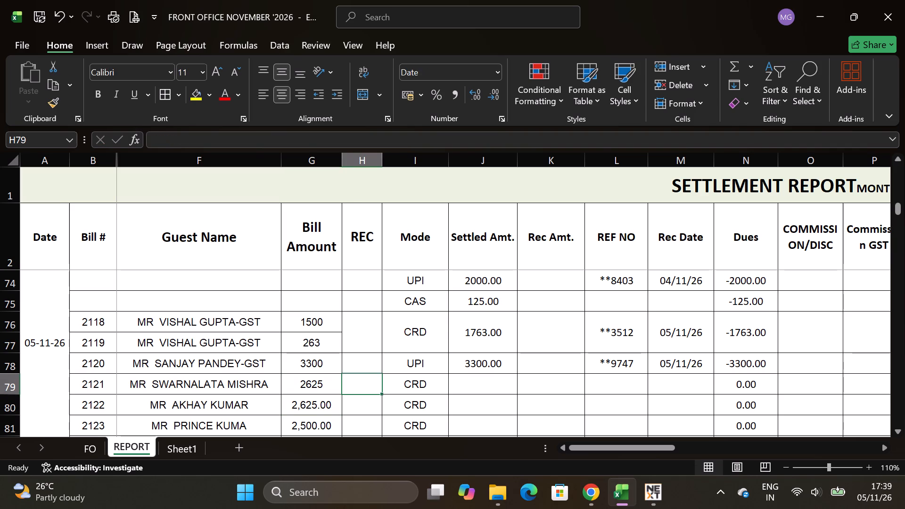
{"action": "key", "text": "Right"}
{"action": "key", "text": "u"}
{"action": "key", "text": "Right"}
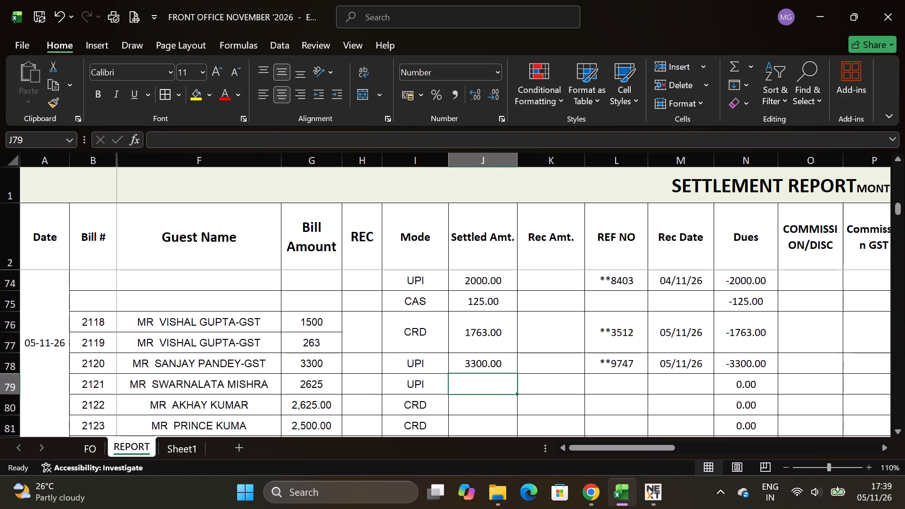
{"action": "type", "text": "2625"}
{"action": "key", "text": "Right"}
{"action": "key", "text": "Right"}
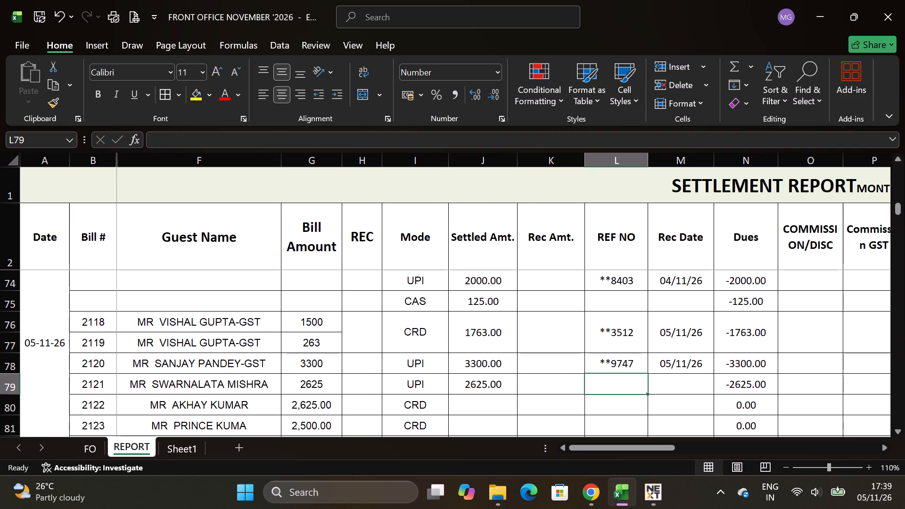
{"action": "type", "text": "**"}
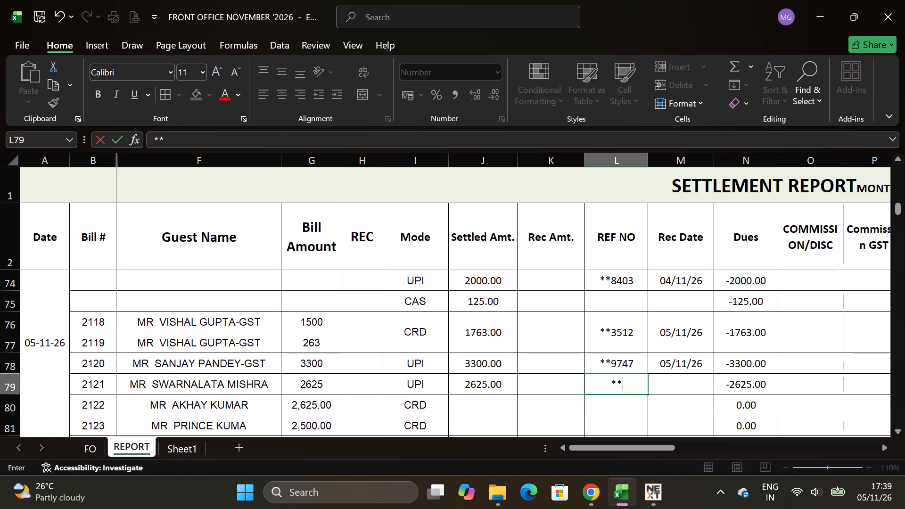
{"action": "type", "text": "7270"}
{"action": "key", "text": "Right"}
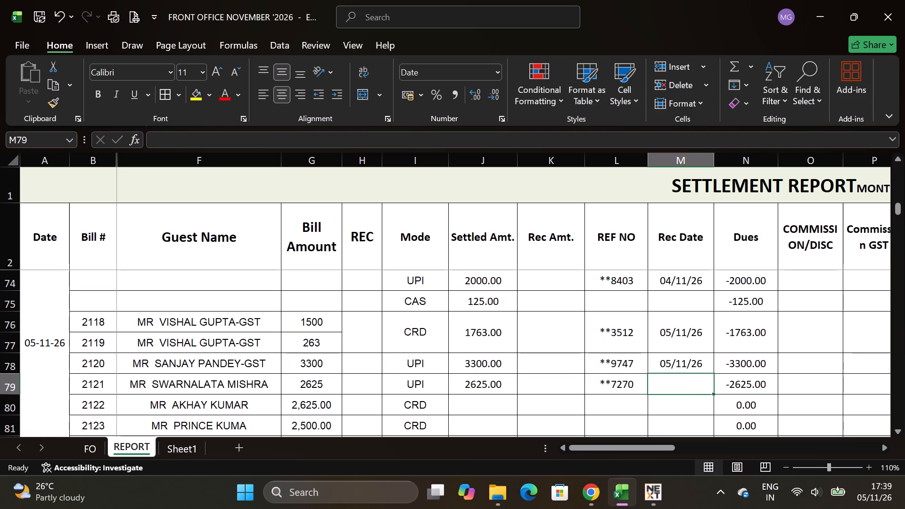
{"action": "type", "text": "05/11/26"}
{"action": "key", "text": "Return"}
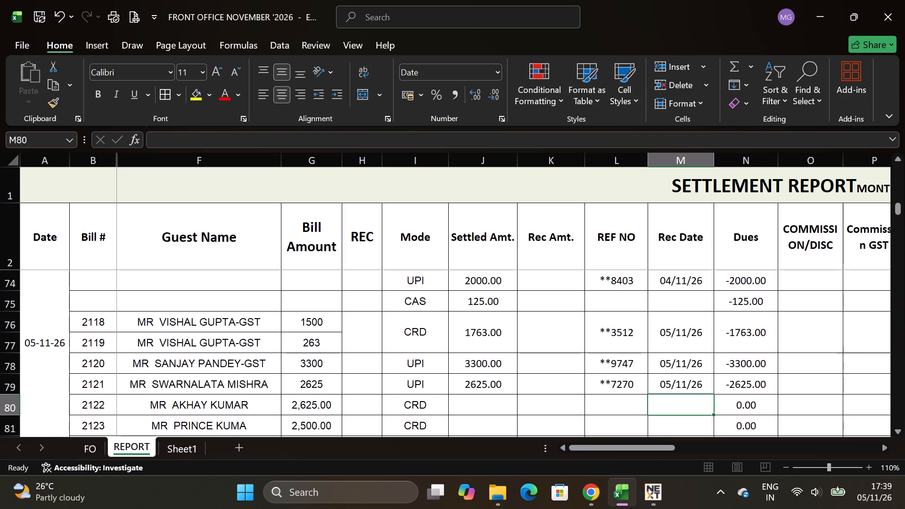
Re-enter the bill amount of bill 2122 as the plain number 2625.
{"action": "left_click", "coordinate": [336, 416]}
{"action": "left_click", "coordinate": [333, 405]}
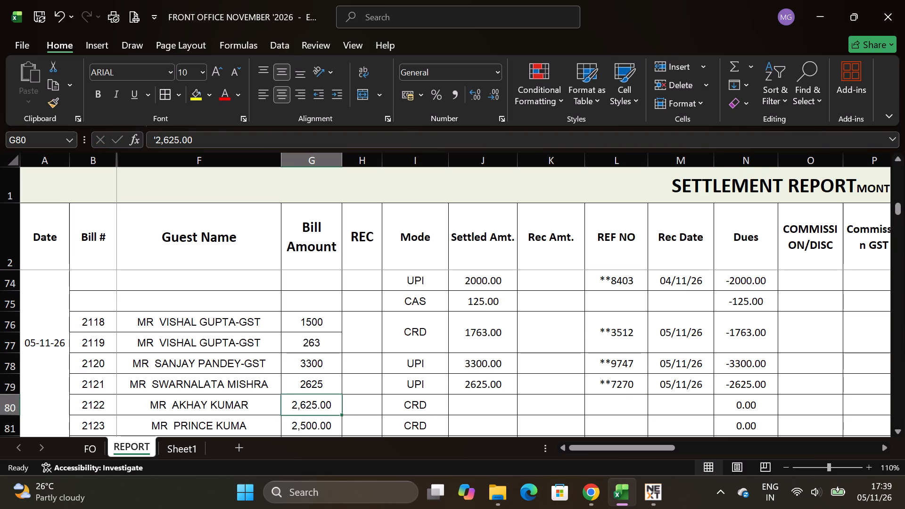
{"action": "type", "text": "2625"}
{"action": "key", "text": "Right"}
Set bill 2122's mode to UPI, with settled amount 2625, reference **2595 and Rec Date 05/11/26.
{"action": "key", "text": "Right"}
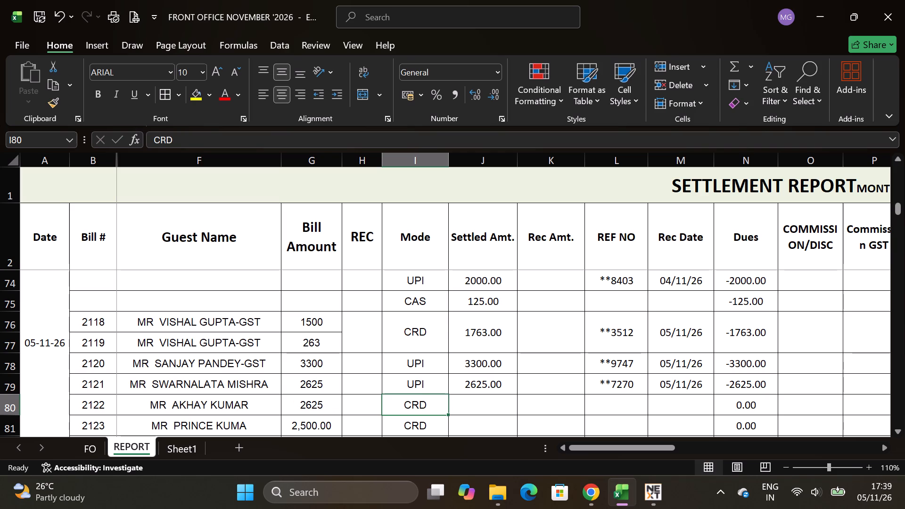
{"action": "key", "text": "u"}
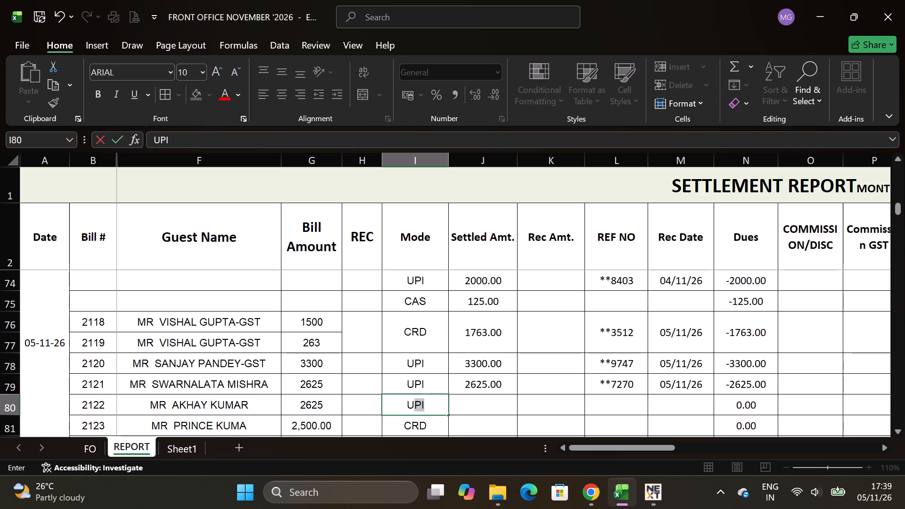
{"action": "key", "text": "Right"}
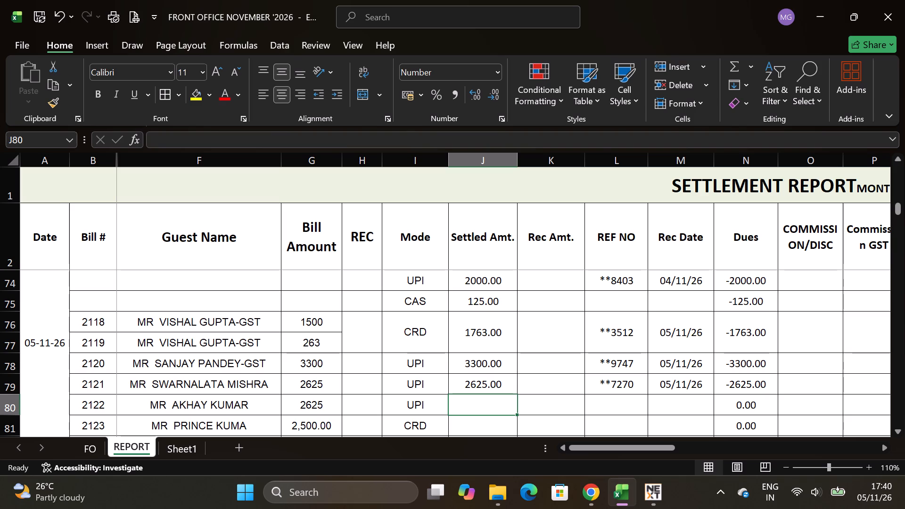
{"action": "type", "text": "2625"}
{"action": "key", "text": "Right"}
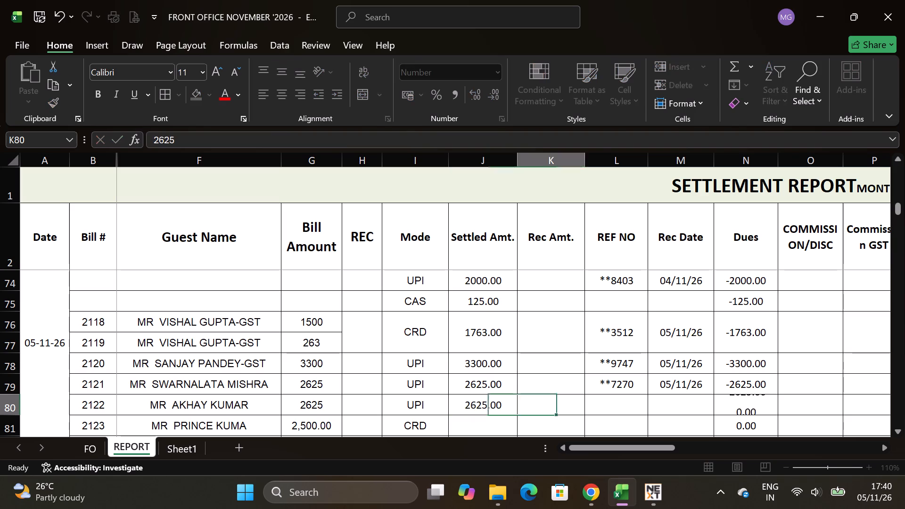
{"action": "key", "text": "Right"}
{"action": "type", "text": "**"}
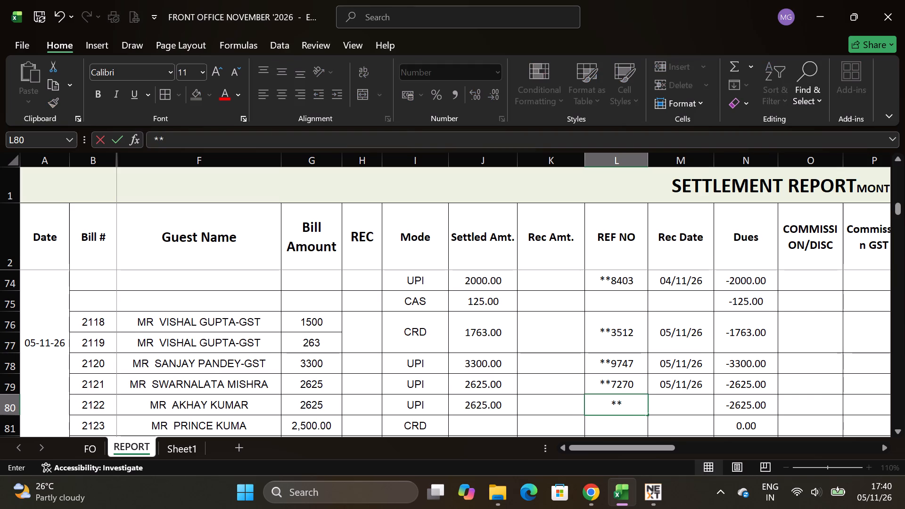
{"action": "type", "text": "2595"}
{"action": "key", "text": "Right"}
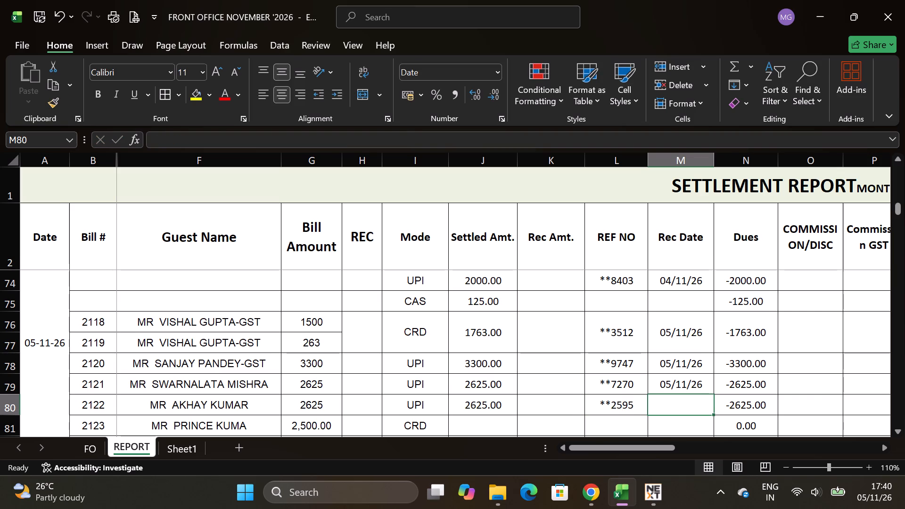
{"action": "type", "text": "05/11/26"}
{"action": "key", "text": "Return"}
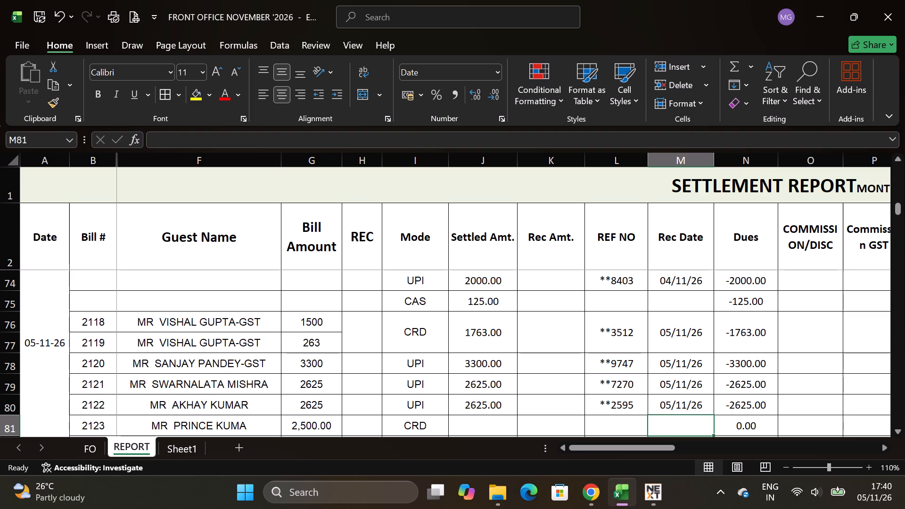
Re-enter the bill amount of bill 2124 as the plain number 2625.
{"action": "scroll", "coordinate": [333, 405], "scroll_direction": "down", "scroll_amount": 1}
{"action": "left_click", "coordinate": [107, 364]}
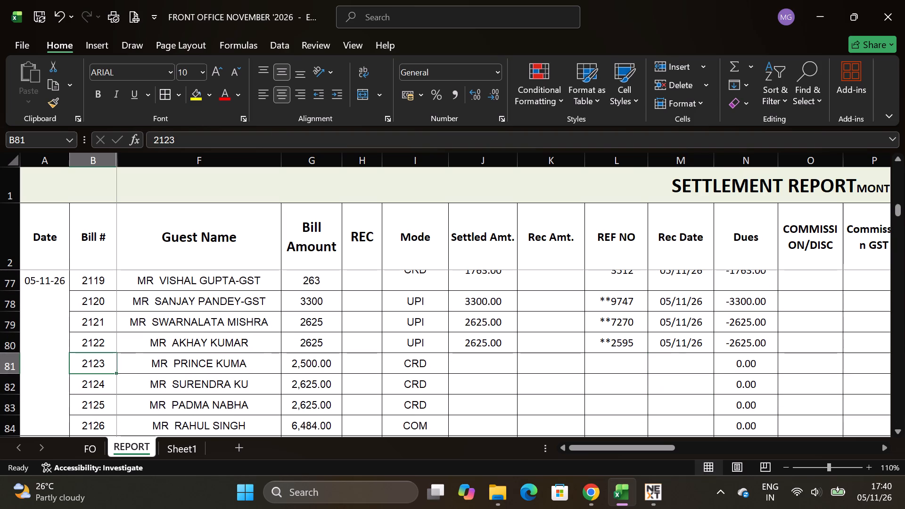
{"action": "left_click", "coordinate": [324, 368]}
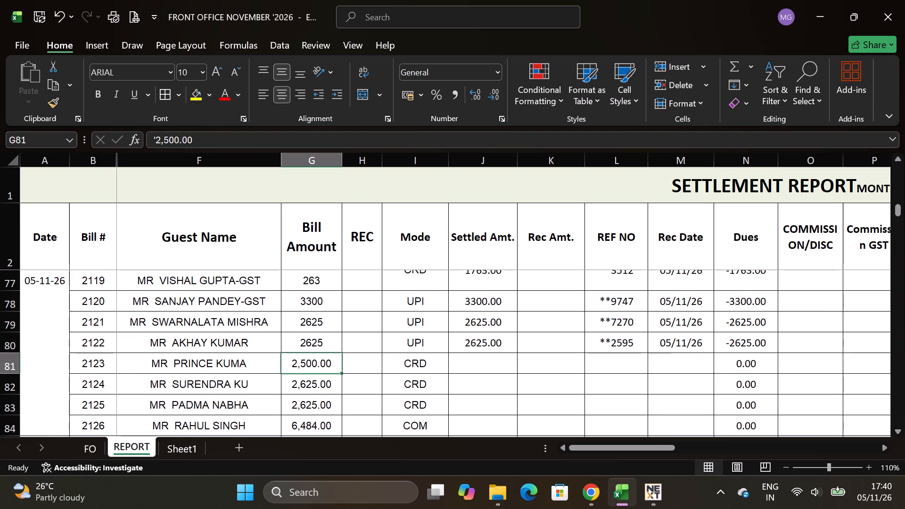
{"action": "left_click", "coordinate": [307, 385]}
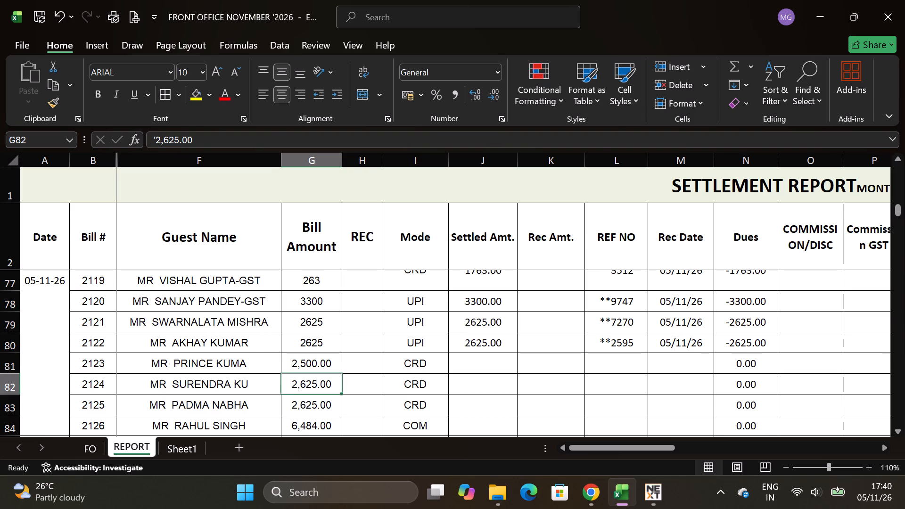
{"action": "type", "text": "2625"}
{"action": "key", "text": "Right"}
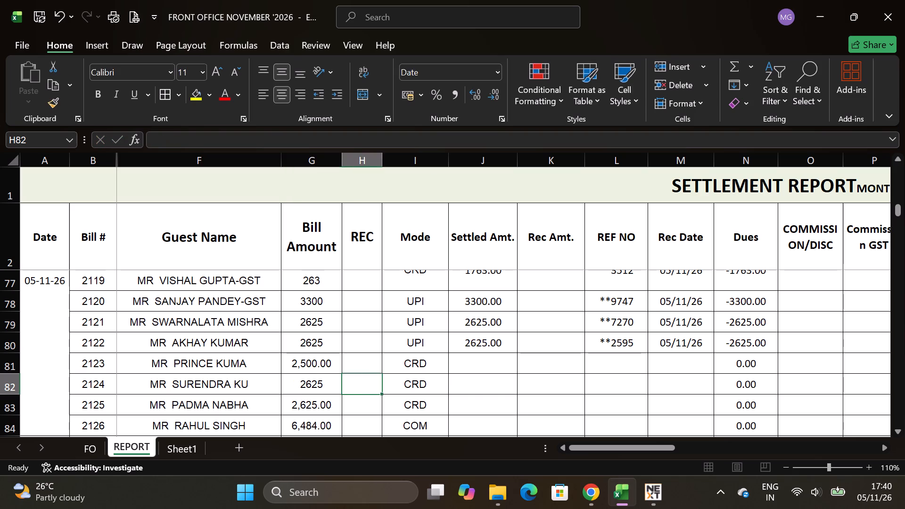
Set bill 2124's mode to UPI, with settled amount 2625, reference **2431 and Rec Date 05/11/26.
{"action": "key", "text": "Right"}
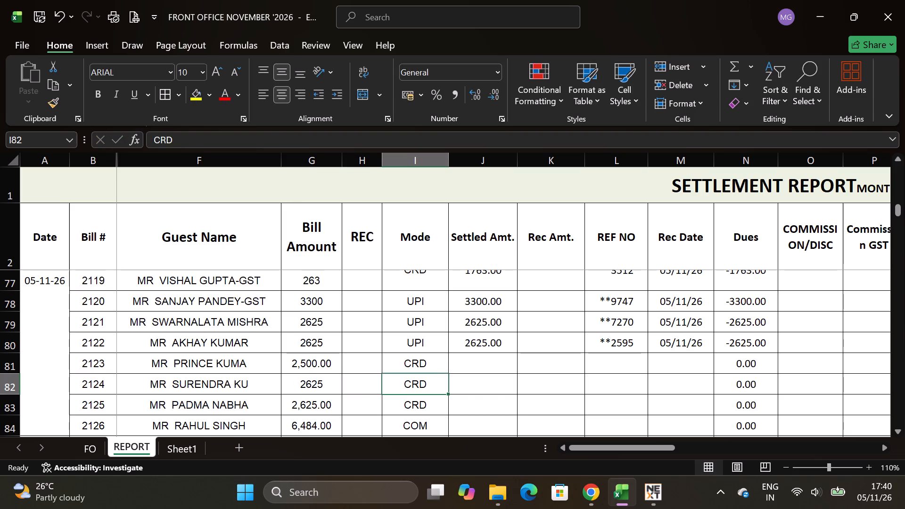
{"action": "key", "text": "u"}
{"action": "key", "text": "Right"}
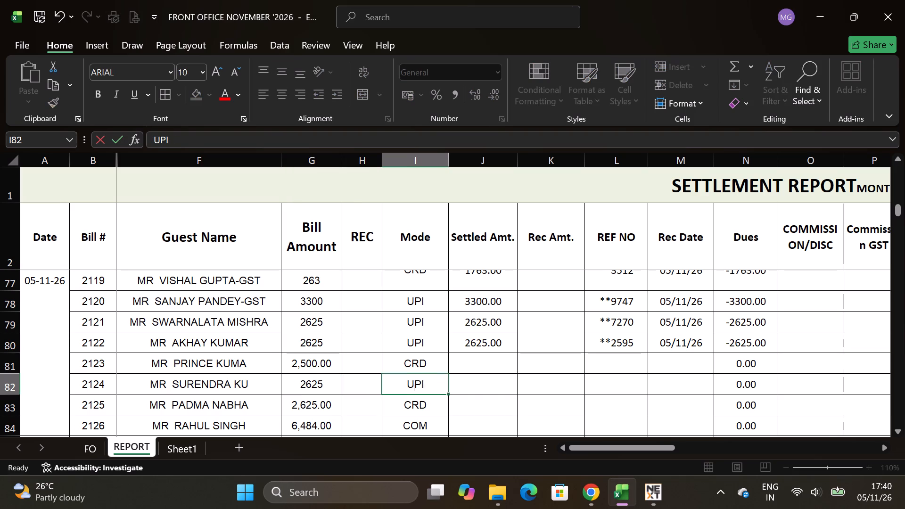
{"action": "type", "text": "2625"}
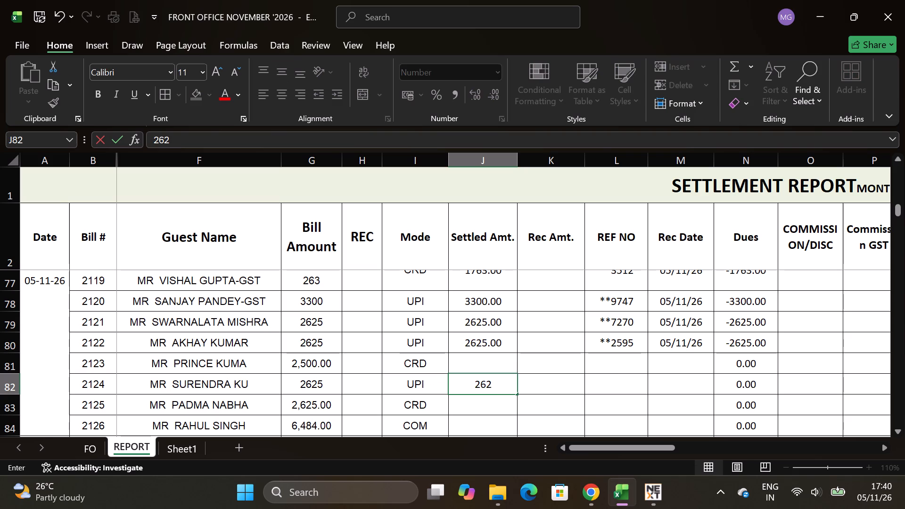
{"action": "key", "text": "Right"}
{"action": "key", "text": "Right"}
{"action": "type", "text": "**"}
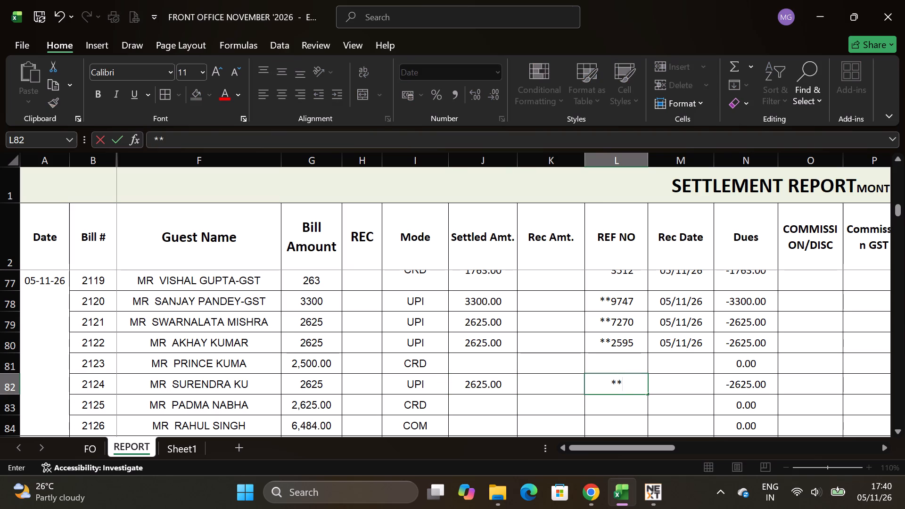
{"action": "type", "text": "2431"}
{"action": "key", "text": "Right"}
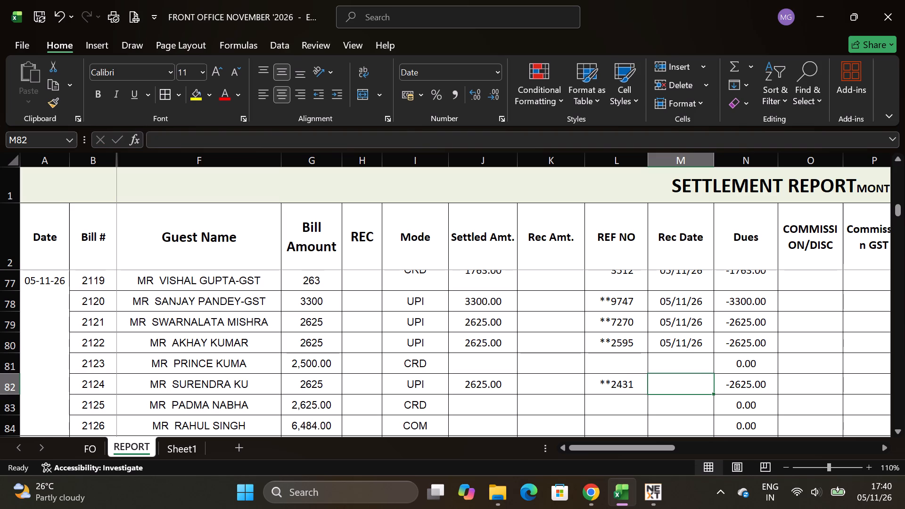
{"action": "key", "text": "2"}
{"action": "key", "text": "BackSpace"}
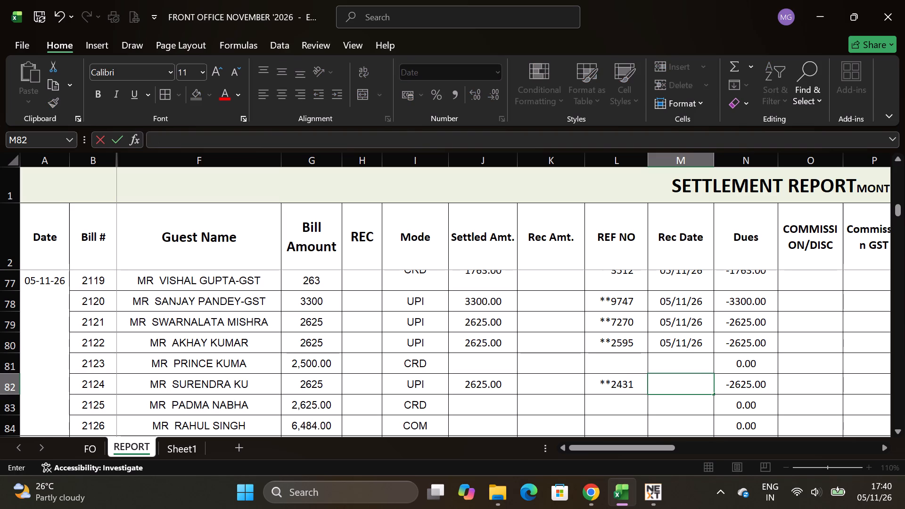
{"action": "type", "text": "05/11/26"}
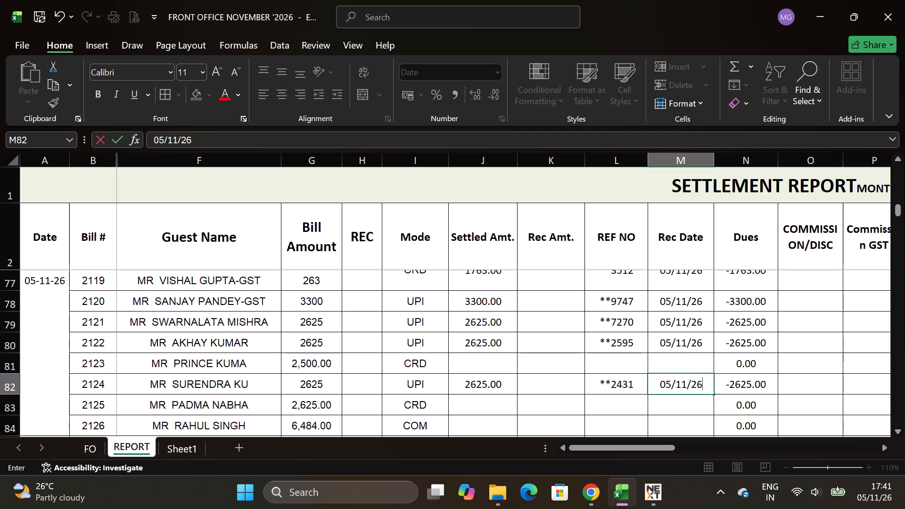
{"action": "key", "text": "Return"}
Re-enter the bill amount of bill 2125 as the plain number 2625.
{"action": "left_click", "coordinate": [304, 402]}
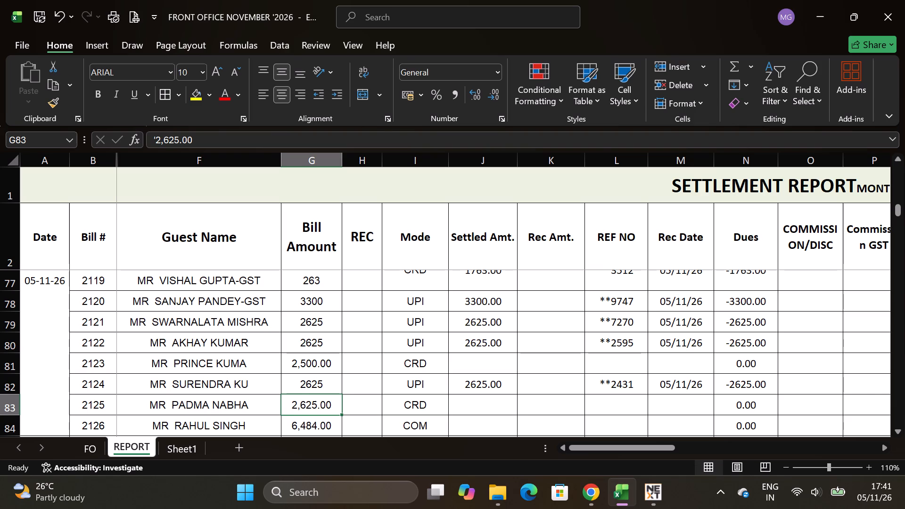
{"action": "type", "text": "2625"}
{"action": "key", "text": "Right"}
Set bill 2125's mode to UPI, with settled amount 2625, reference **630 and Rec Date 05/11/26.
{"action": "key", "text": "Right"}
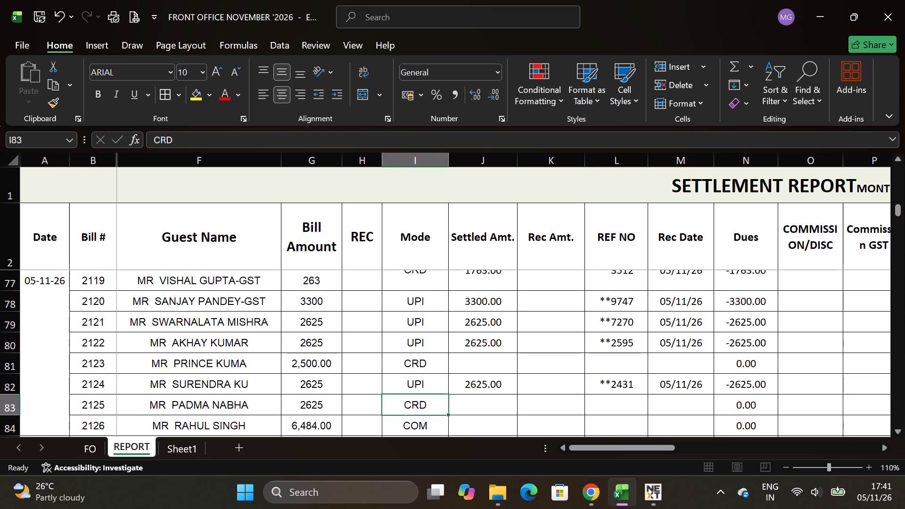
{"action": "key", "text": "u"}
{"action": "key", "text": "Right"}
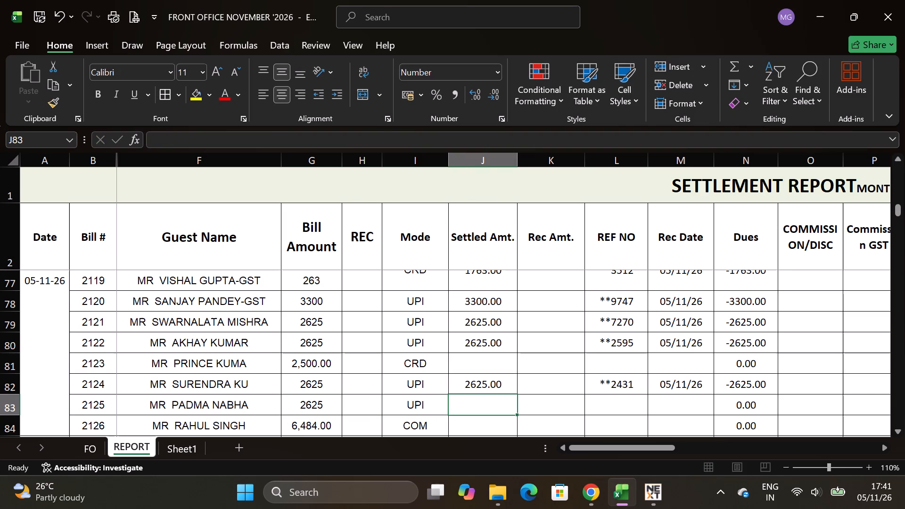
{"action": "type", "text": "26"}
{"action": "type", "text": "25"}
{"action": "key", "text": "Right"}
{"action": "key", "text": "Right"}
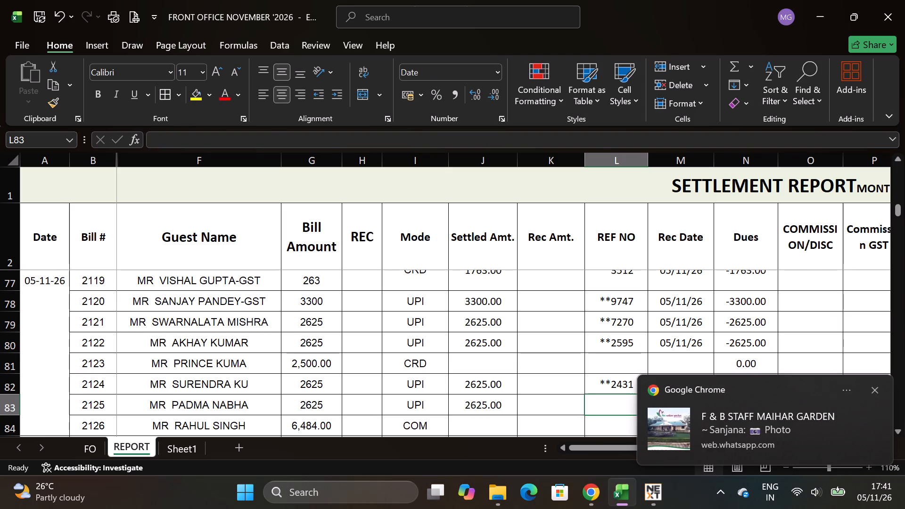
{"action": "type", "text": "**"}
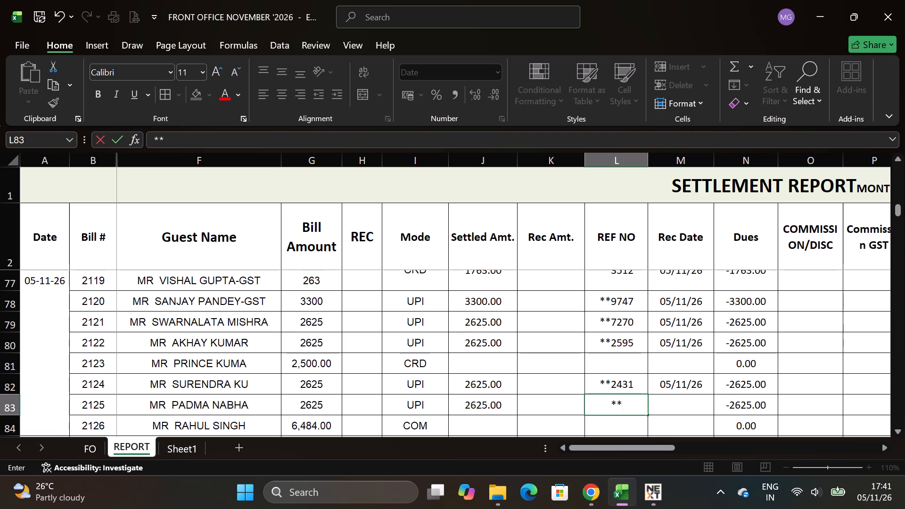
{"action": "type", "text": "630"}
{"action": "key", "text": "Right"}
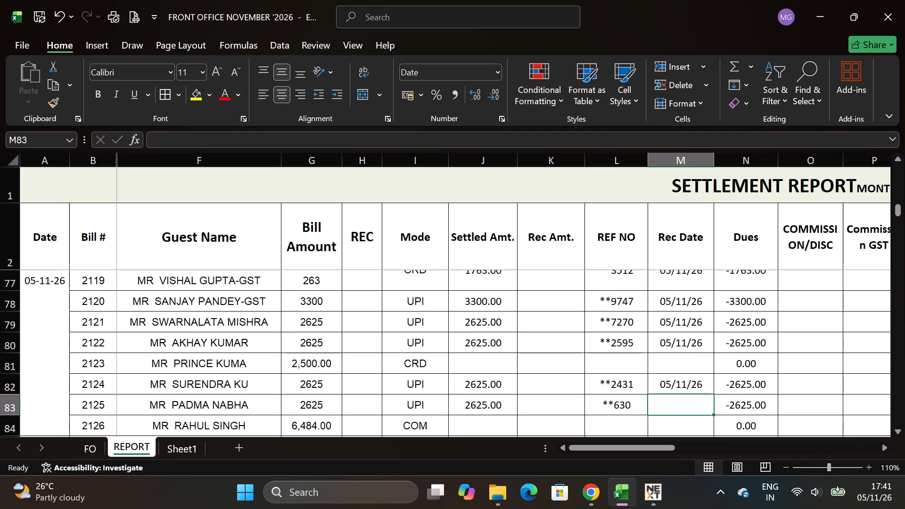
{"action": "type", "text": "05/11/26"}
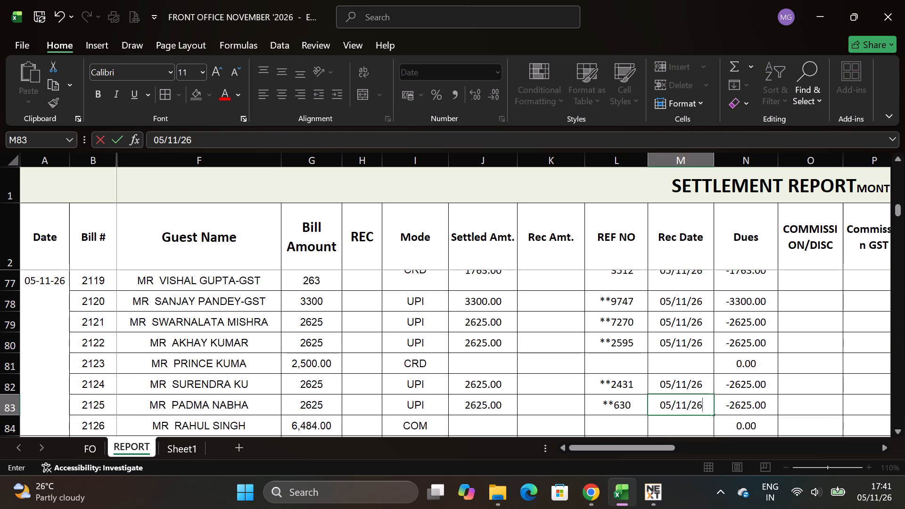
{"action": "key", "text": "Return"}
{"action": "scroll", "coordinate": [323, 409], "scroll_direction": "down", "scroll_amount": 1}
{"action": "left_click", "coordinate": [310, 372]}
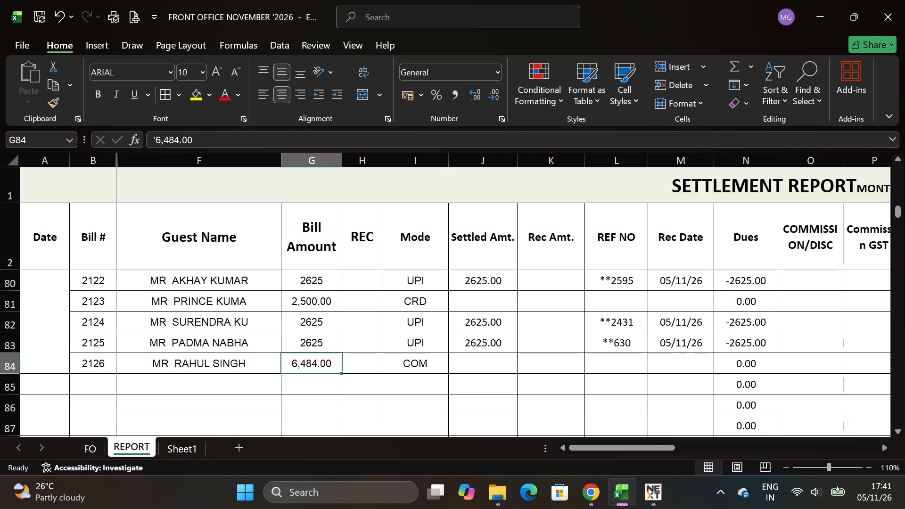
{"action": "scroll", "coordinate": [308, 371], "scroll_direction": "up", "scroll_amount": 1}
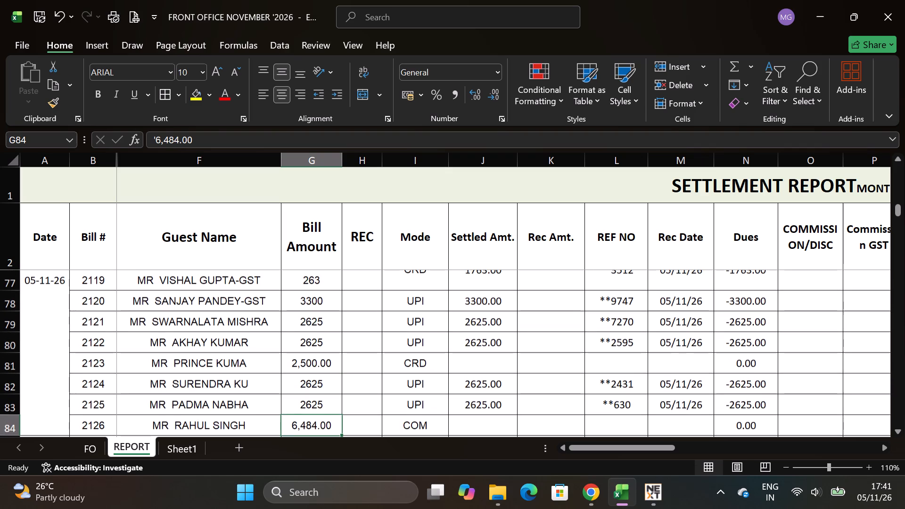
Complete the guest name of bill 2123 by appending R-GST to it.
{"action": "scroll", "coordinate": [308, 369], "scroll_direction": "down", "scroll_amount": 2}
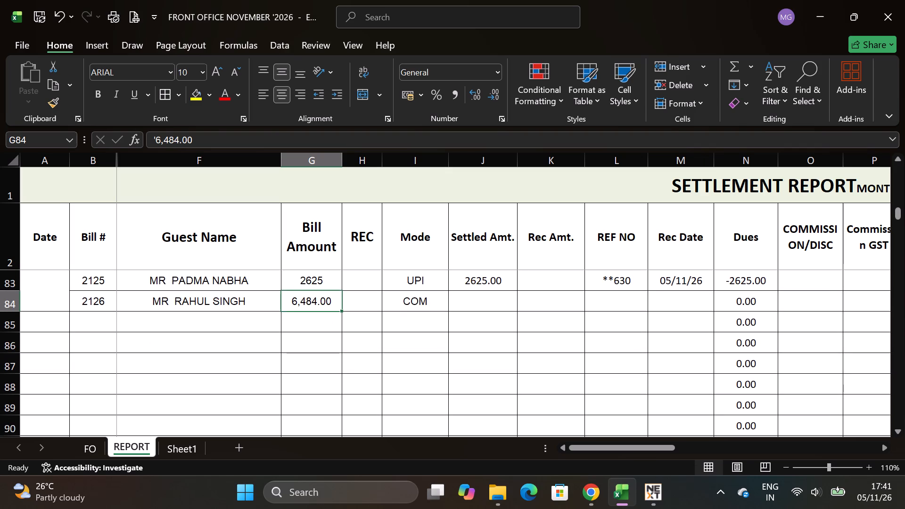
{"action": "scroll", "coordinate": [244, 389], "scroll_direction": "up", "scroll_amount": 1}
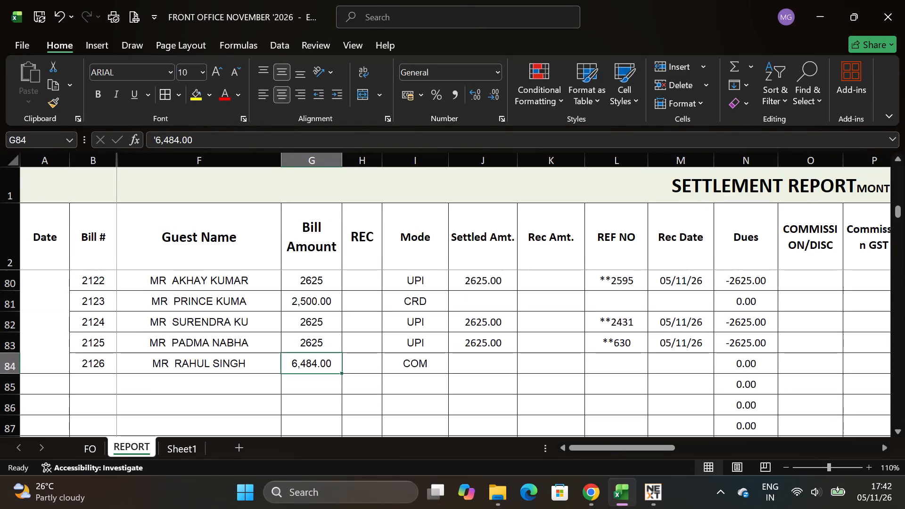
{"action": "left_click", "coordinate": [310, 298]}
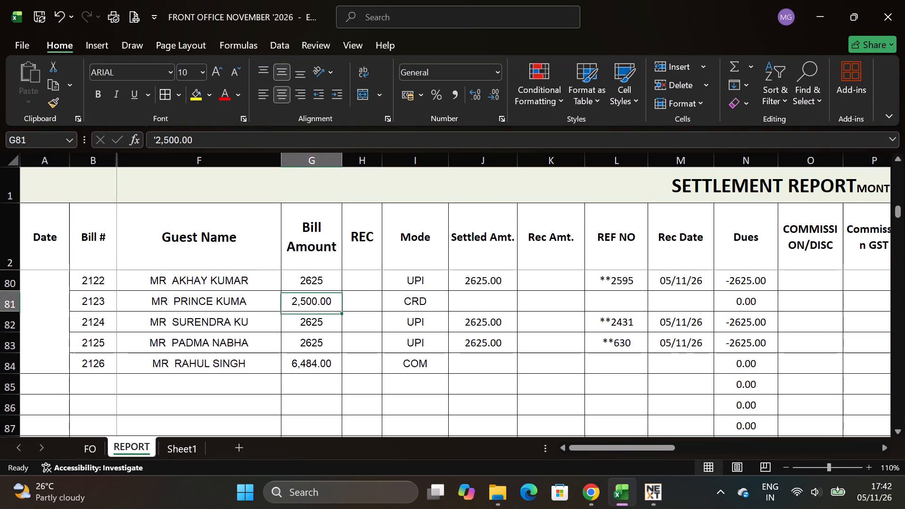
{"action": "double_click", "coordinate": [265, 307]}
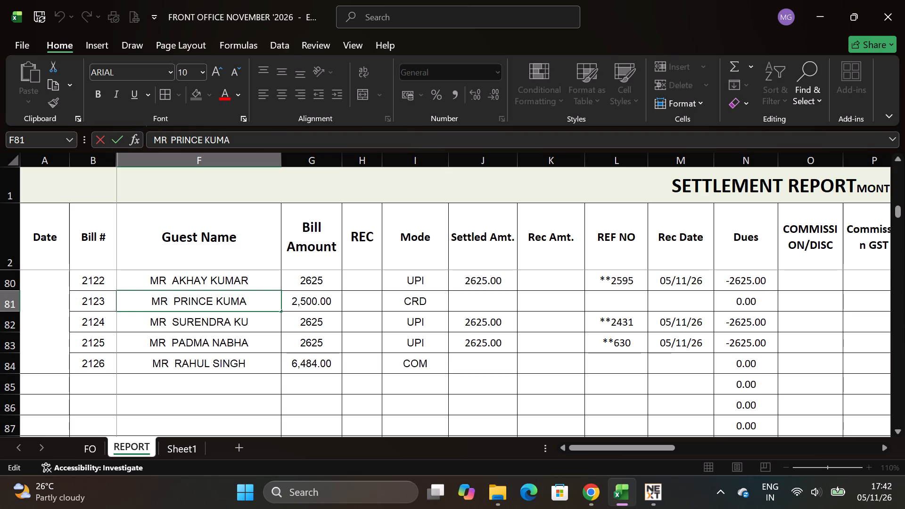
{"action": "type", "text": "R-"}
{"action": "key", "text": "g"}
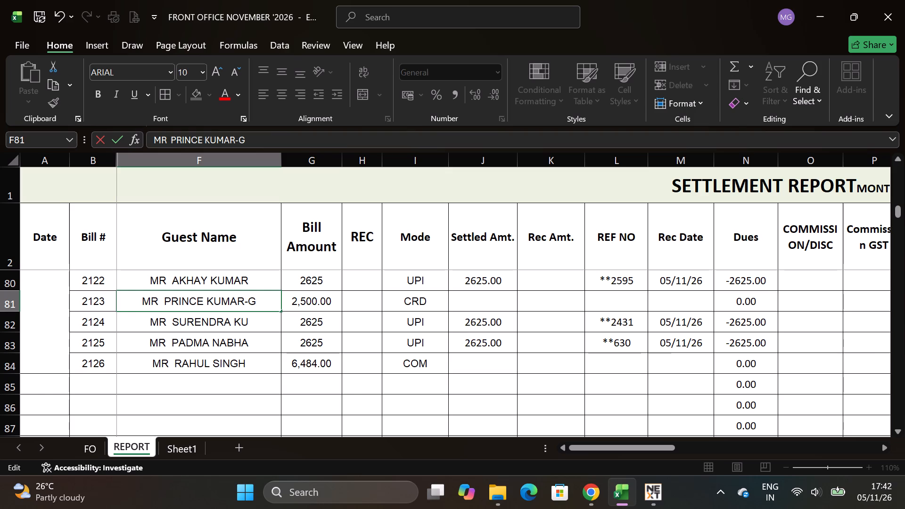
{"action": "type", "text": "ST"}
Re-enter the bill amount of bill 2123 as the plain number 2500.
{"action": "left_click", "coordinate": [308, 299]}
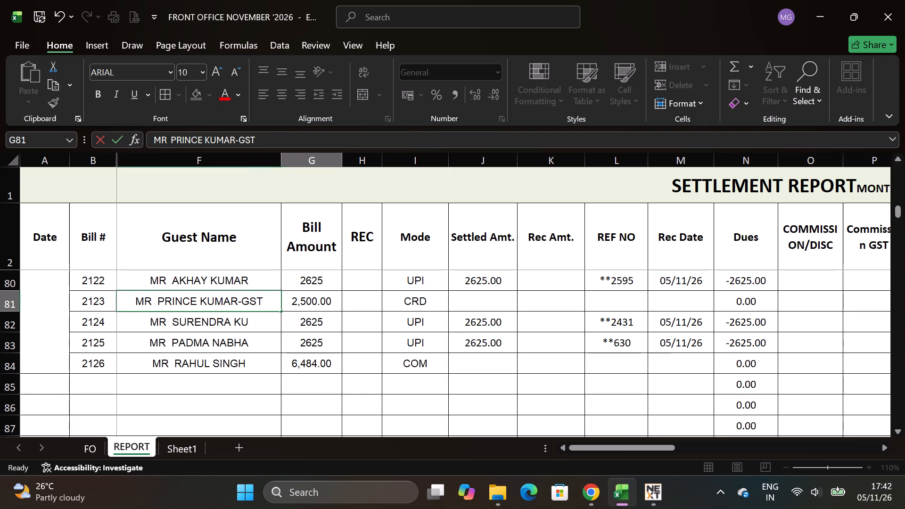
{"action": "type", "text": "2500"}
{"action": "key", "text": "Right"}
Set bill 2123's mode to UPI, with settled amount 2500, reference **0667 and Rec Date 05/11/26.
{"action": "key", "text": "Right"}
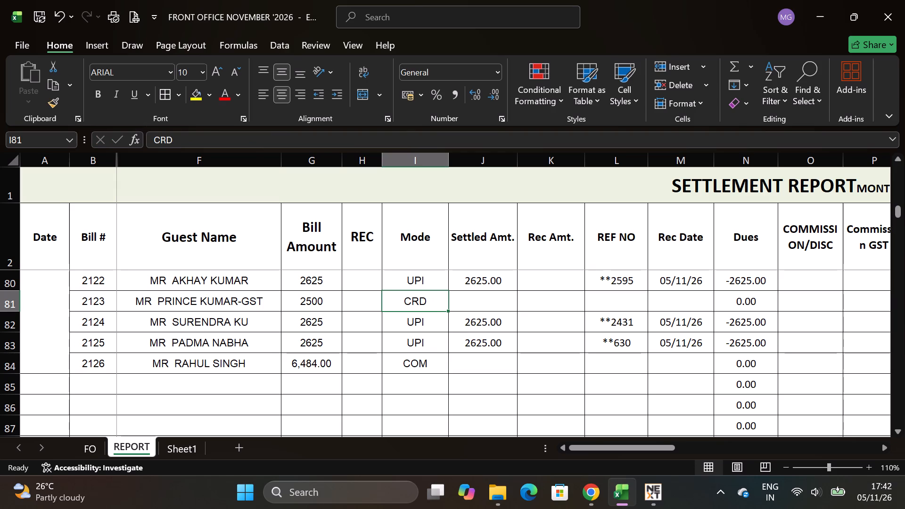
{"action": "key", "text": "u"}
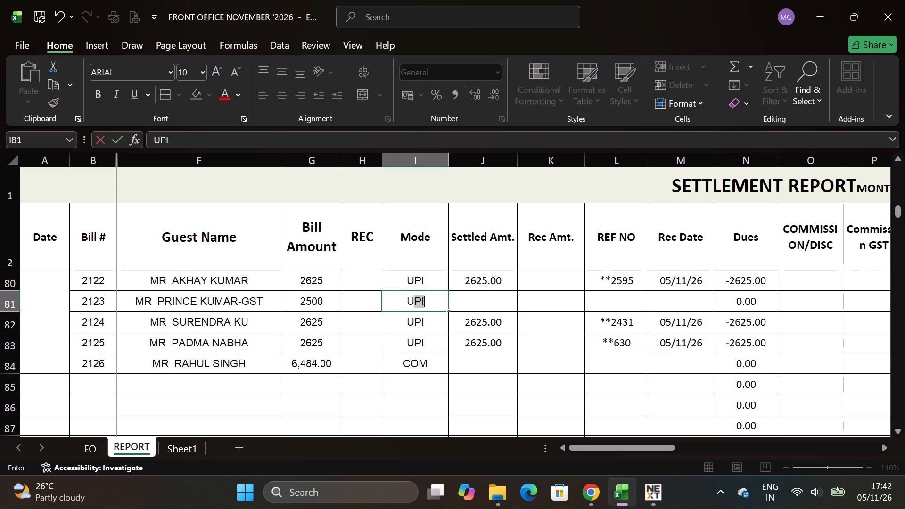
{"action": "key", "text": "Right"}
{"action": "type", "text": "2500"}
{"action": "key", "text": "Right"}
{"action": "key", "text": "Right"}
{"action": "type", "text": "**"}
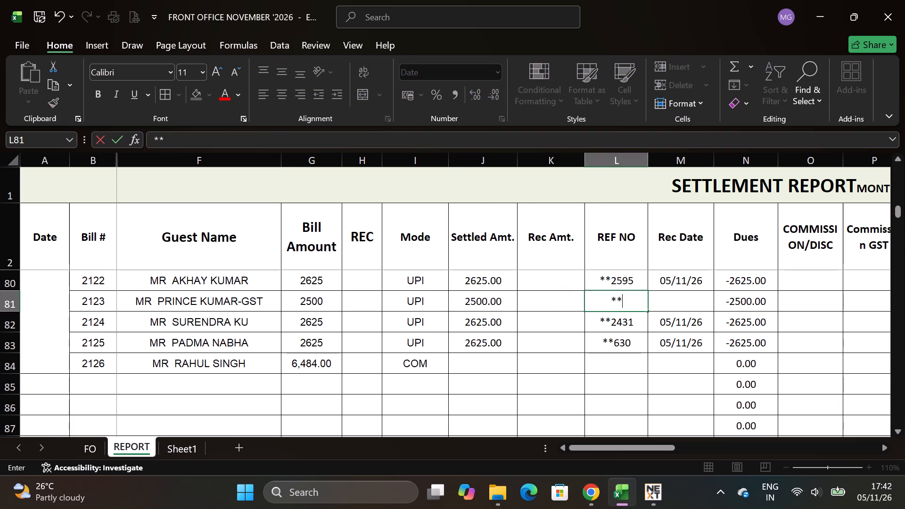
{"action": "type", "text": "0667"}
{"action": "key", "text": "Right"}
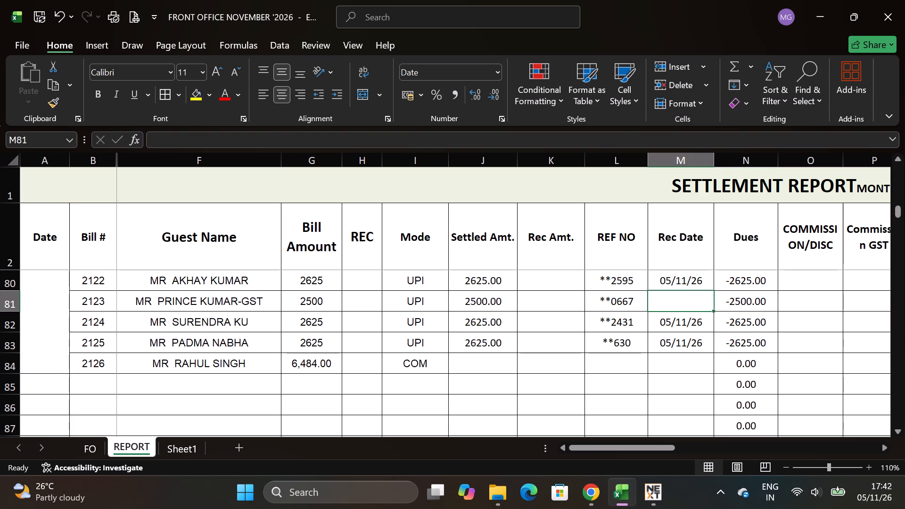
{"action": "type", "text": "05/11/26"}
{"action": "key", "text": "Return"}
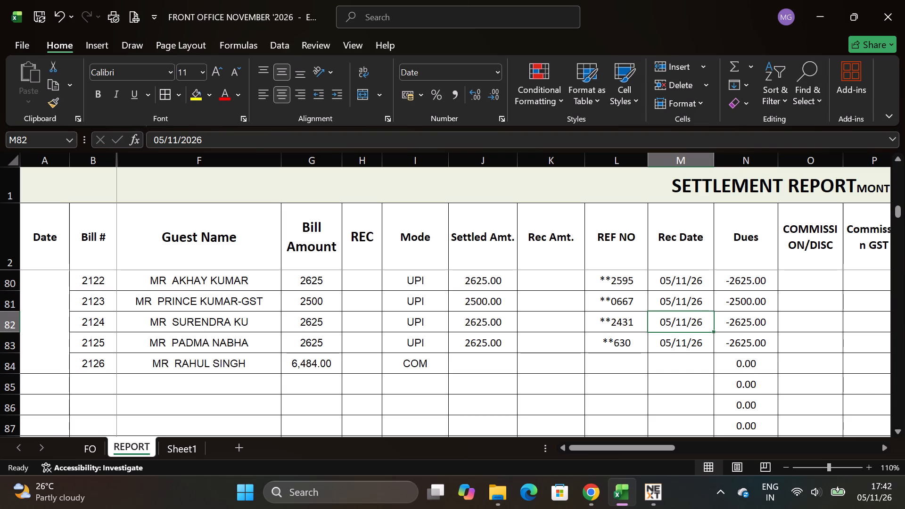
Re-enter the bill amount of bill 2126 as the plain number 6484.
{"action": "left_click", "coordinate": [317, 362]}
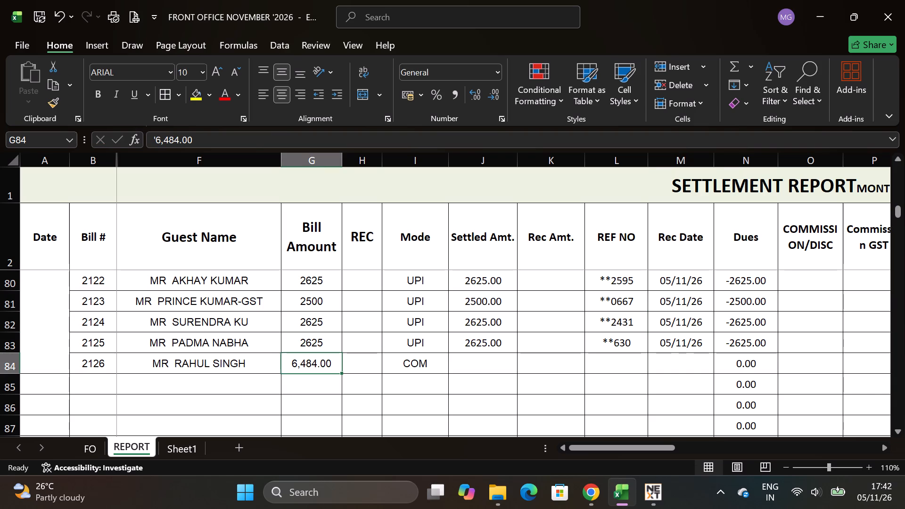
{"action": "type", "text": "6484"}
{"action": "key", "text": "Right"}
Set bill 2126's mode to MMT, with settled amount 6484.
{"action": "key", "text": "Right"}
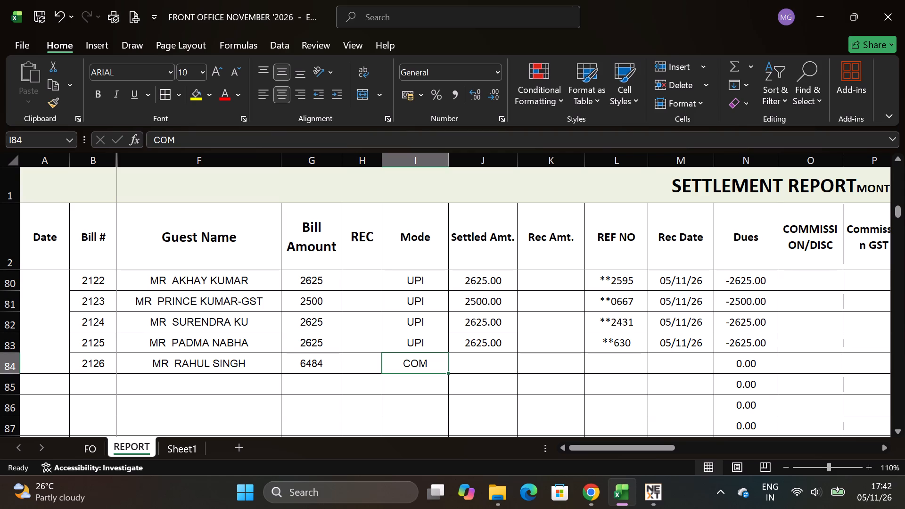
{"action": "type", "text": "MMT"}
{"action": "key", "text": "Right"}
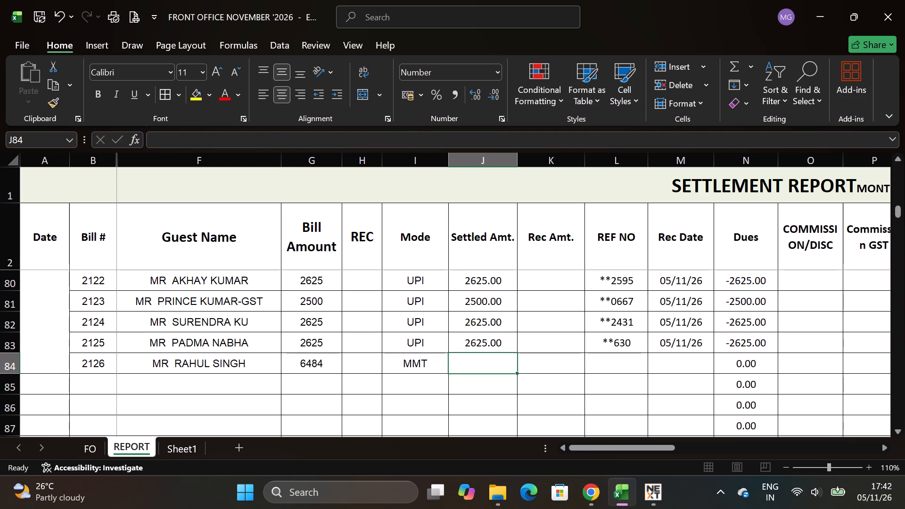
{"action": "type", "text": "6484"}
{"action": "key", "text": "Right"}
Go to the COMMISSION/DISC entry of bill 2126.
{"action": "key", "text": "Right"}
{"action": "key", "text": "Right"}
{"action": "key", "text": "Right"}
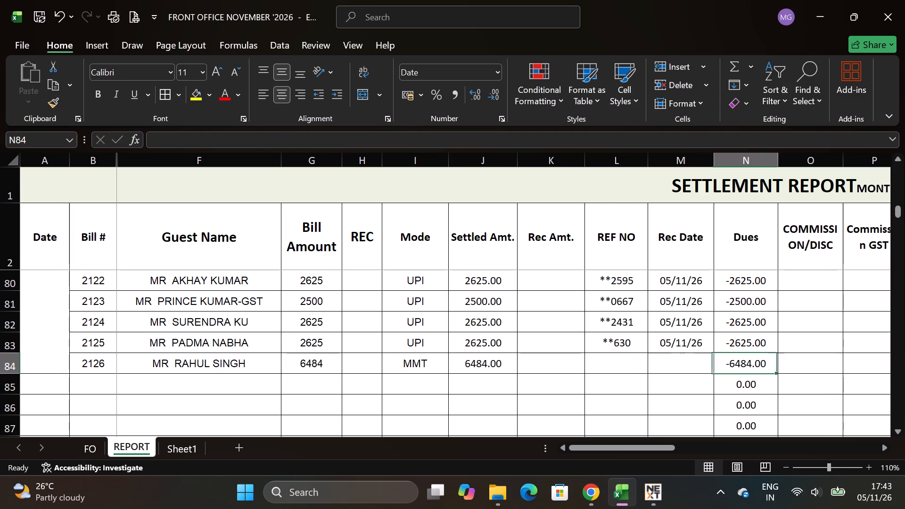
{"action": "key", "text": "Right"}
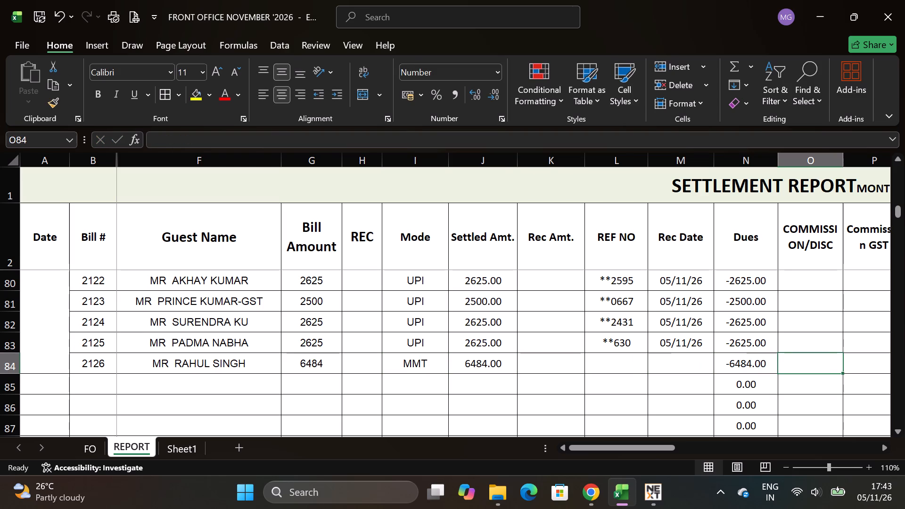
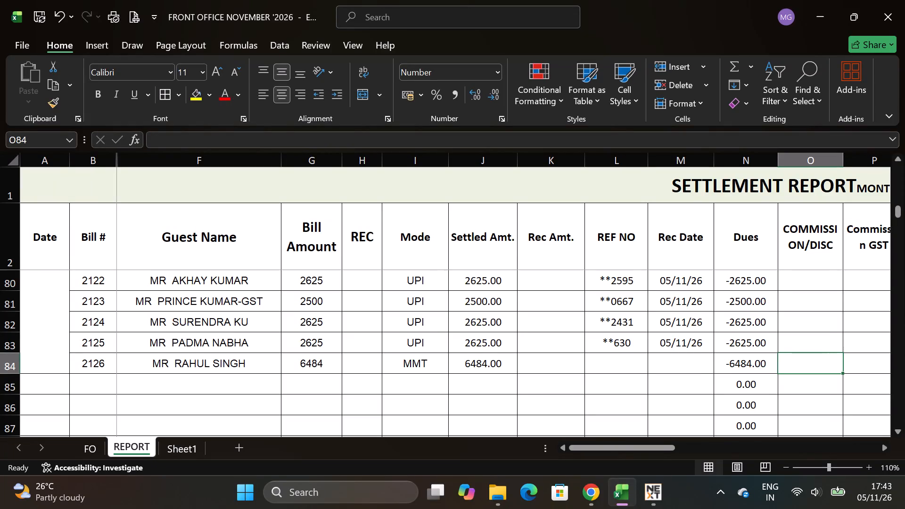
Enter bill 2126's COMMISSION/DISC as 570 and its Commission GST as 102.60.
{"action": "left_click", "coordinate": [617, 359]}
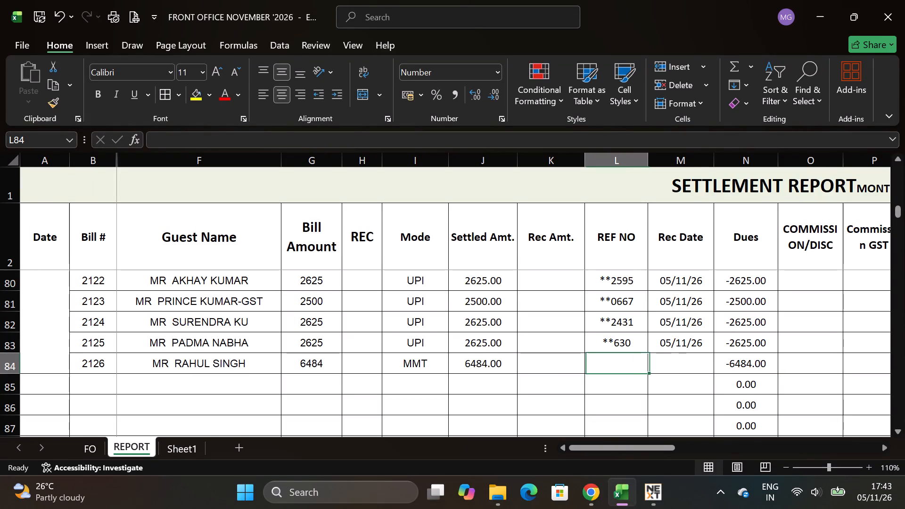
{"action": "key", "text": "Right"}
{"action": "key", "text": "Right"}
{"action": "key", "text": "Right"}
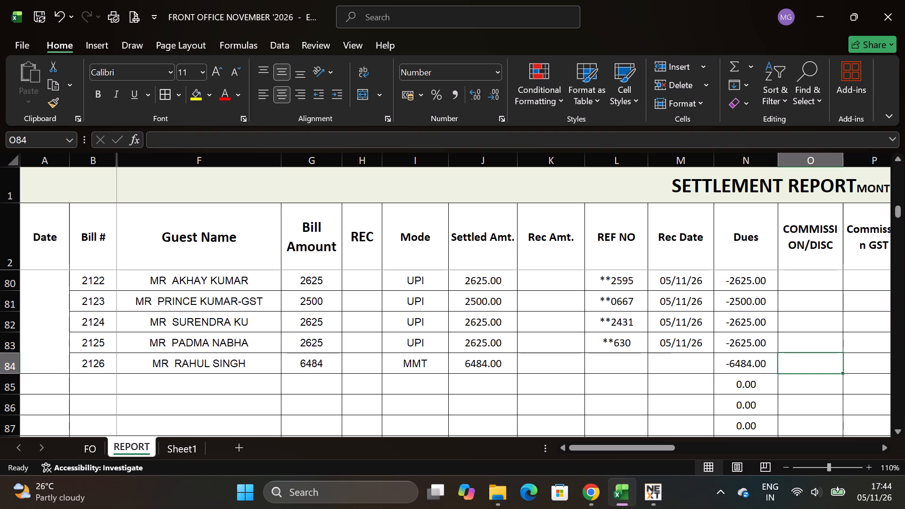
{"action": "type", "text": "570"}
{"action": "key", "text": "Right"}
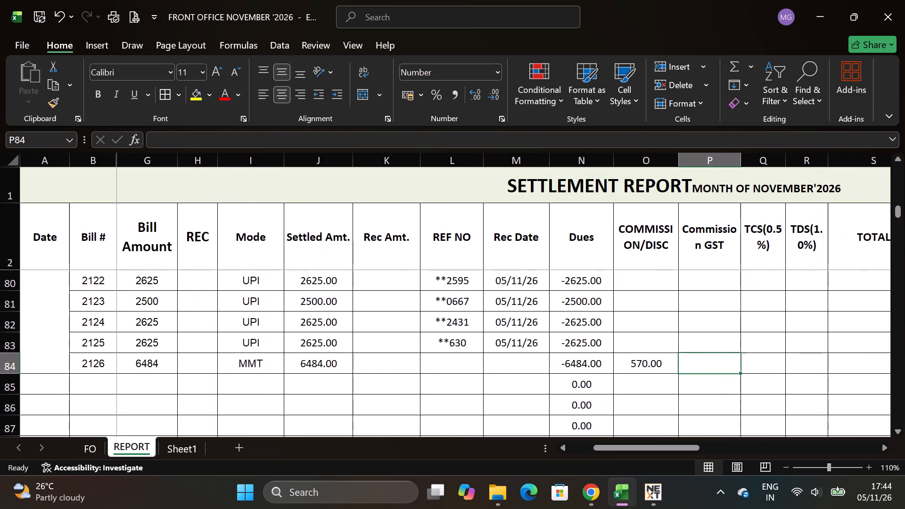
{"action": "type", "text": "102."}
{"action": "type", "text": "60"}
{"action": "key", "text": "Right"}
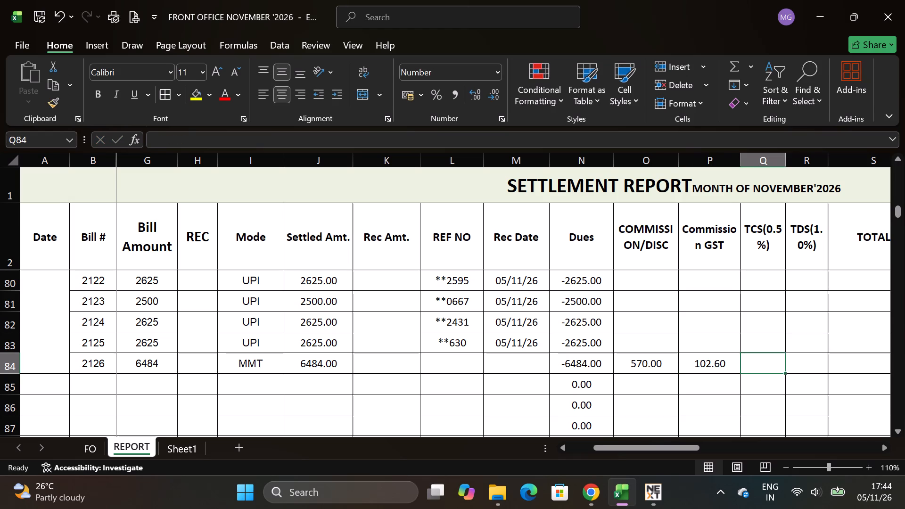
Enter bill 2126's TCS as 14.25 and its TDS as 2.85.
{"action": "type", "text": "14.25"}
{"action": "key", "text": "Right"}
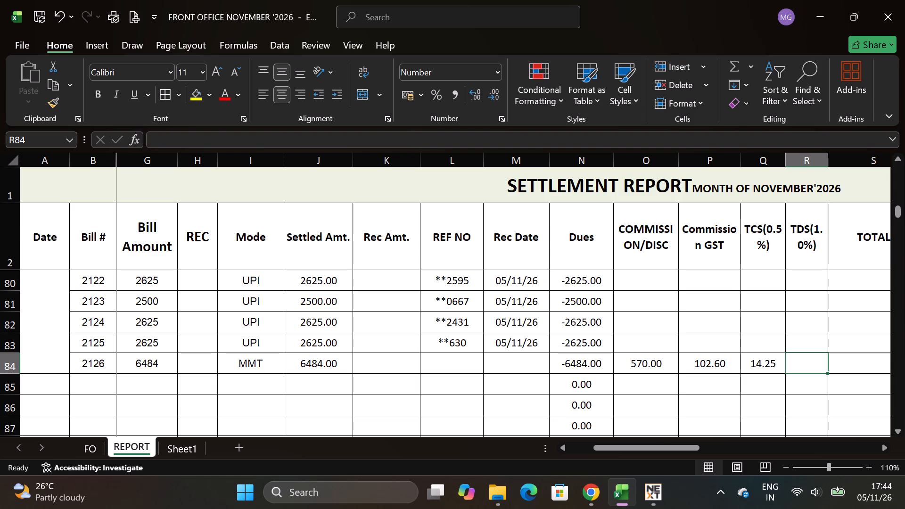
{"action": "type", "text": "2."}
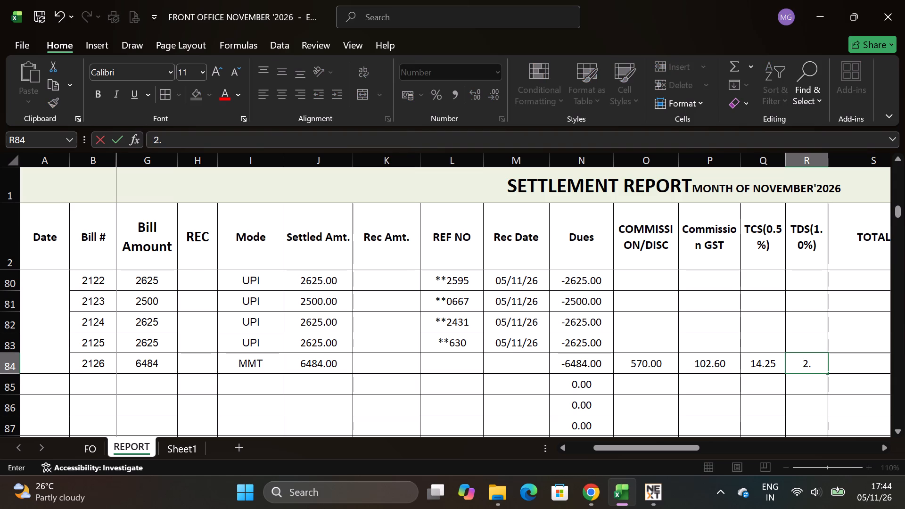
{"action": "type", "text": "85"}
{"action": "key", "text": "Return"}
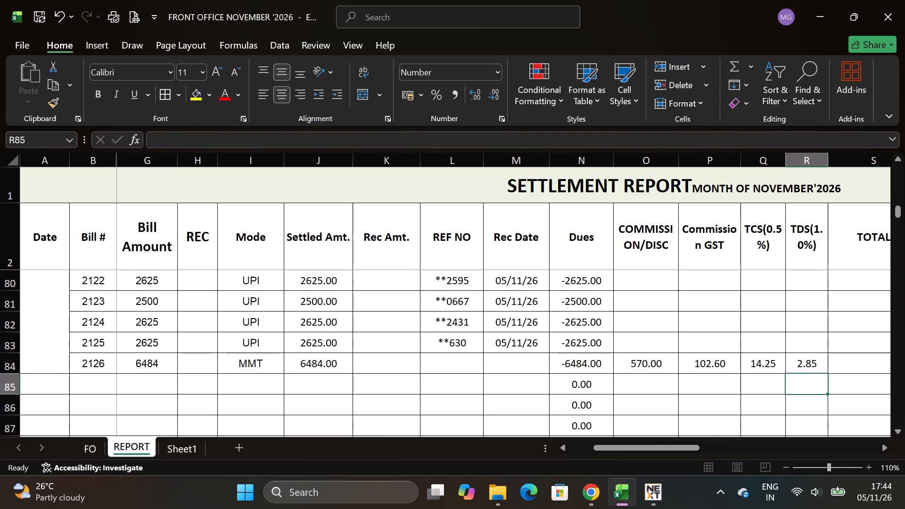
Set bill 2126's Rec Amt. to 6484.
{"action": "left_click", "coordinate": [406, 359]}
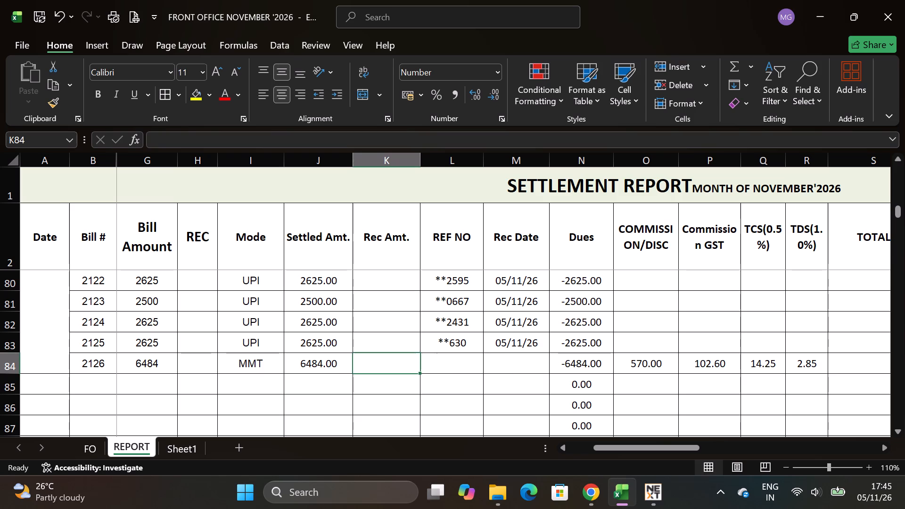
{"action": "type", "text": "6484"}
{"action": "key", "text": "Right"}
Turn on text wrapping for the TOTAL cell of bill 2126.
{"action": "key", "text": "Right"}
{"action": "key", "text": "Right"}
{"action": "key", "text": "Right"}
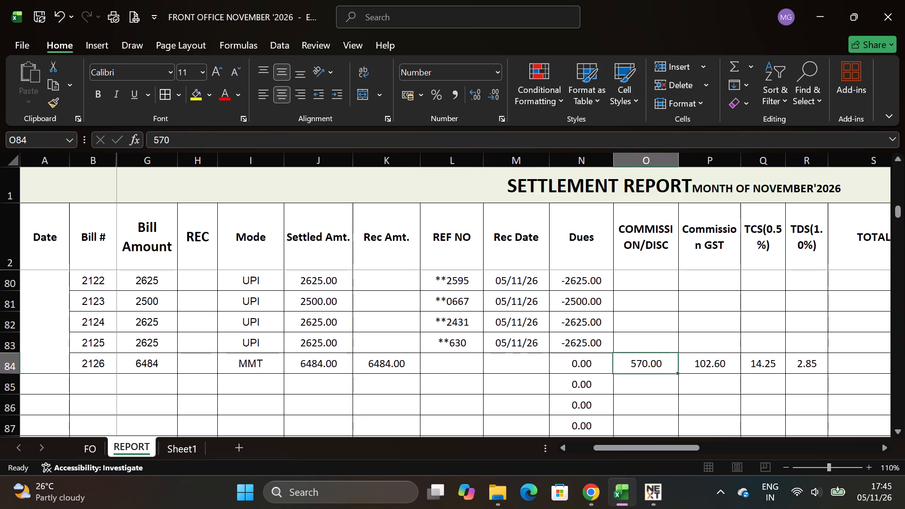
{"action": "key", "text": "Right"}
{"action": "key", "text": "Right"}
{"action": "key", "text": "Right"}
{"action": "key", "text": "Right"}
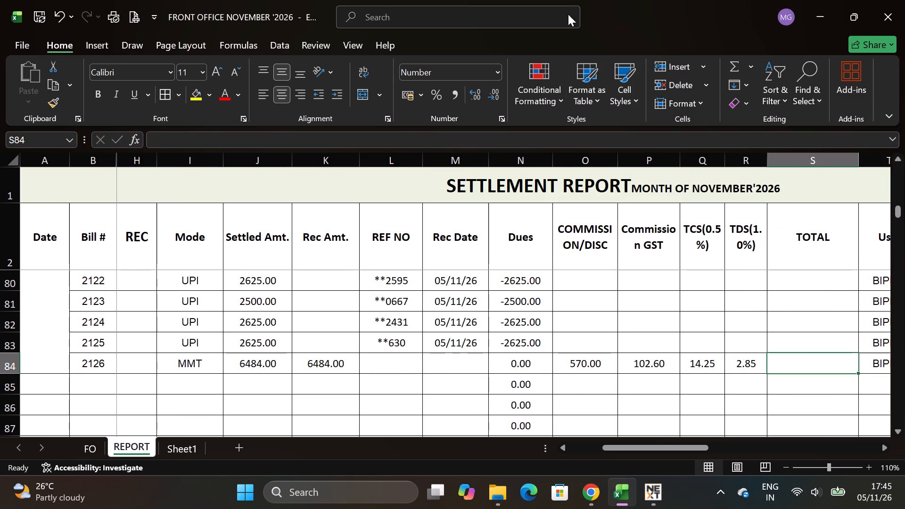
{"action": "left_click", "coordinate": [359, 75]}
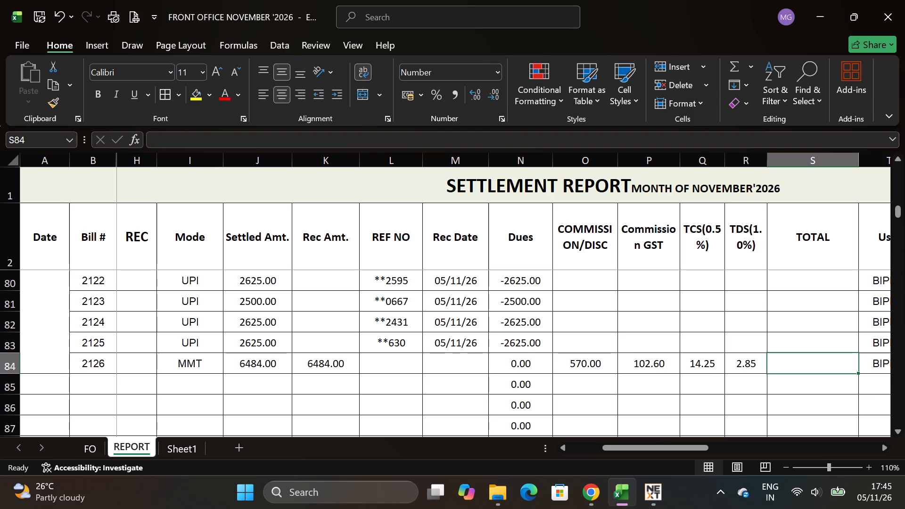
Calculate bill 2126's TOTAL as Rec Amt. minus commission, commission GST, TCS and TDS, using =K84-O84-P84-Q84-R84.
{"action": "key", "text": "equal"}
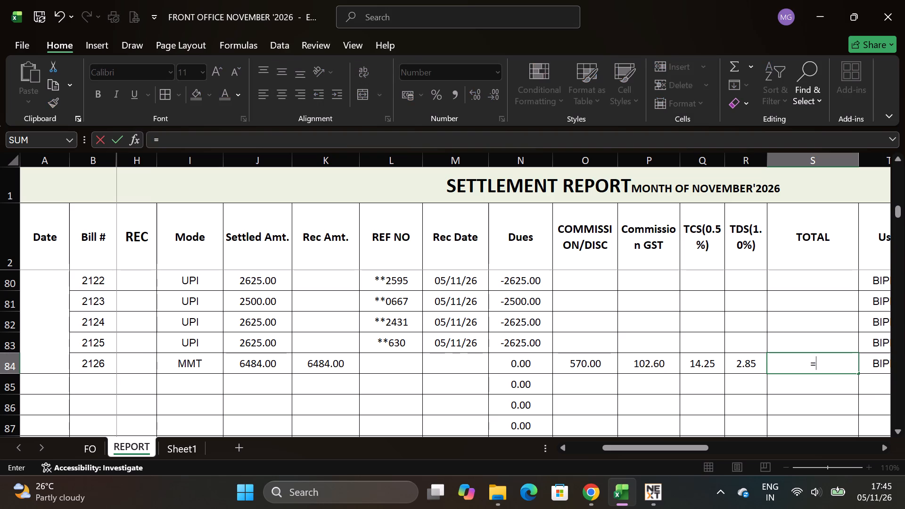
{"action": "left_click", "coordinate": [339, 363]}
{"action": "key", "text": "minus"}
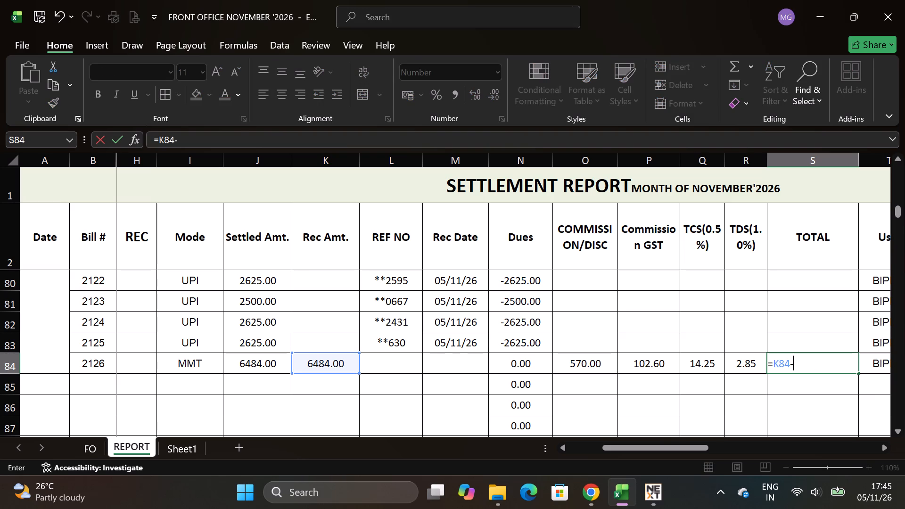
{"action": "left_click", "coordinate": [584, 363]}
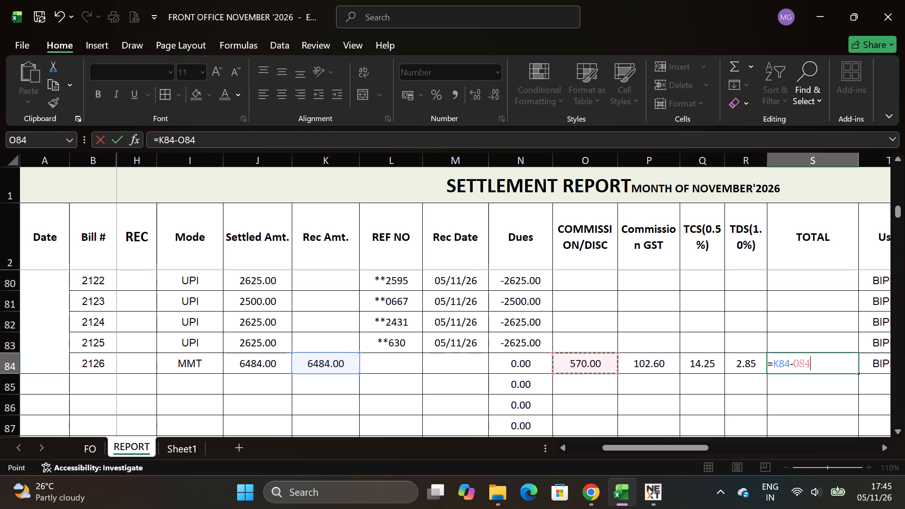
{"action": "key", "text": "minus"}
{"action": "left_click", "coordinate": [645, 368]}
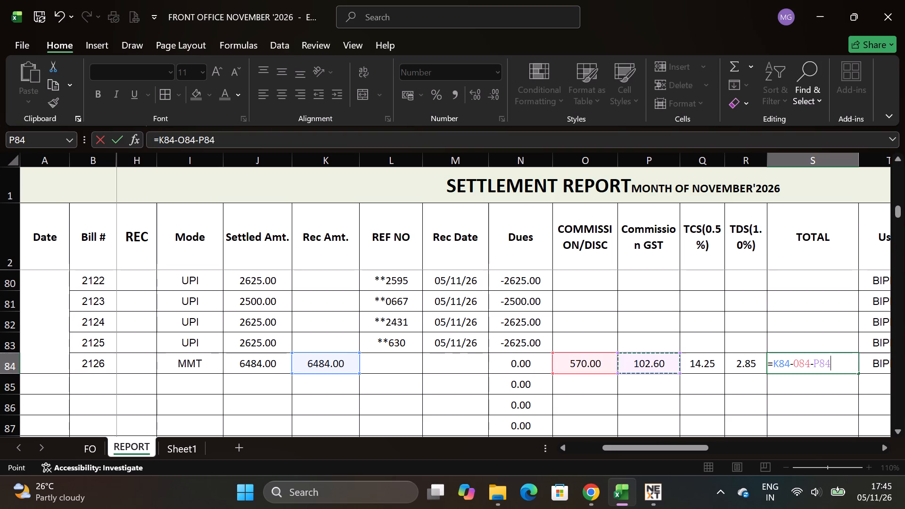
{"action": "key", "text": "minus"}
{"action": "left_click", "coordinate": [686, 366]}
{"action": "key", "text": "minus"}
{"action": "left_click", "coordinate": [741, 370]}
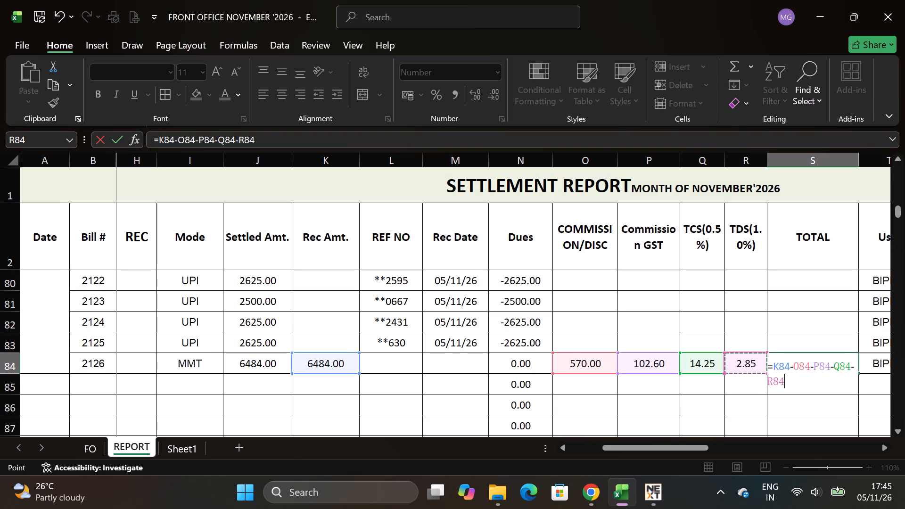
{"action": "key", "text": "Return"}
{"action": "left_click", "coordinate": [817, 369]}
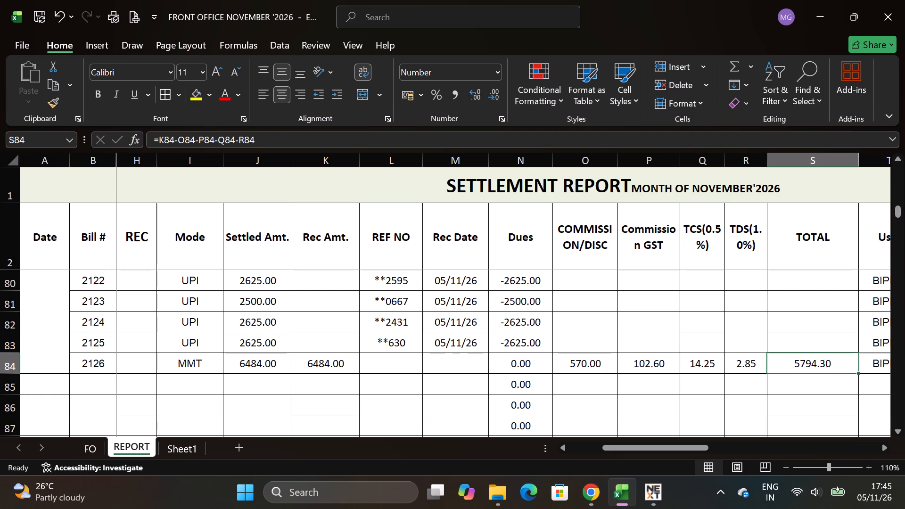
Change bill 2126's COMMISSION/DISC to the sum =570+665.
{"action": "double_click", "coordinate": [560, 366]}
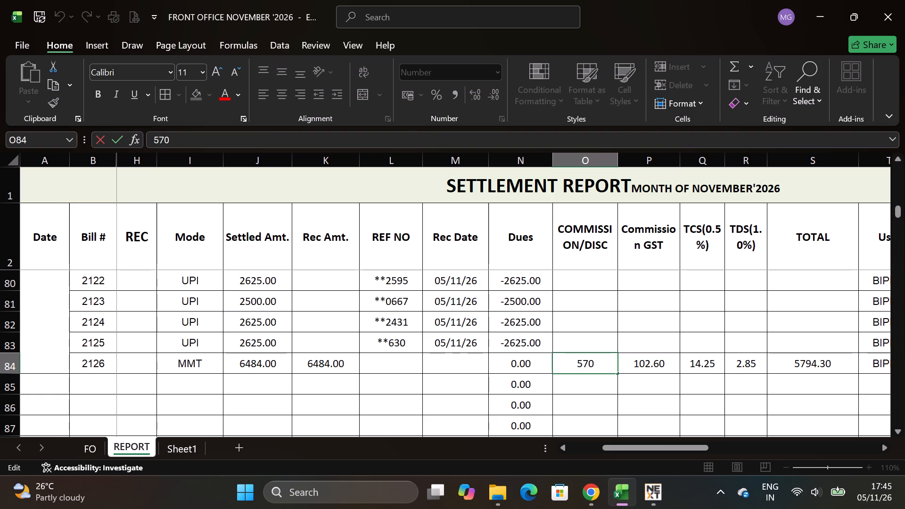
{"action": "key", "text": "equal"}
{"action": "left_click", "coordinate": [601, 364]}
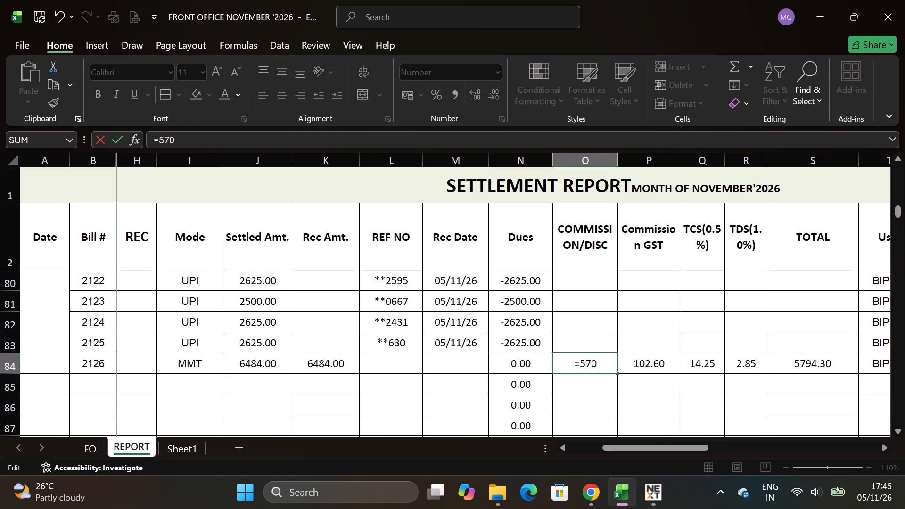
{"action": "key", "text": "plus"}
{"action": "type", "text": "665"}
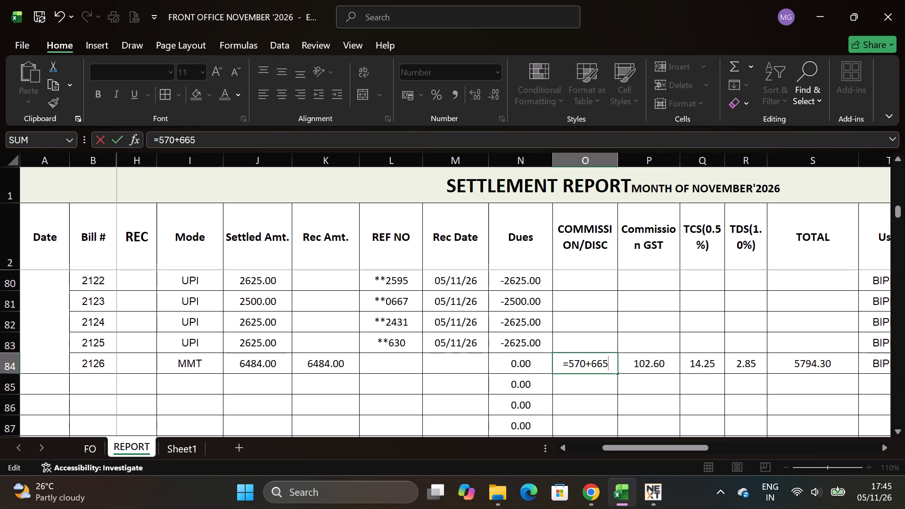
{"action": "left_click", "coordinate": [663, 377]}
Change bill 2126's Commission GST to the sum =102.6+119.70.
{"action": "double_click", "coordinate": [629, 366]}
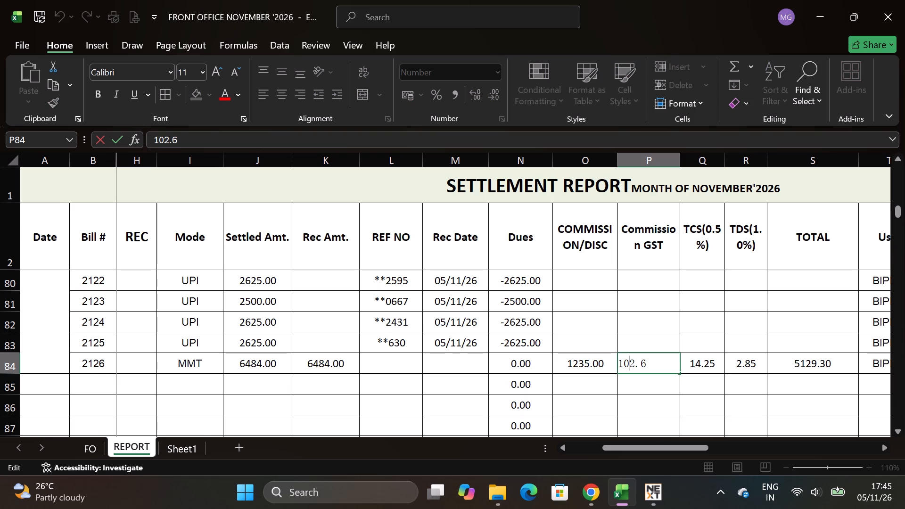
{"action": "key", "text": "Left"}
{"action": "key", "text": "Left"}
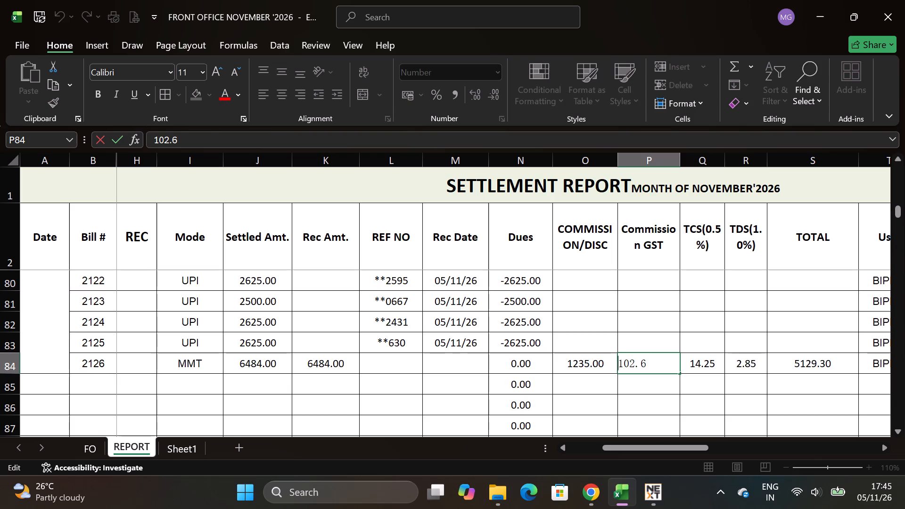
{"action": "key", "text": "Left"}
{"action": "key", "text": "equal"}
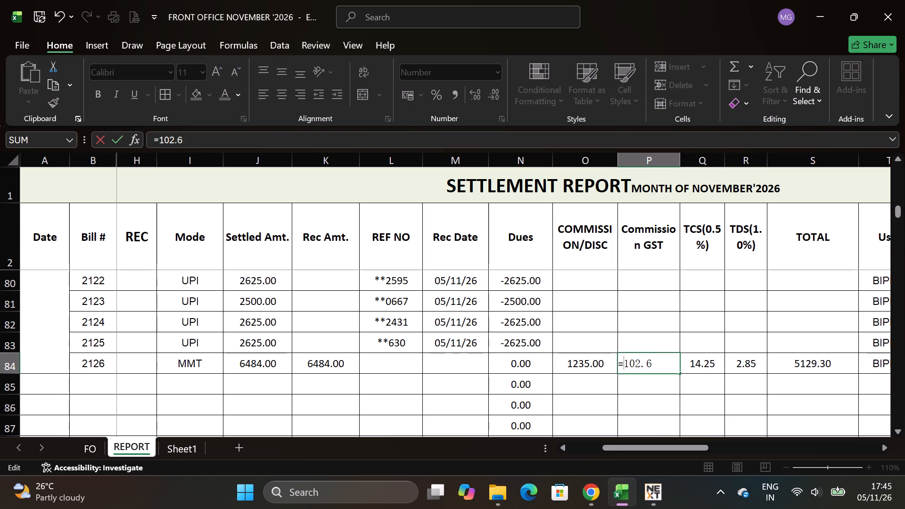
{"action": "key", "text": "Right"}
{"action": "key", "text": "Right"}
{"action": "key", "text": "Right"}
{"action": "key", "text": "Right"}
{"action": "key", "text": "Right"}
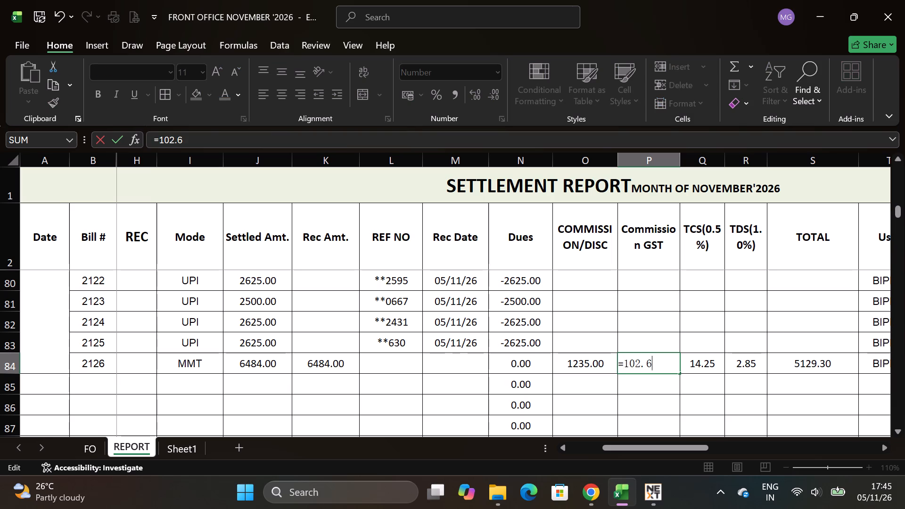
{"action": "key", "text": "plus"}
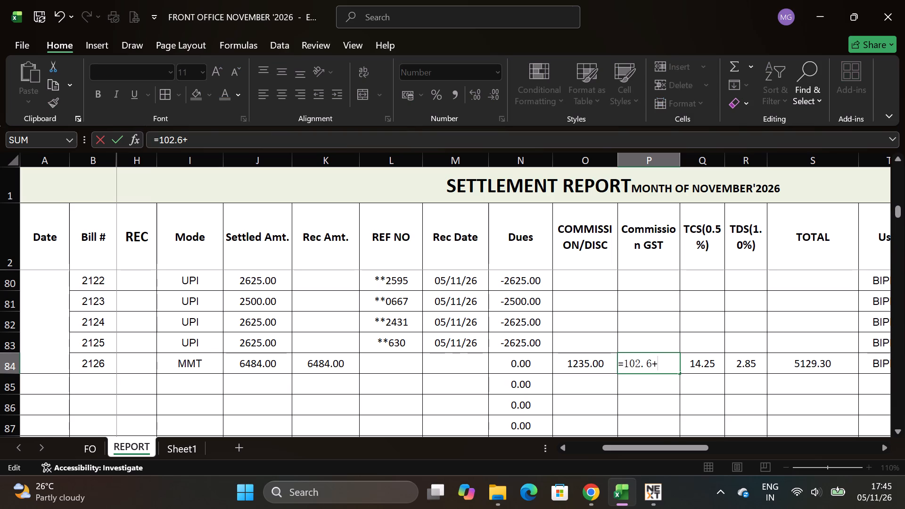
{"action": "type", "text": "119"}
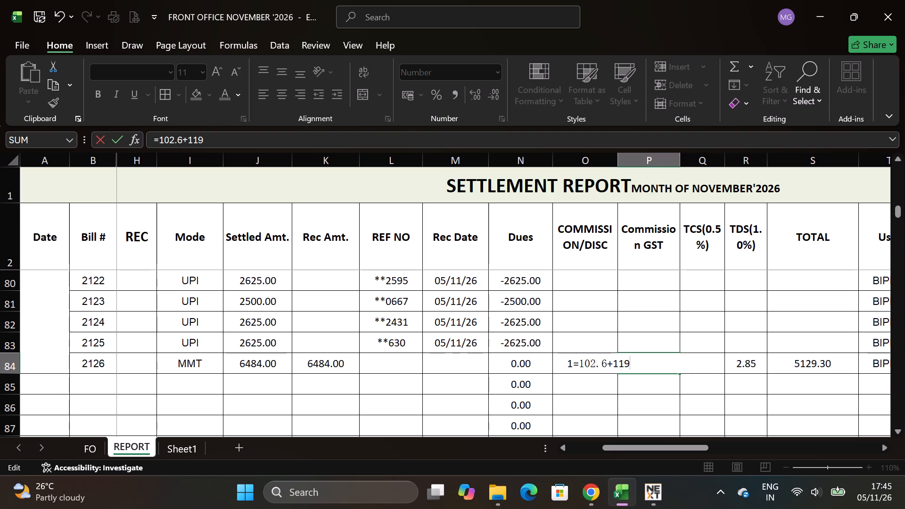
{"action": "type", "text": ".70"}
{"action": "key", "text": "Return"}
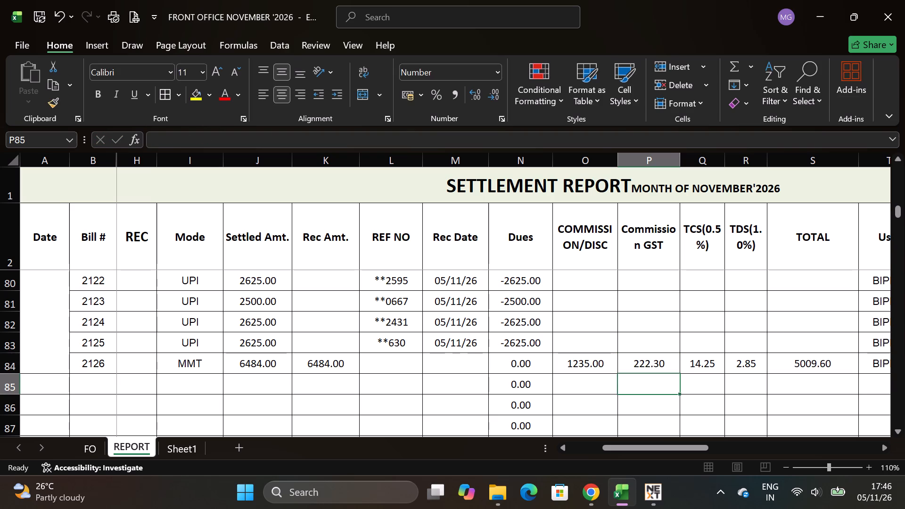
Change bill 2126's TCS to the sum =14.25+16.62.
{"action": "left_click", "coordinate": [681, 358]}
{"action": "double_click", "coordinate": [691, 357]}
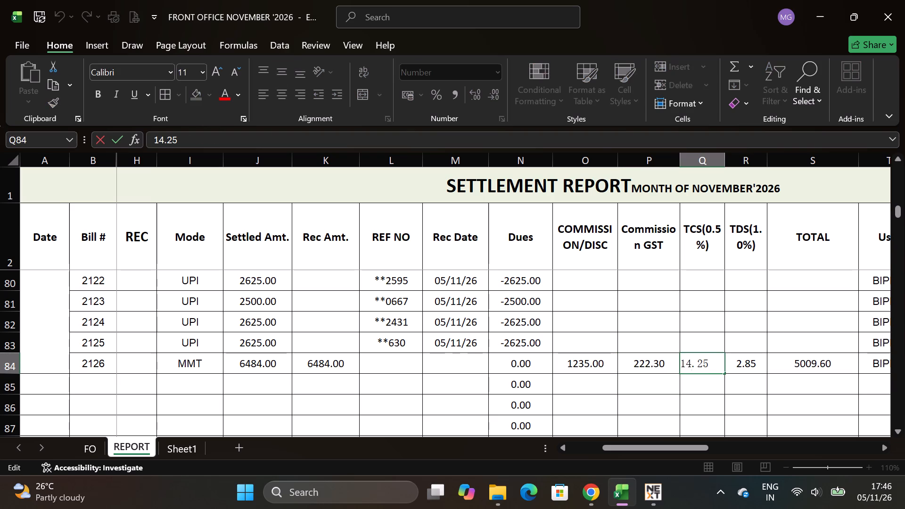
{"action": "left_click", "coordinate": [151, 136]}
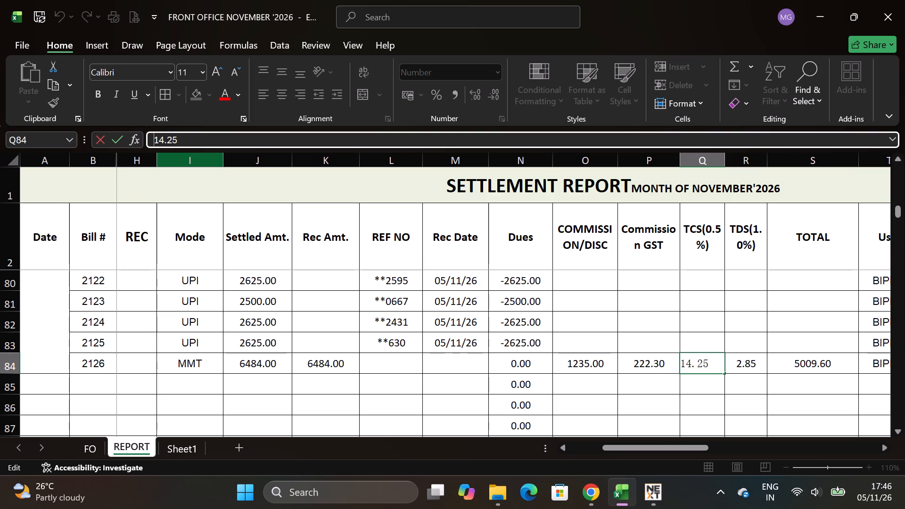
{"action": "key", "text": "equal"}
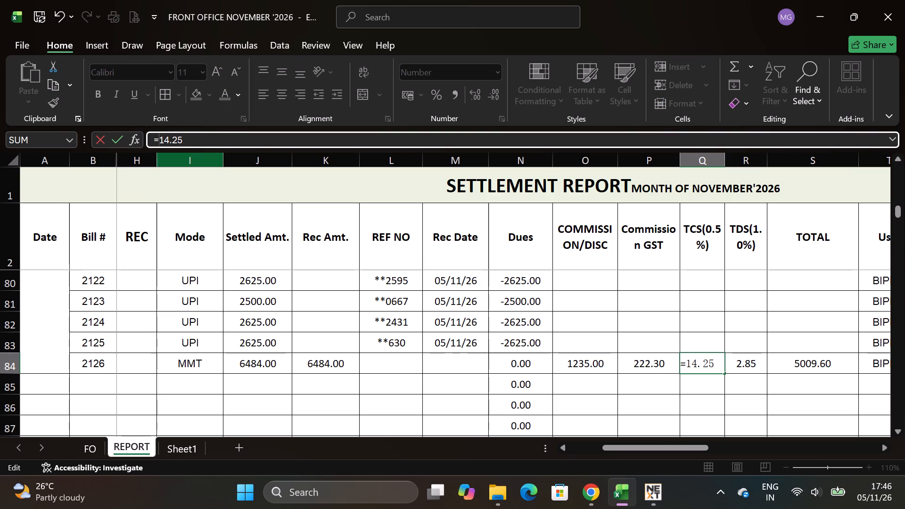
{"action": "key", "text": "Right"}
{"action": "key", "text": "Right"}
{"action": "key", "text": "Right"}
{"action": "key", "text": "Right"}
{"action": "key", "text": "Right"}
{"action": "key", "text": "plus"}
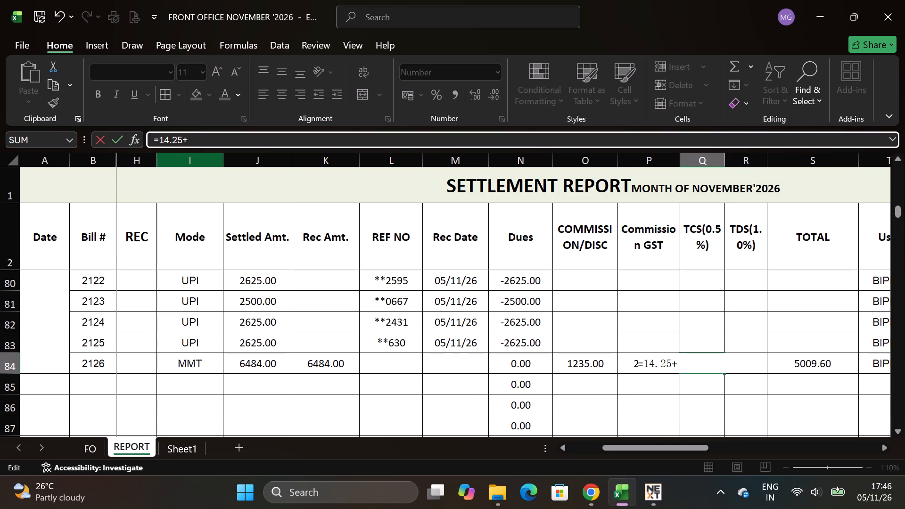
{"action": "type", "text": "16.62"}
{"action": "key", "text": "Return"}
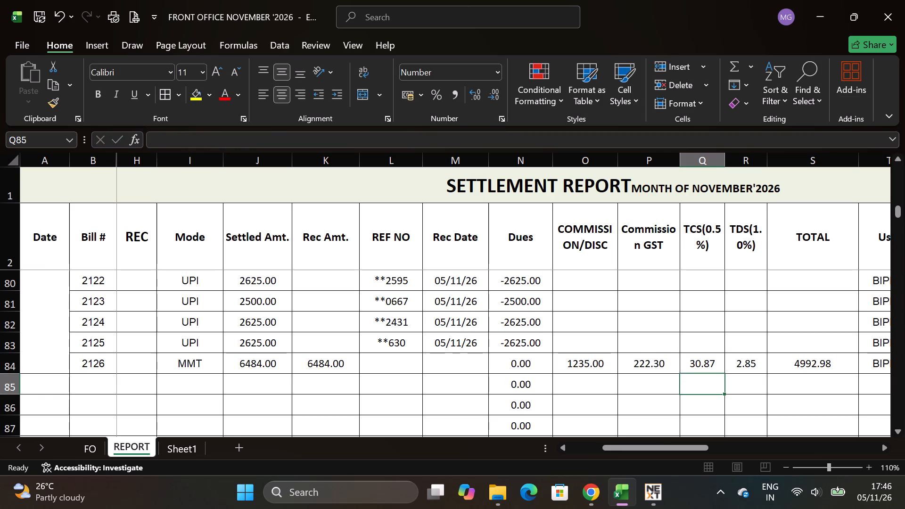
Change bill 2126's TDS to the sum =2.85+3.33.
{"action": "left_click", "coordinate": [747, 364]}
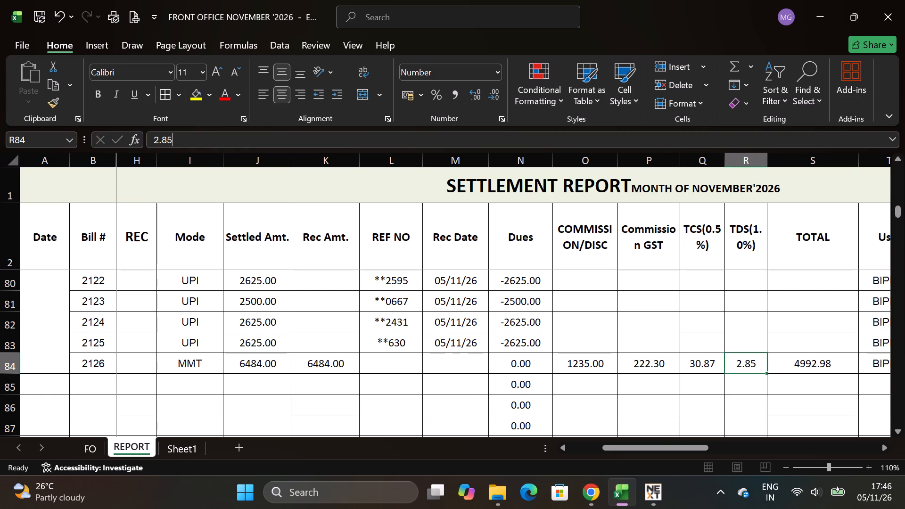
{"action": "left_click", "coordinate": [178, 141]}
{"action": "key", "text": "Left"}
{"action": "key", "text": "Left"}
{"action": "key", "text": "Left"}
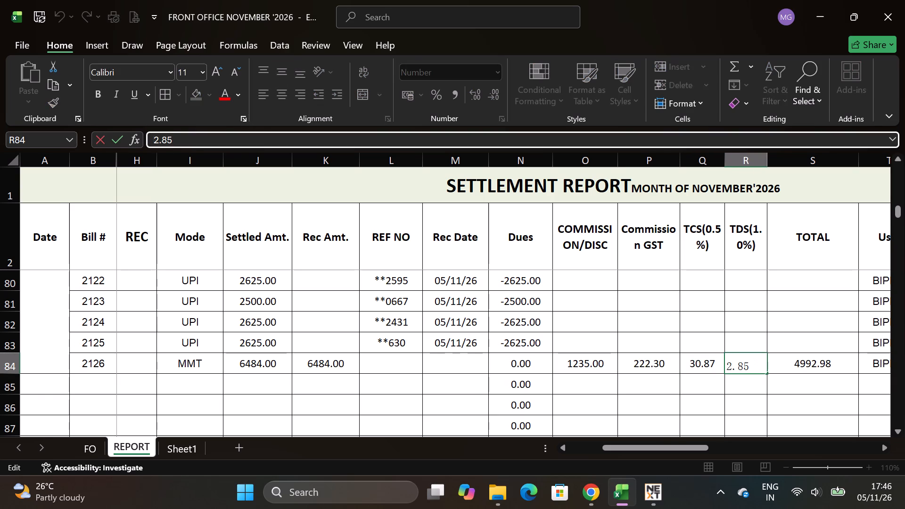
{"action": "key", "text": "Left"}
{"action": "key", "text": "equal"}
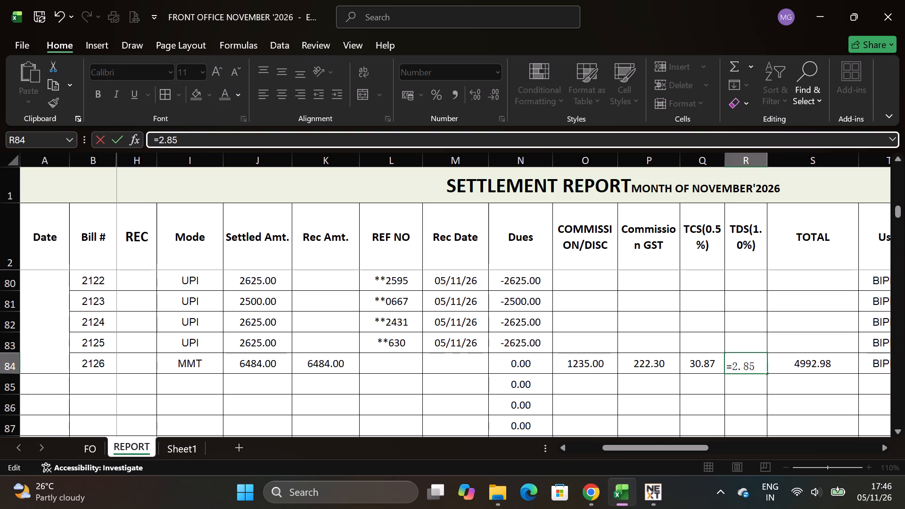
{"action": "key", "text": "Right"}
{"action": "key", "text": "Right"}
{"action": "key", "text": "Right"}
{"action": "key", "text": "Right"}
{"action": "key", "text": "plus"}
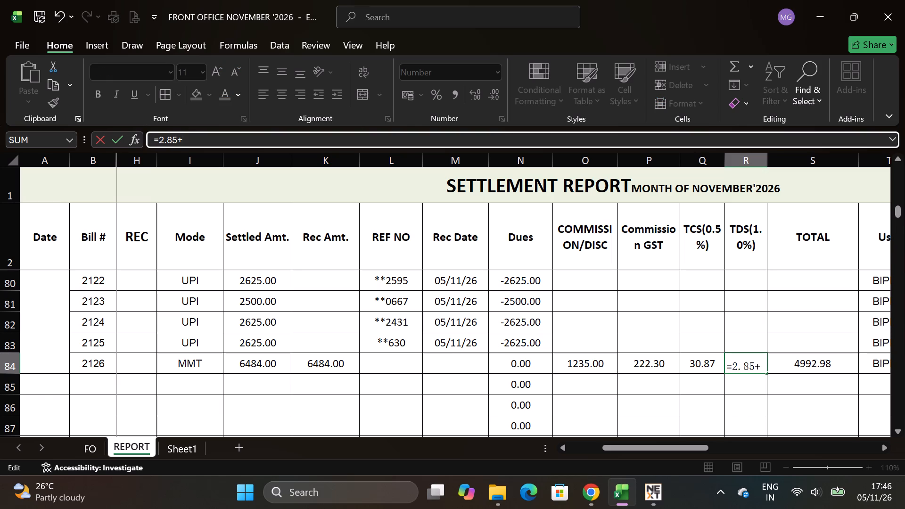
{"action": "type", "text": "3.33"}
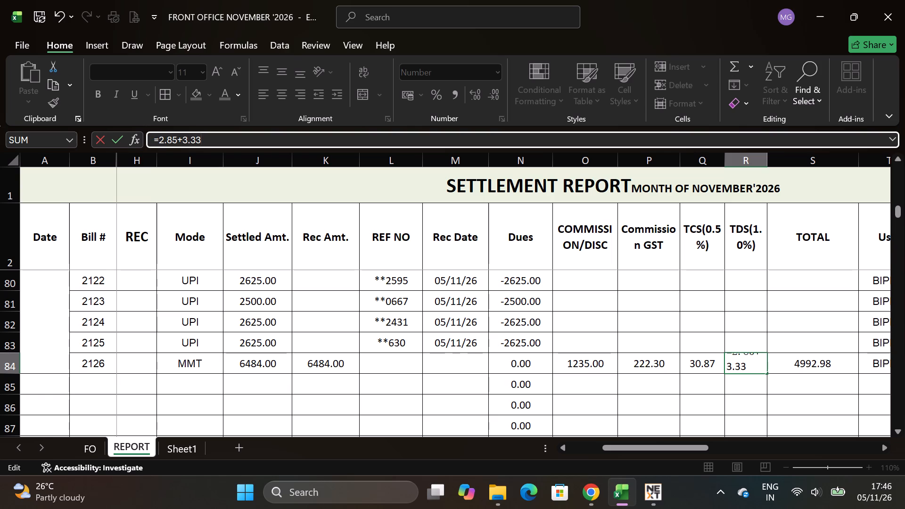
{"action": "key", "text": "Return"}
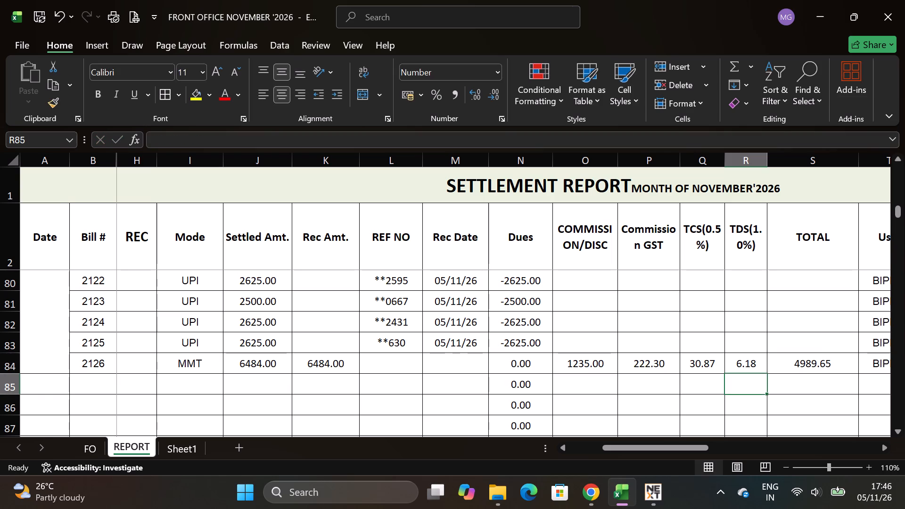
Check bill 2126's TOTAL formula and save the workbook.
{"action": "left_click", "coordinate": [798, 364]}
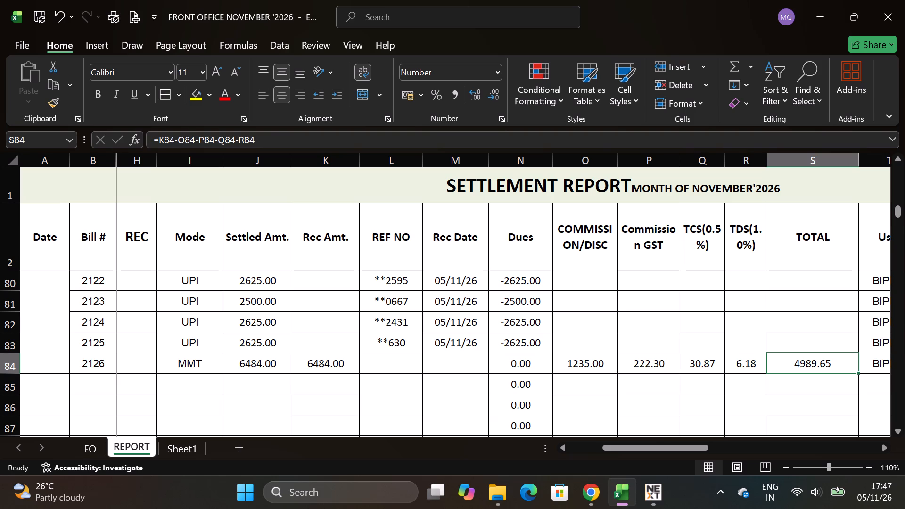
{"action": "left_click", "coordinate": [414, 360]}
{"action": "key", "text": "ctrl+s"}
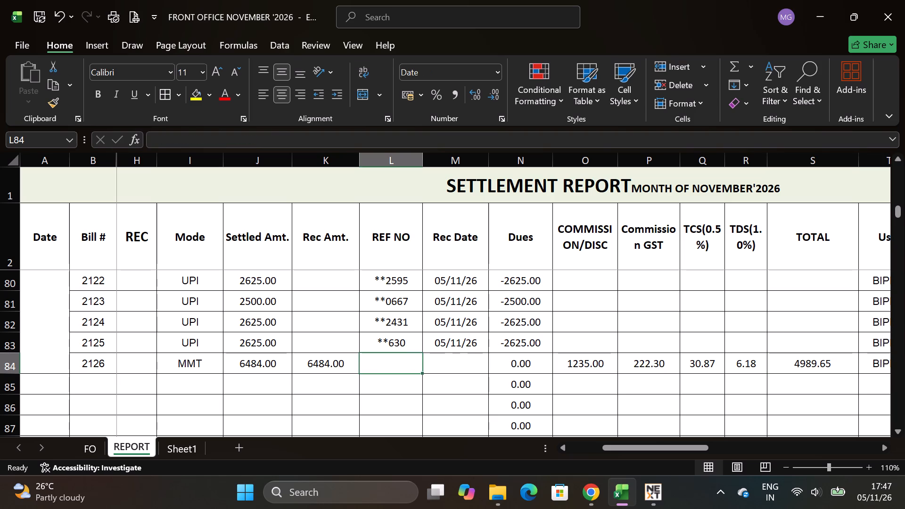
Review the guest names, bill amounts and settlement entries of the 02-11-26 to 04-11-26 bills in the REPORT sheet.
{"action": "scroll", "coordinate": [367, 370], "scroll_direction": "up", "scroll_amount": 4}
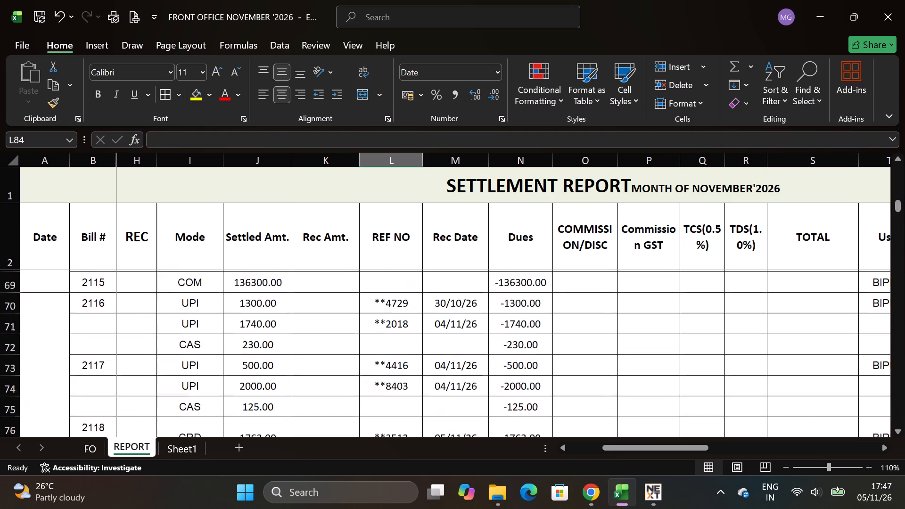
{"action": "scroll", "coordinate": [367, 370], "scroll_direction": "up", "scroll_amount": 12}
{"action": "scroll", "coordinate": [367, 370], "scroll_direction": "down", "scroll_amount": 1}
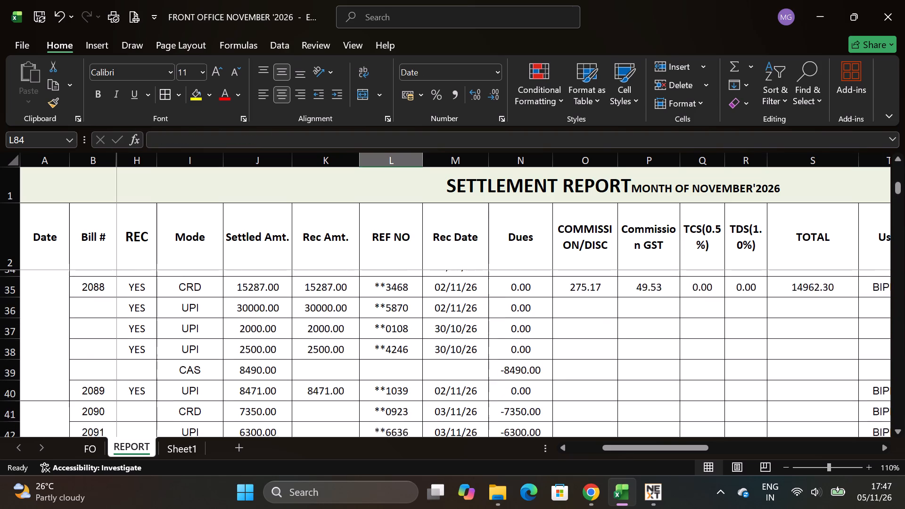
{"action": "scroll", "coordinate": [367, 370], "scroll_direction": "down", "scroll_amount": 2}
{"action": "left_click_drag", "start_coordinate": [611, 446], "coordinate": [446, 447]}
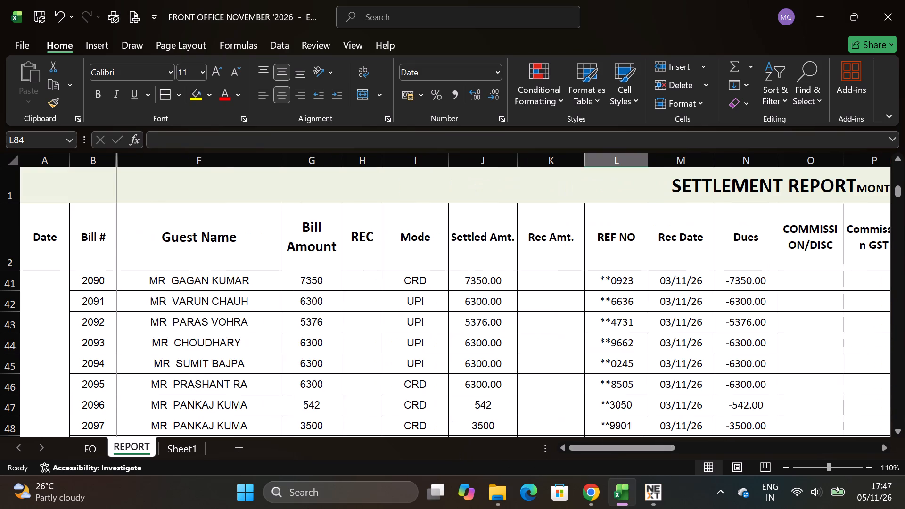
{"action": "scroll", "coordinate": [309, 394], "scroll_direction": "up", "scroll_amount": 2}
{"action": "scroll", "coordinate": [309, 393], "scroll_direction": "down", "scroll_amount": 1}
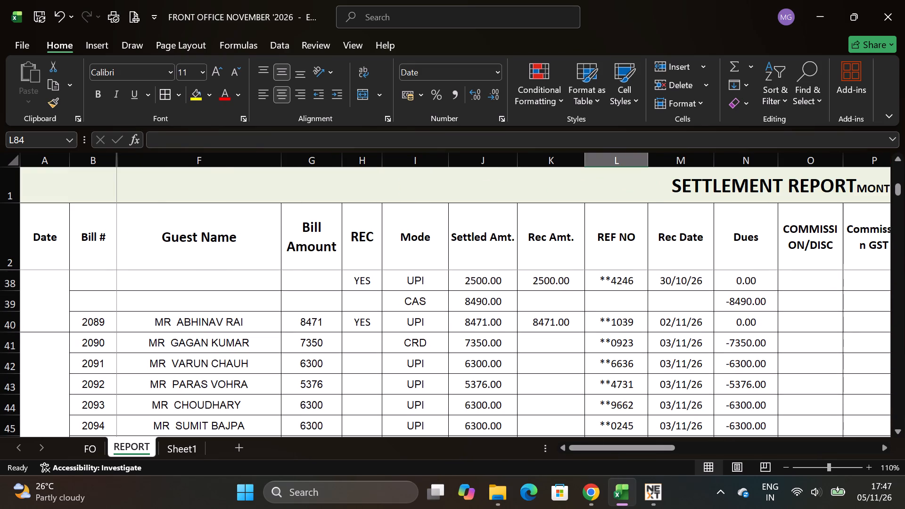
{"action": "scroll", "coordinate": [249, 355], "scroll_direction": "down", "scroll_amount": 3}
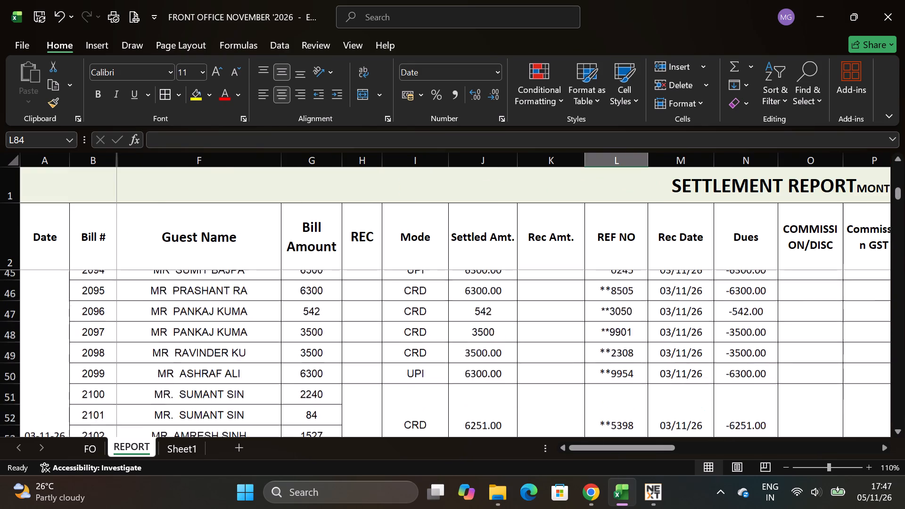
{"action": "scroll", "coordinate": [247, 357], "scroll_direction": "down", "scroll_amount": 2}
{"action": "scroll", "coordinate": [247, 357], "scroll_direction": "up", "scroll_amount": 1}
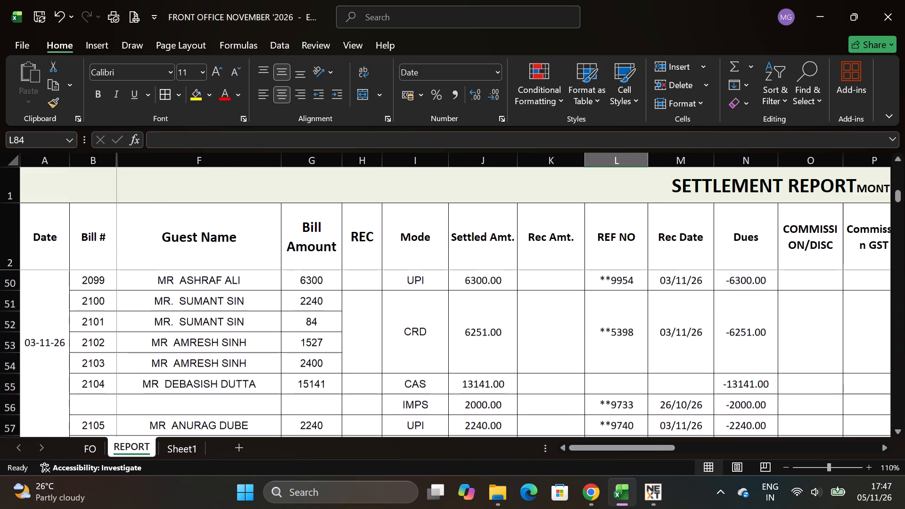
{"action": "scroll", "coordinate": [247, 358], "scroll_direction": "down", "scroll_amount": 2}
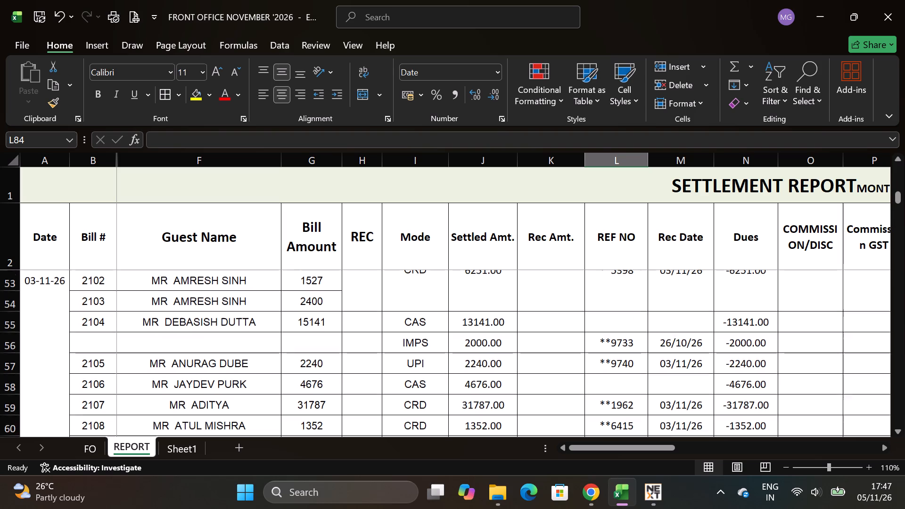
{"action": "scroll", "coordinate": [246, 360], "scroll_direction": "down", "scroll_amount": 3}
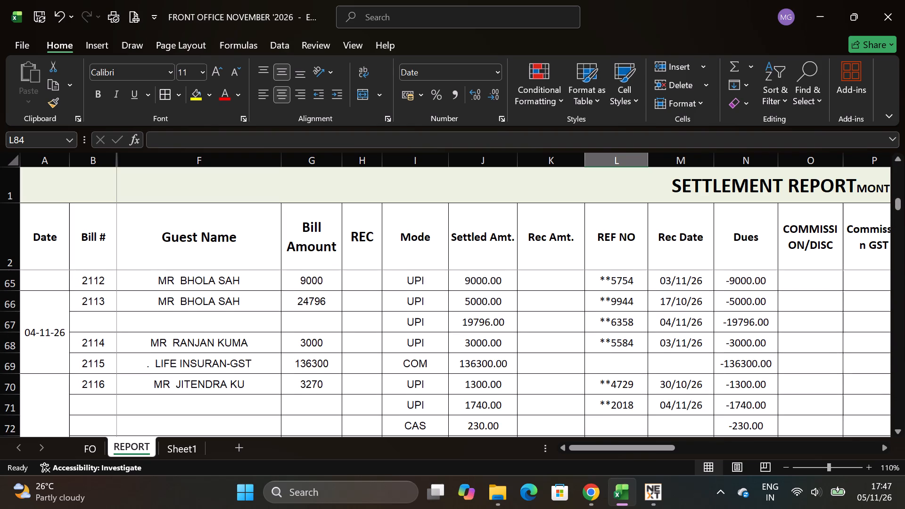
{"action": "scroll", "coordinate": [260, 364], "scroll_direction": "up", "scroll_amount": 7}
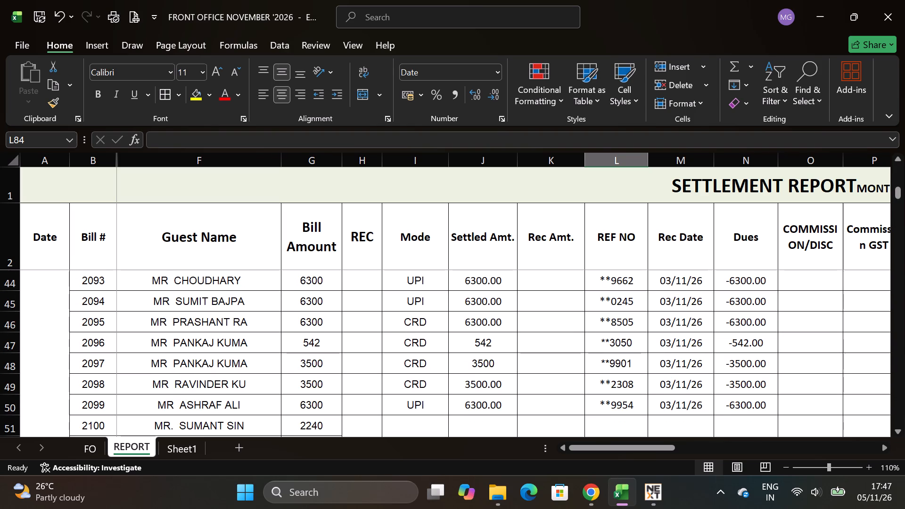
{"action": "scroll", "coordinate": [261, 363], "scroll_direction": "down", "scroll_amount": 1}
{"action": "scroll", "coordinate": [261, 363], "scroll_direction": "up", "scroll_amount": 5}
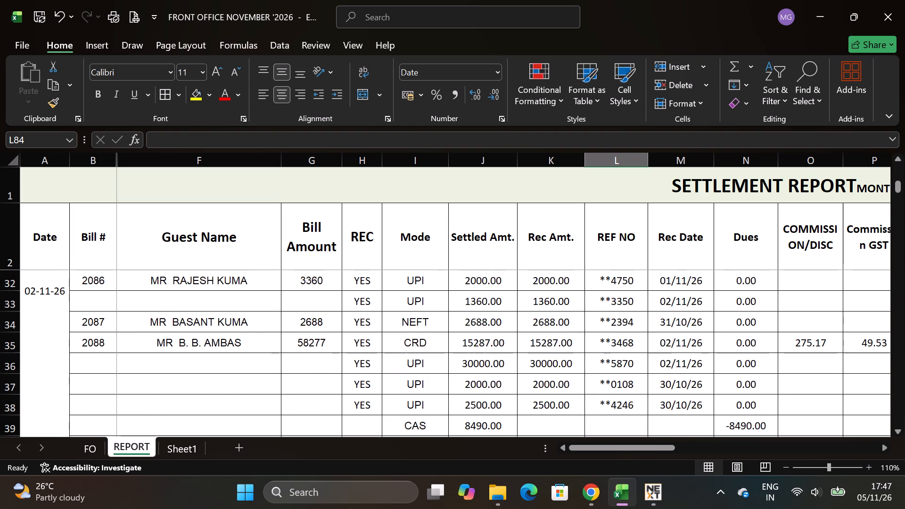
Append "-GST" to the guest name of bill 2090.
{"action": "scroll", "coordinate": [261, 363], "scroll_direction": "down", "scroll_amount": 2}
{"action": "left_click", "coordinate": [261, 347]}
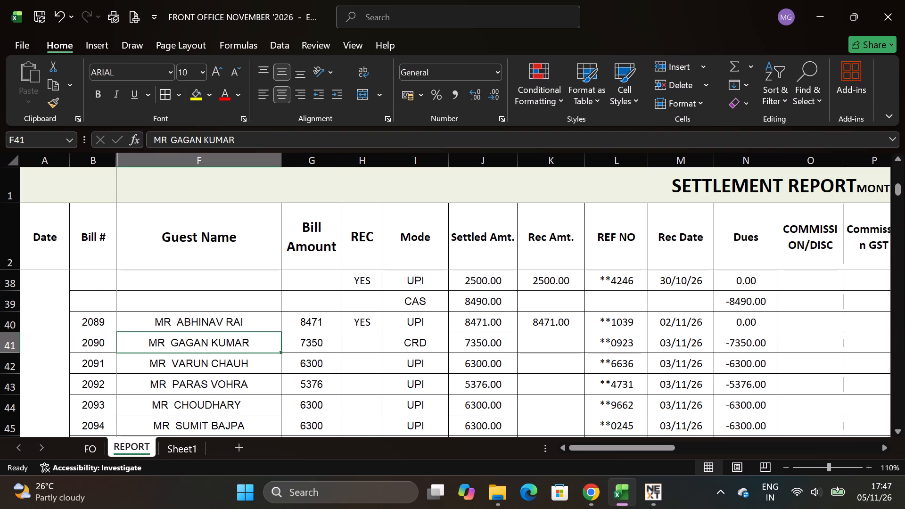
{"action": "left_click", "coordinate": [256, 336]}
{"action": "double_click", "coordinate": [259, 338]}
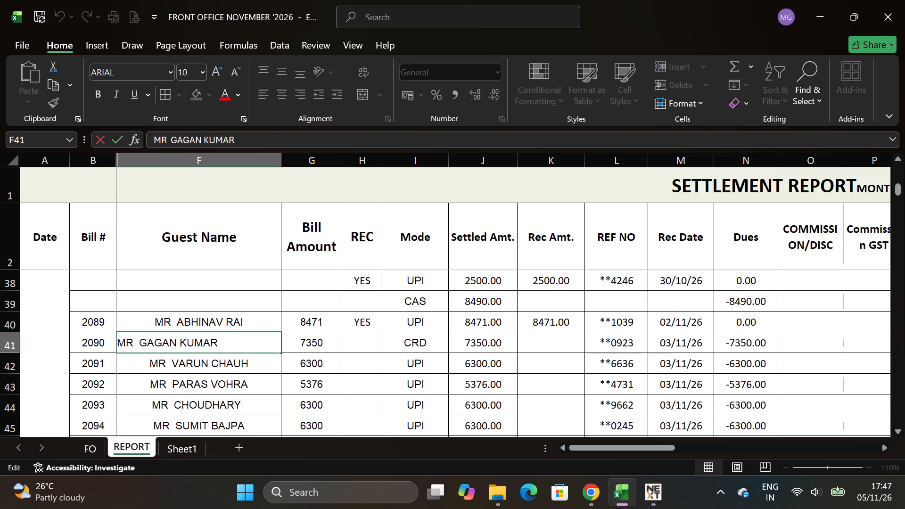
{"action": "key", "text": "minus"}
{"action": "type", "text": "GST"}
{"action": "left_click", "coordinate": [267, 369]}
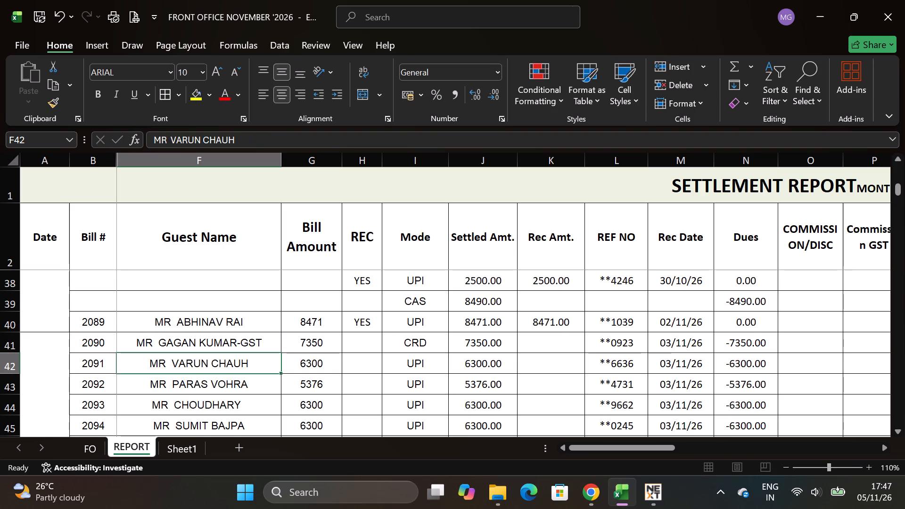
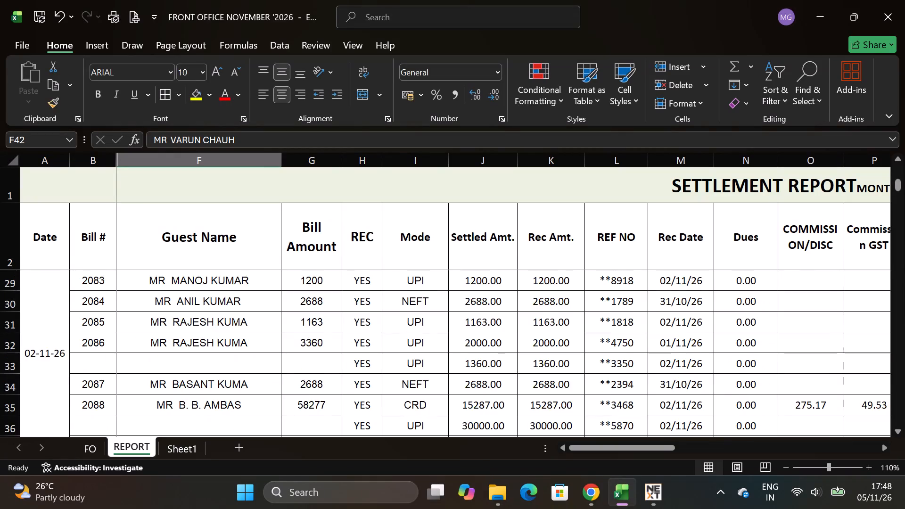
Complete the cut-off surname in bill 2073's guest name with "R" and append "-GST" to it.
{"action": "scroll", "coordinate": [152, 375], "scroll_direction": "down", "scroll_amount": 1}
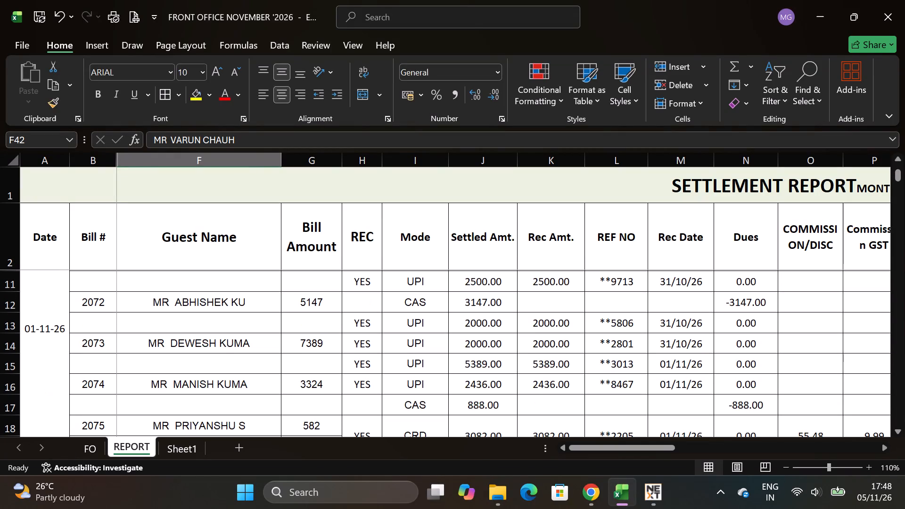
{"action": "double_click", "coordinate": [260, 342]}
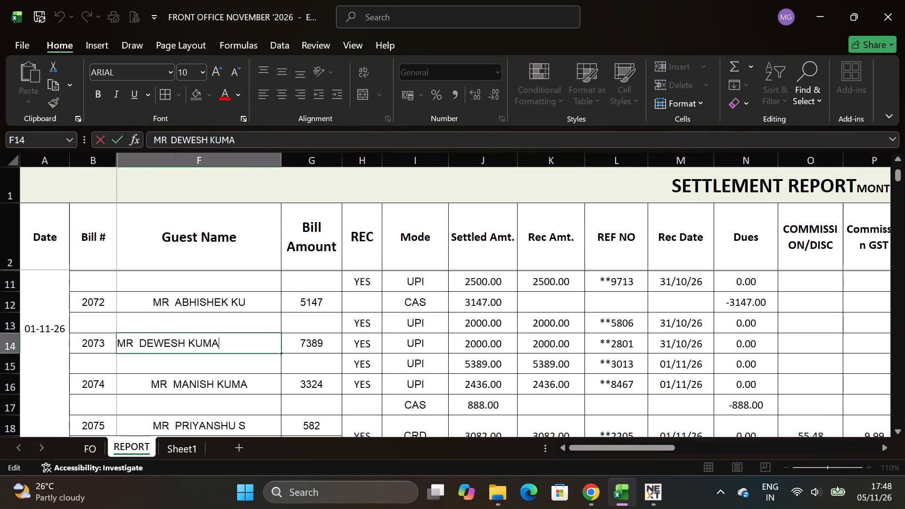
{"action": "key", "text": "r"}
{"action": "key", "text": "minus"}
{"action": "key", "text": "g"}
{"action": "type", "text": "ST"}
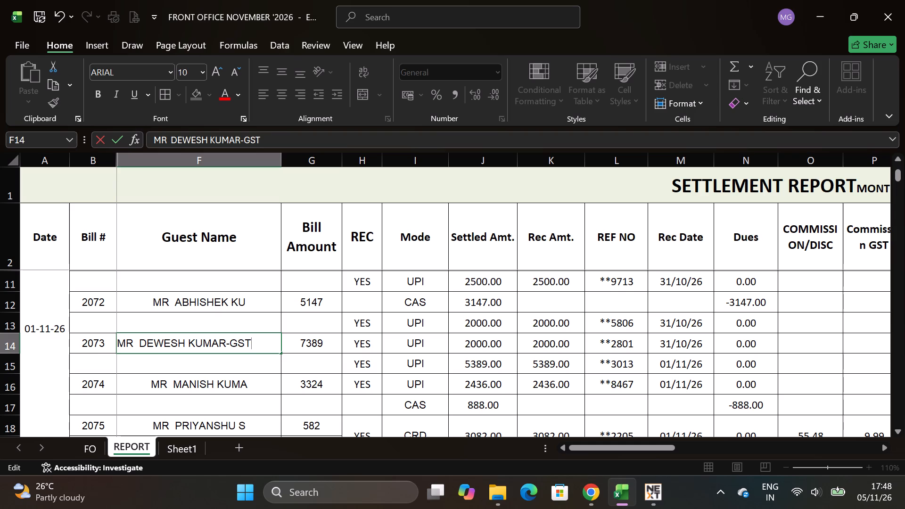
{"action": "left_click", "coordinate": [260, 360]}
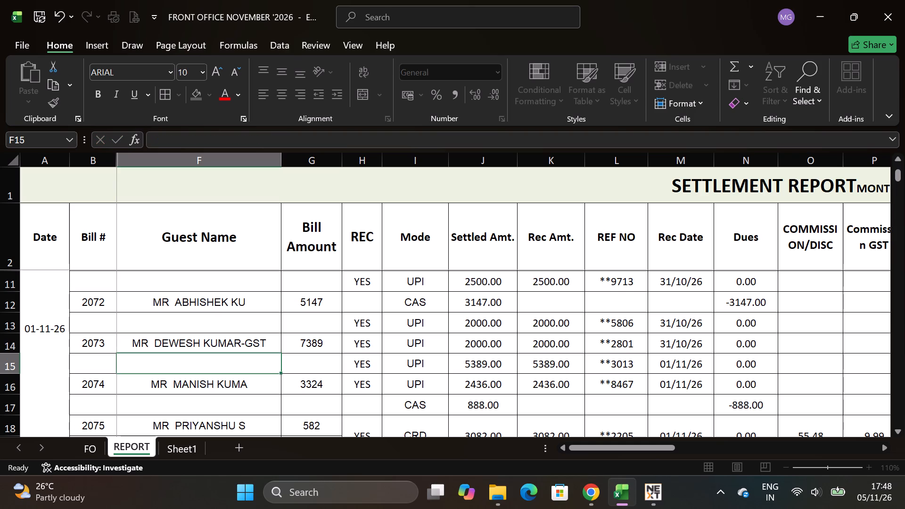
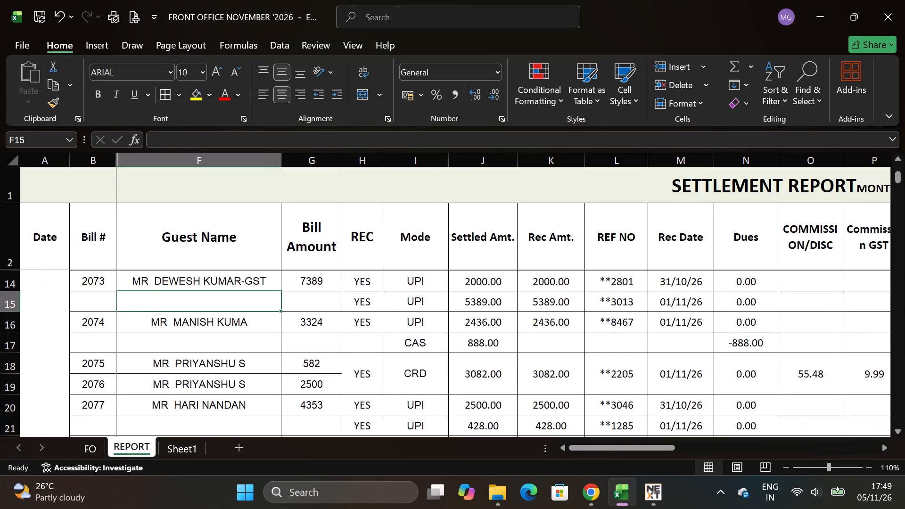
Append "-GST" to the M/S DESIGN CORE guest name of bill 2079.
{"action": "scroll", "coordinate": [179, 385], "scroll_direction": "down", "scroll_amount": 2}
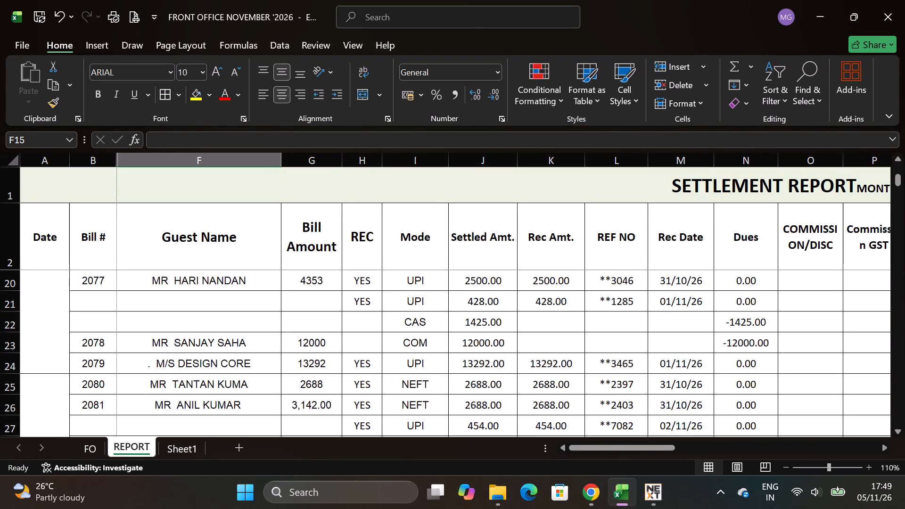
{"action": "double_click", "coordinate": [264, 365]}
{"action": "key", "text": "minus"}
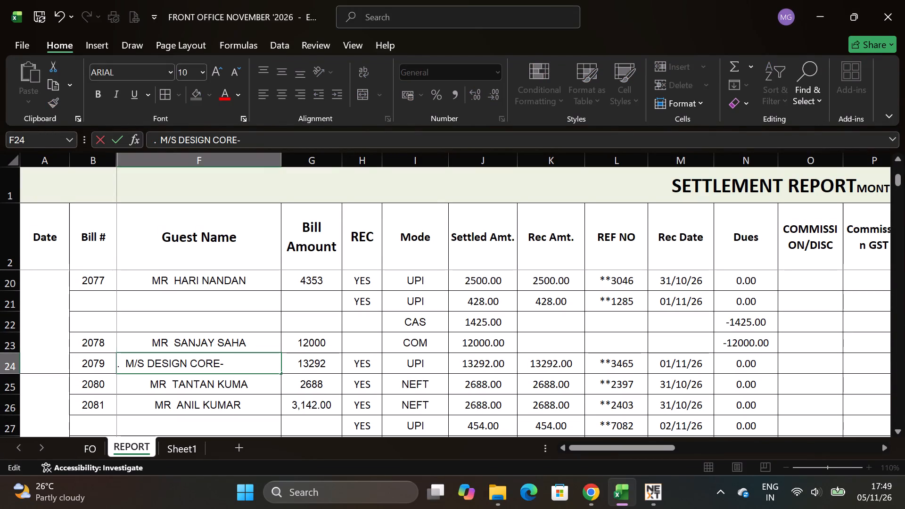
{"action": "type", "text": "GD"}
{"action": "key", "text": "BackSpace"}
{"action": "type", "text": "ST"}
{"action": "key", "text": "Return"}
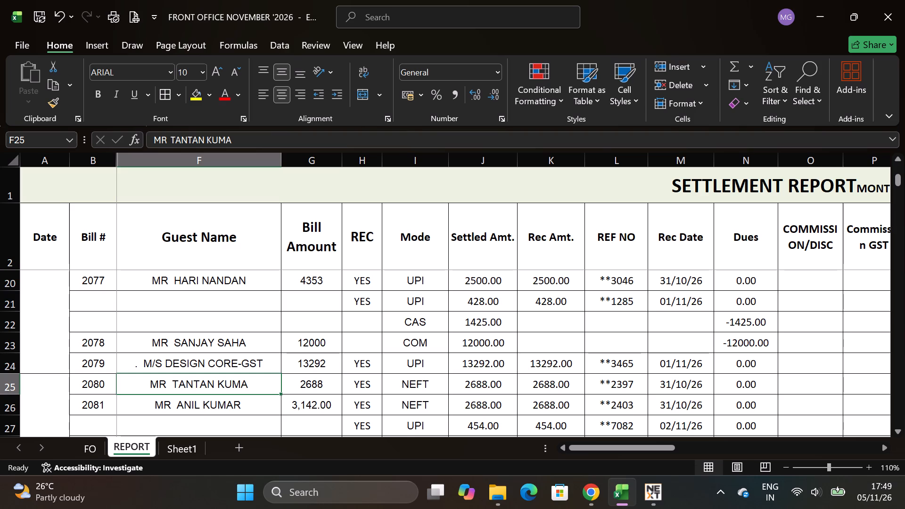
Append "-GST" to the guest name of bill 2080.
{"action": "double_click", "coordinate": [271, 389]}
{"action": "key", "text": "minus"}
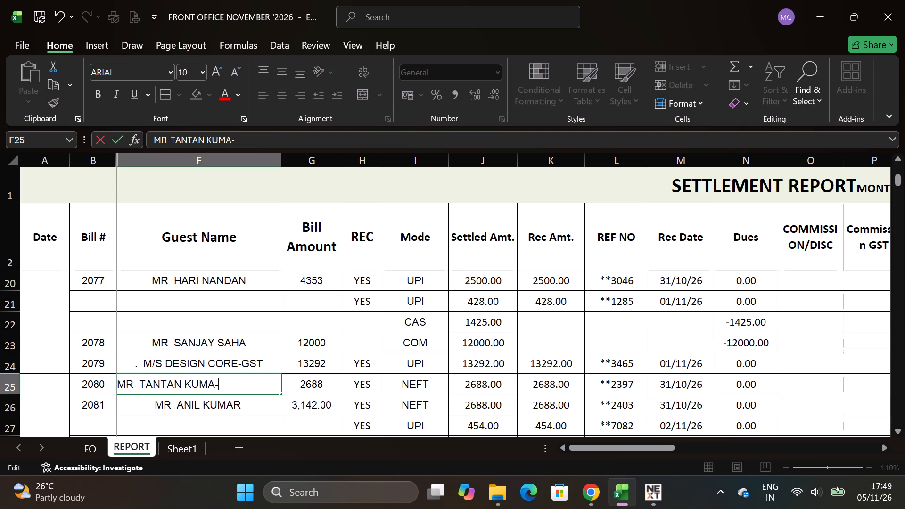
{"action": "type", "text": "GST"}
{"action": "key", "text": "Return"}
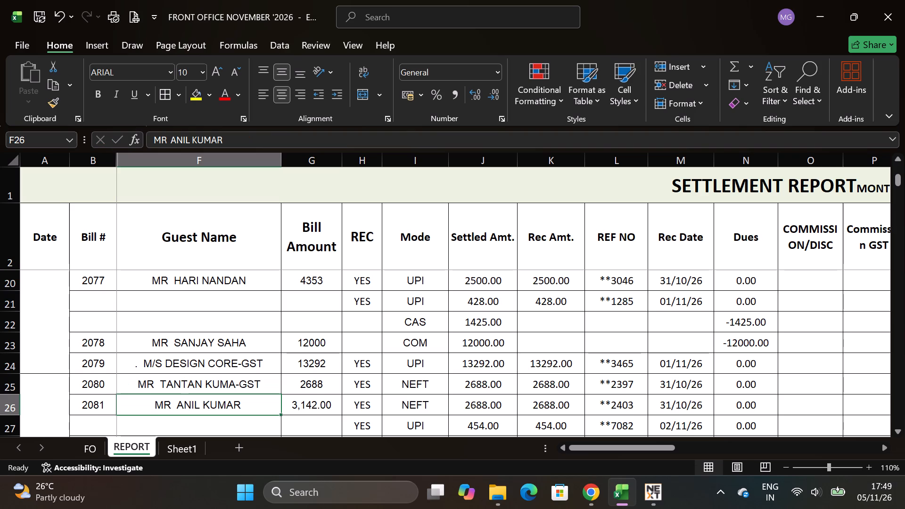
Remove the trailing space from bill 2081's guest name and append "-GST" to it.
{"action": "double_click", "coordinate": [266, 404]}
{"action": "double_click", "coordinate": [264, 403]}
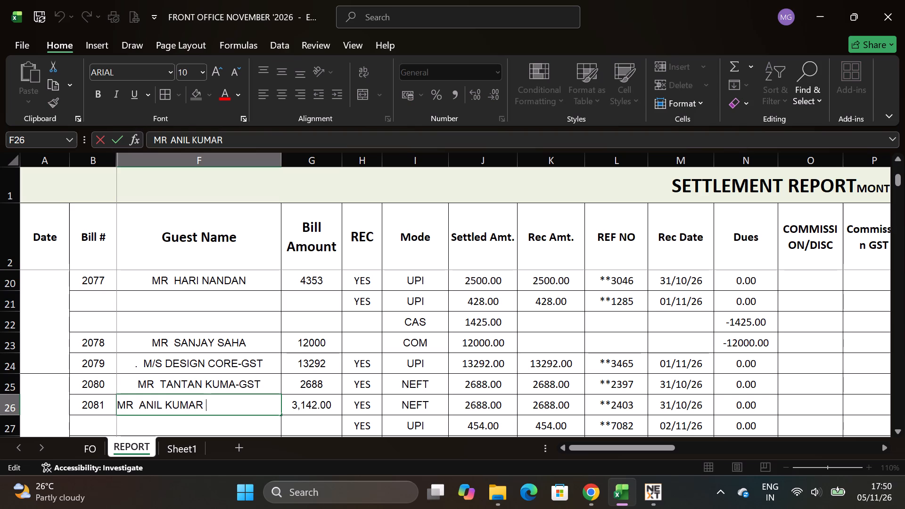
{"action": "key", "text": "BackSpace"}
{"action": "key", "text": "minus"}
{"action": "type", "text": "GST"}
{"action": "key", "text": "Return"}
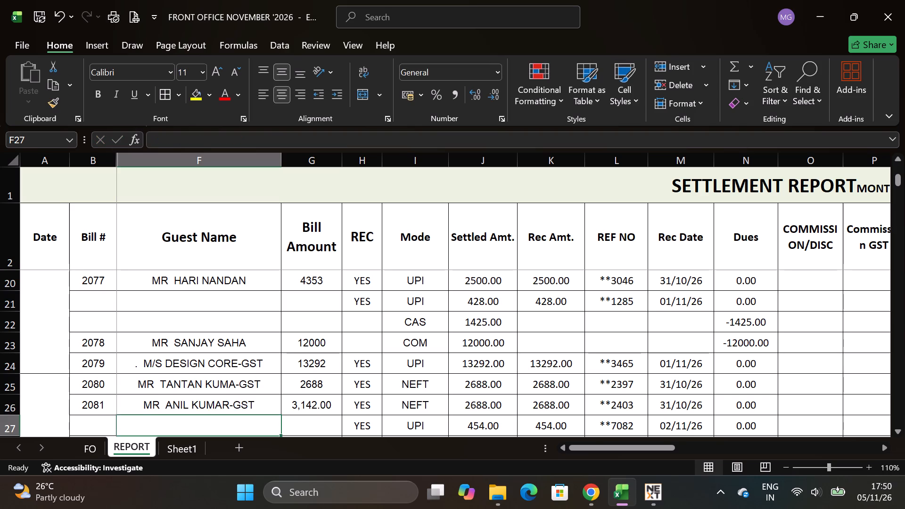
Complete the cut-off surname in bill 2082's guest name with "R" and append "-GST" to it.
{"action": "scroll", "coordinate": [264, 403], "scroll_direction": "down", "scroll_amount": 1}
{"action": "left_click", "coordinate": [272, 384]}
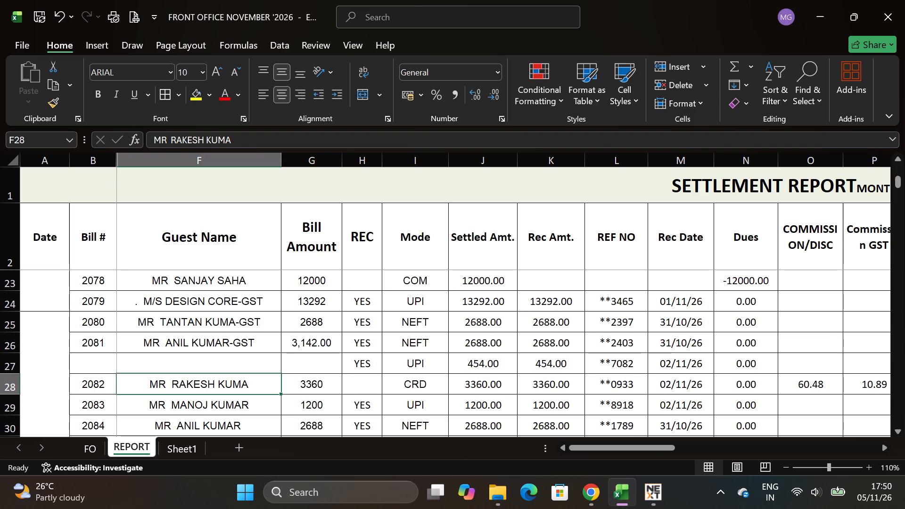
{"action": "double_click", "coordinate": [272, 384]}
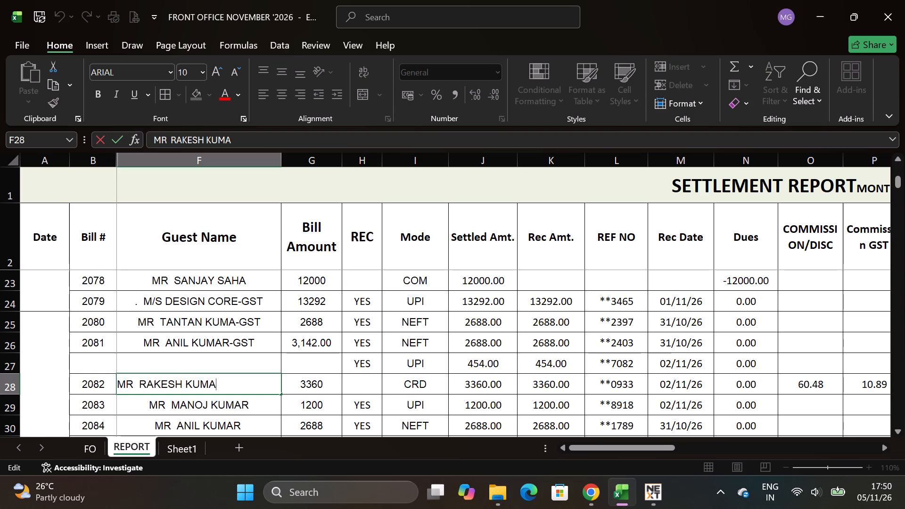
{"action": "key", "text": "r"}
{"action": "type", "text": "-GST"}
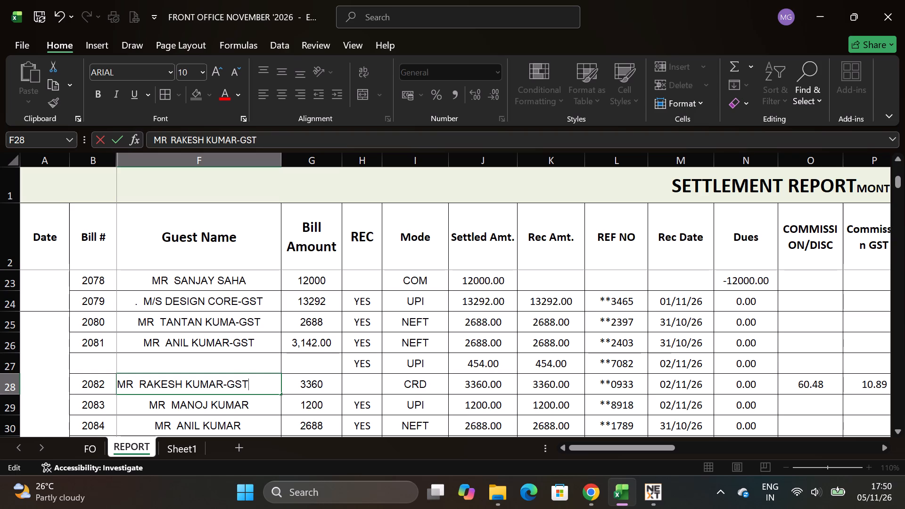
{"action": "left_click", "coordinate": [254, 402]}
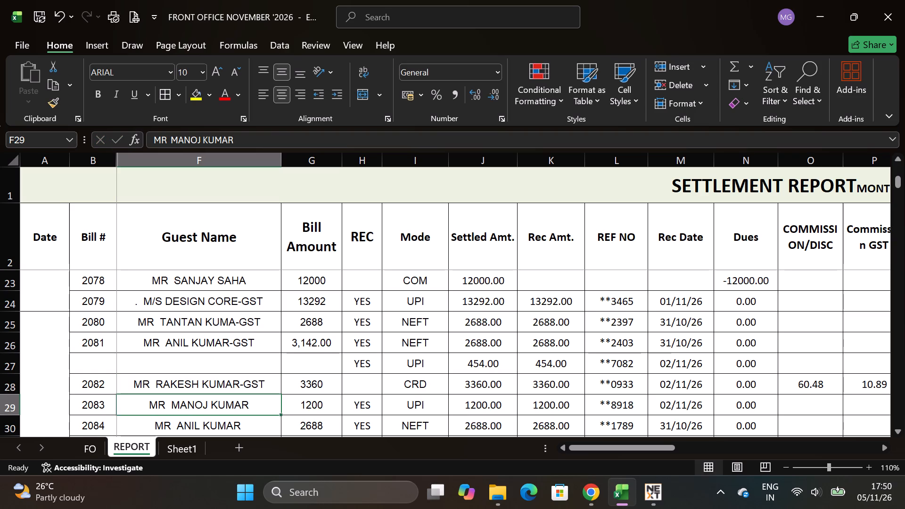
Complete the cut-off surname in bill 2086's guest name with "R" and append "-GST" to it.
{"action": "scroll", "coordinate": [256, 414], "scroll_direction": "down", "scroll_amount": 2}
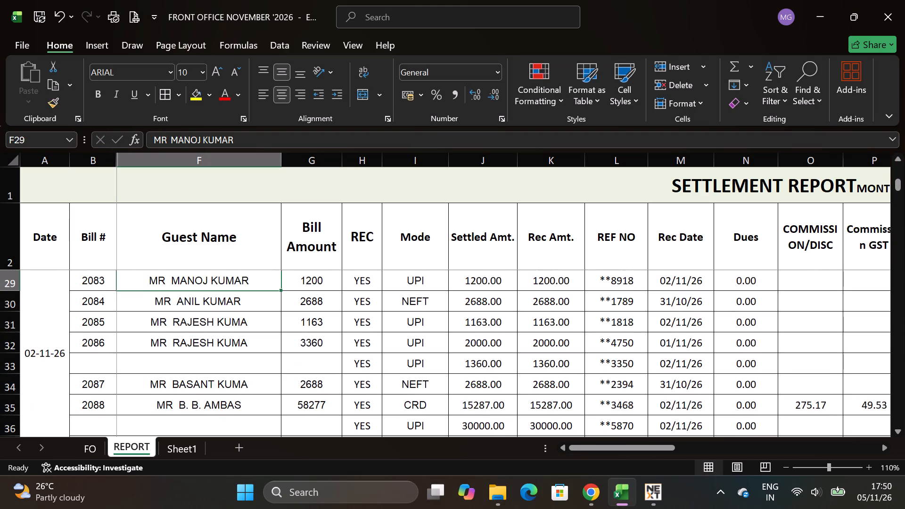
{"action": "double_click", "coordinate": [260, 339]}
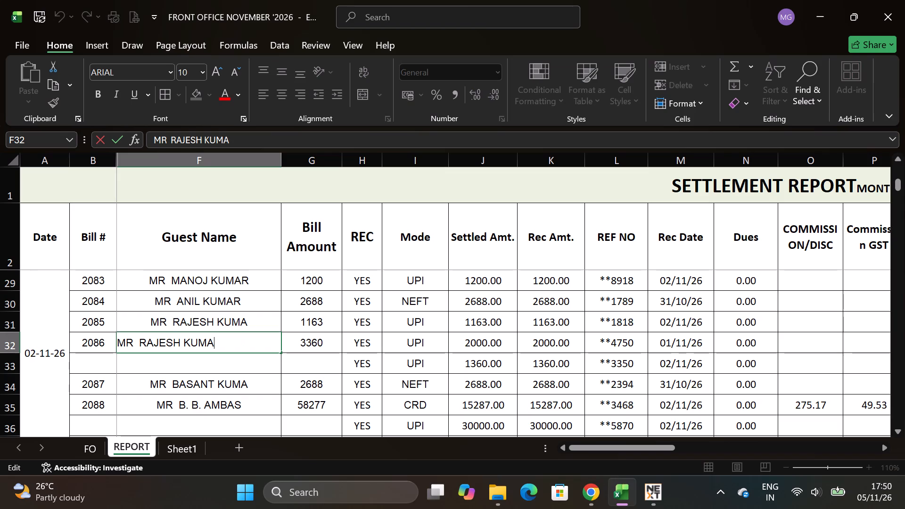
{"action": "key", "text": "r"}
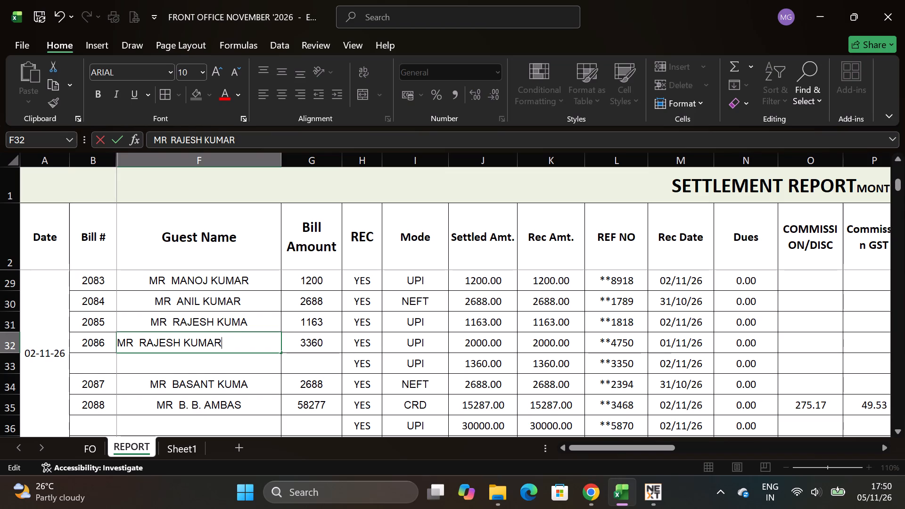
{"action": "scroll", "coordinate": [259, 339], "scroll_direction": "up", "scroll_amount": 3}
{"action": "key", "text": "minus"}
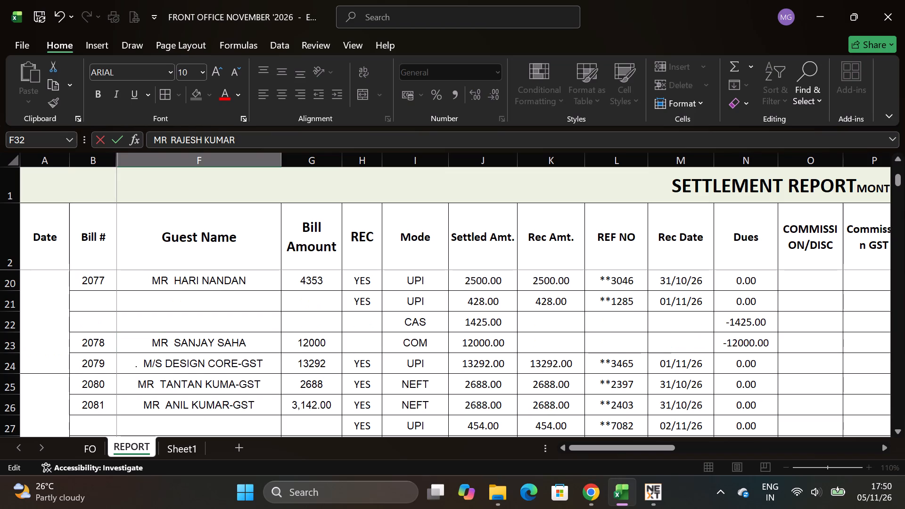
{"action": "scroll", "coordinate": [229, 359], "scroll_direction": "down", "scroll_amount": 2}
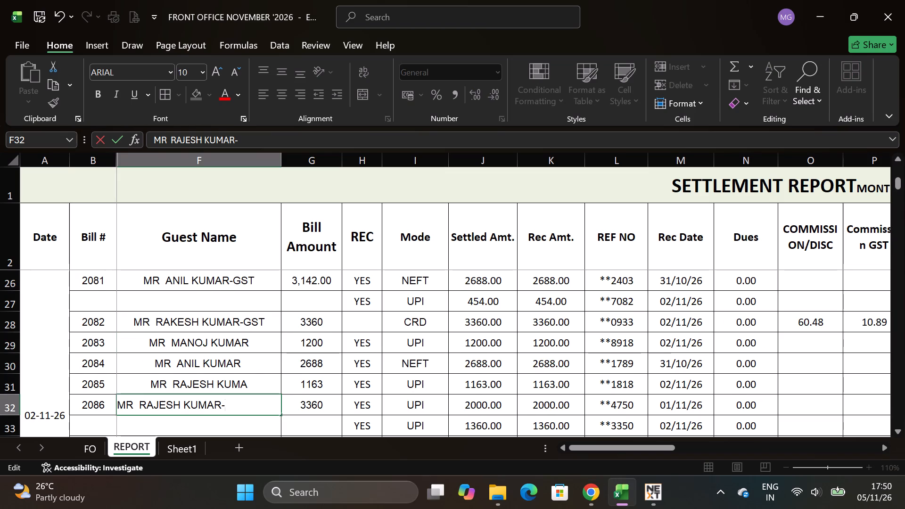
{"action": "type", "text": "GST"}
{"action": "key", "text": "Return"}
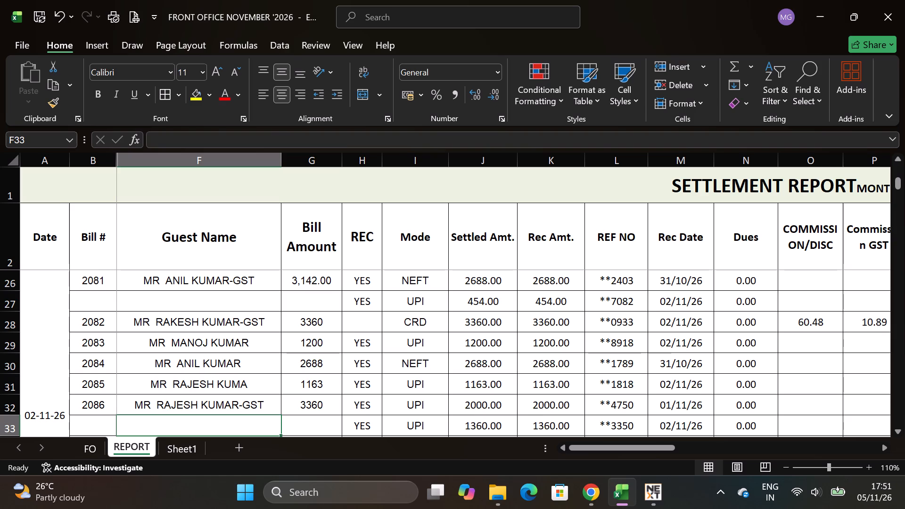
Append "-GST" to the guest name of bill 2085.
{"action": "double_click", "coordinate": [262, 385]}
{"action": "key", "text": "minus"}
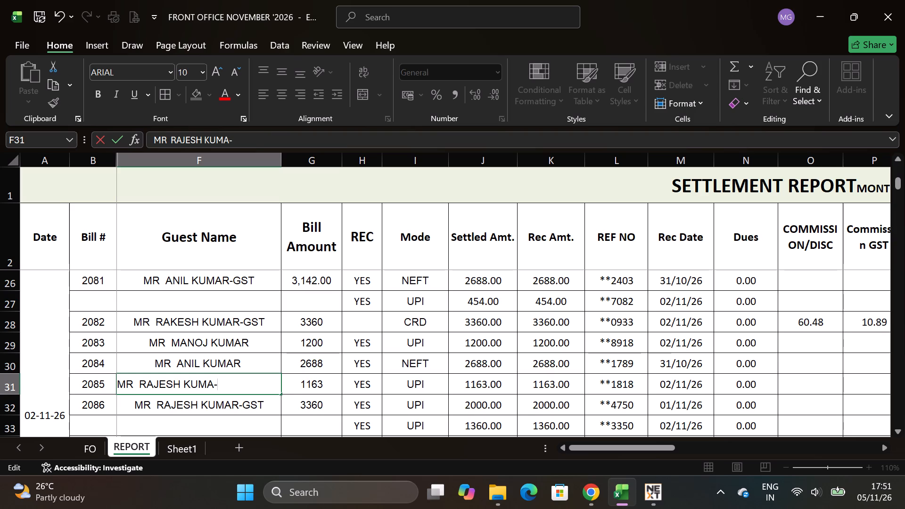
{"action": "type", "text": "GST"}
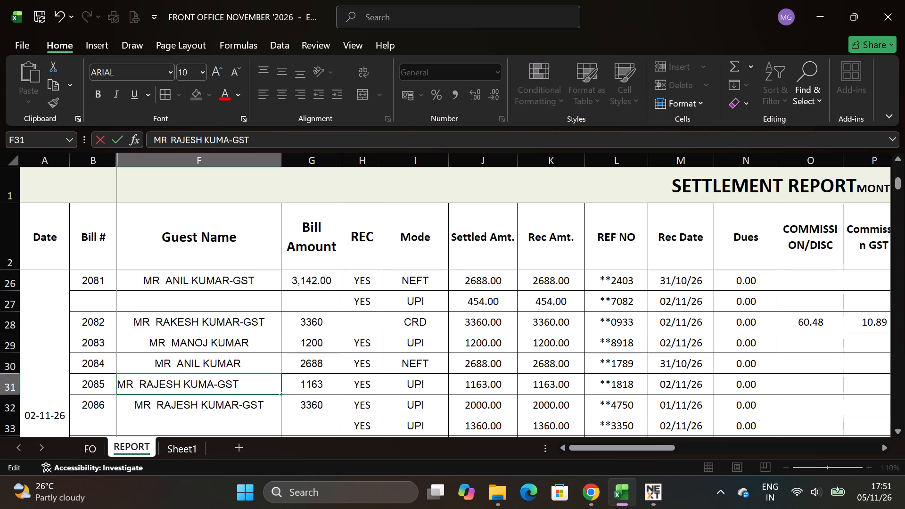
{"action": "left_click", "coordinate": [278, 364]}
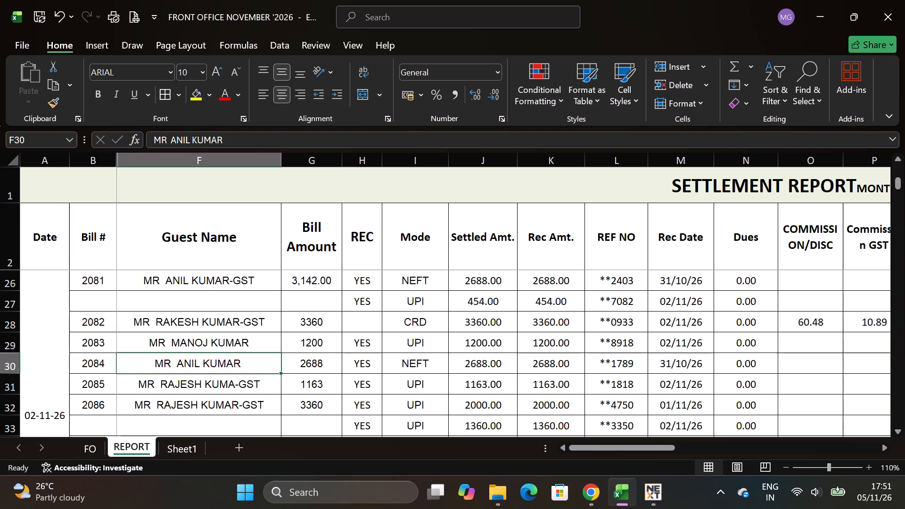
Append "-GST" to the guest name of bill 2083.
{"action": "scroll", "coordinate": [237, 312], "scroll_direction": "up", "scroll_amount": 1}
{"action": "scroll", "coordinate": [232, 331], "scroll_direction": "down", "scroll_amount": 1}
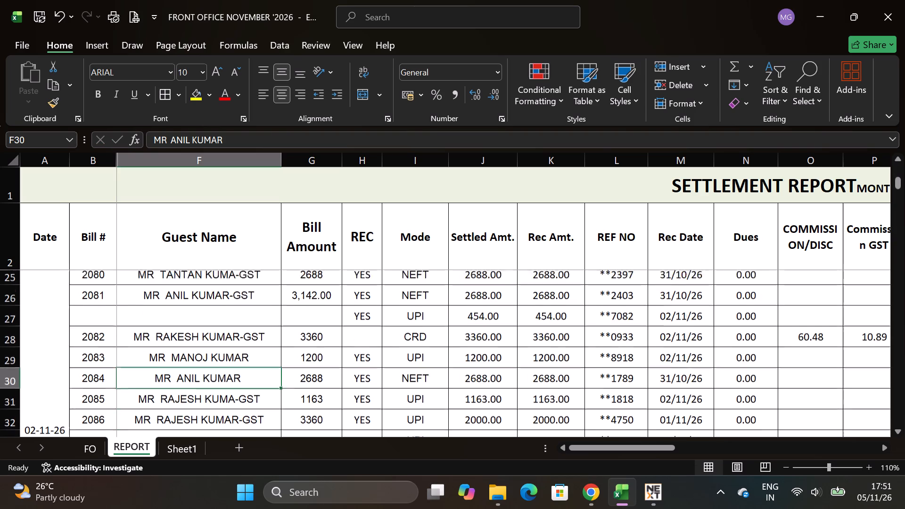
{"action": "double_click", "coordinate": [270, 343]}
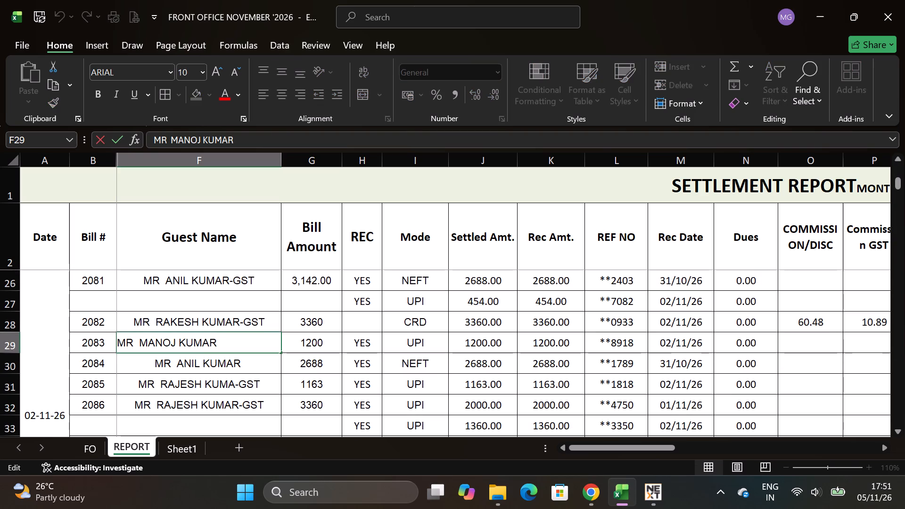
{"action": "key", "text": "minus"}
{"action": "type", "text": "GST"}
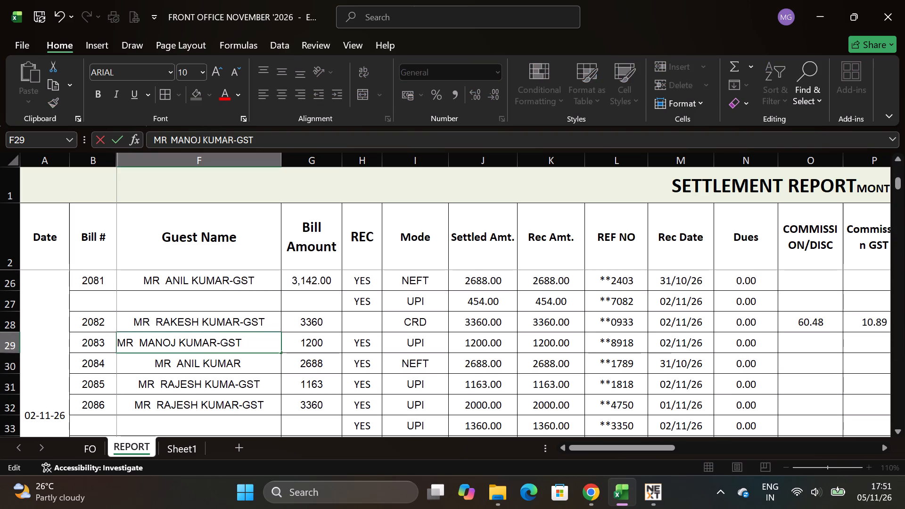
{"action": "left_click", "coordinate": [256, 363]}
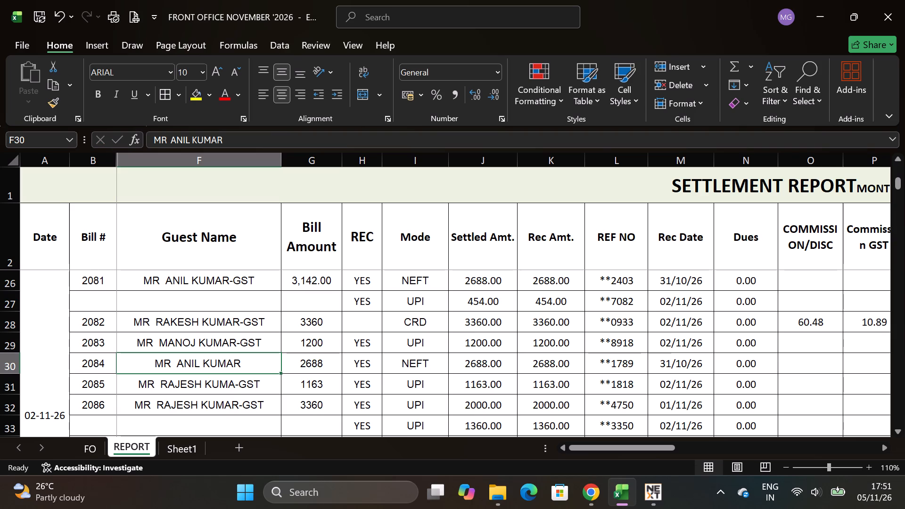
Replace the trailing space in bill 2084's guest name with "-GST" and save the workbook.
{"action": "double_click", "coordinate": [263, 363]}
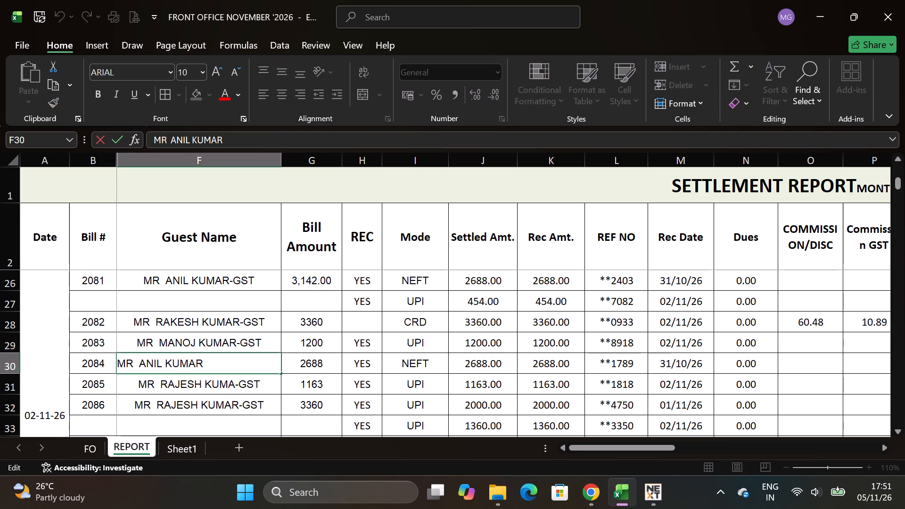
{"action": "key", "text": "BackSpace"}
{"action": "key", "text": "minus"}
{"action": "type", "text": "GST"}
{"action": "key", "text": "Return"}
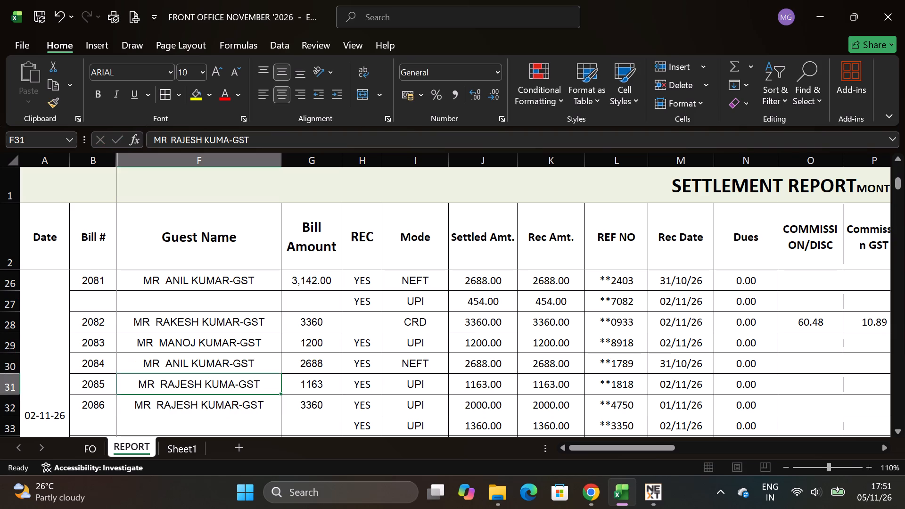
{"action": "key", "text": "ctrl+s"}
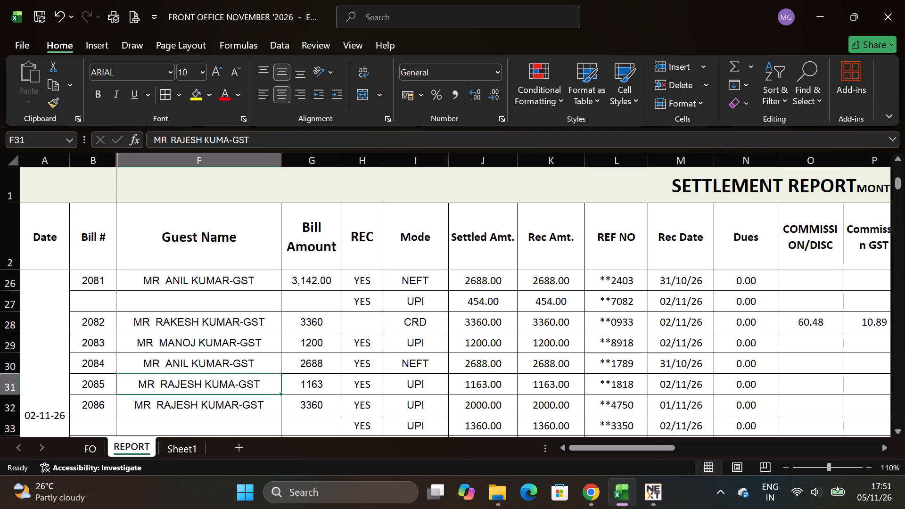
Complete the cut-off surname in bill 2087's guest name with "R" and append "-GST" to it.
{"action": "scroll", "coordinate": [263, 363], "scroll_direction": "down", "scroll_amount": 1}
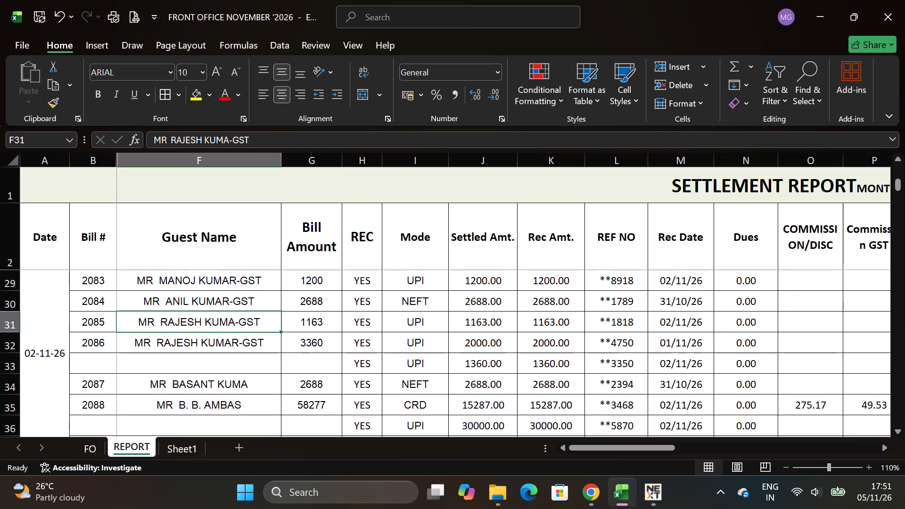
{"action": "double_click", "coordinate": [270, 386]}
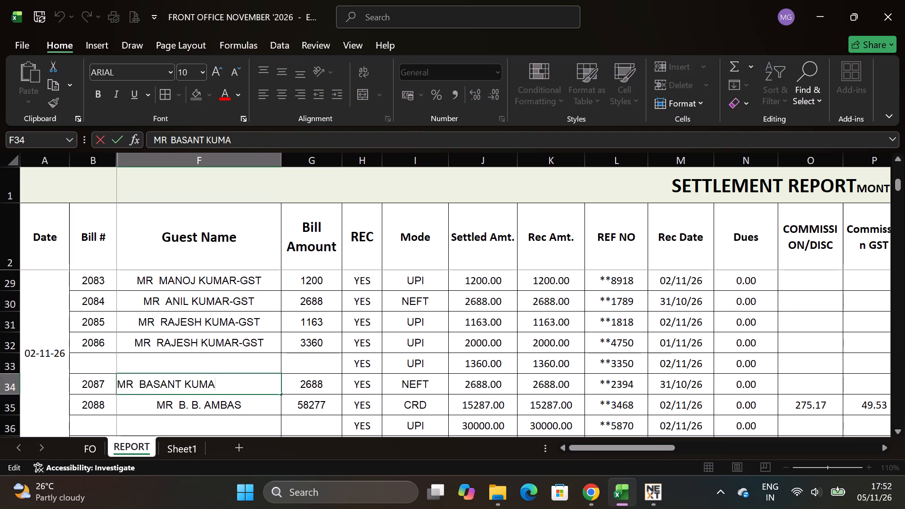
{"action": "key", "text": "r"}
{"action": "key", "text": "minus"}
{"action": "type", "text": "GST"}
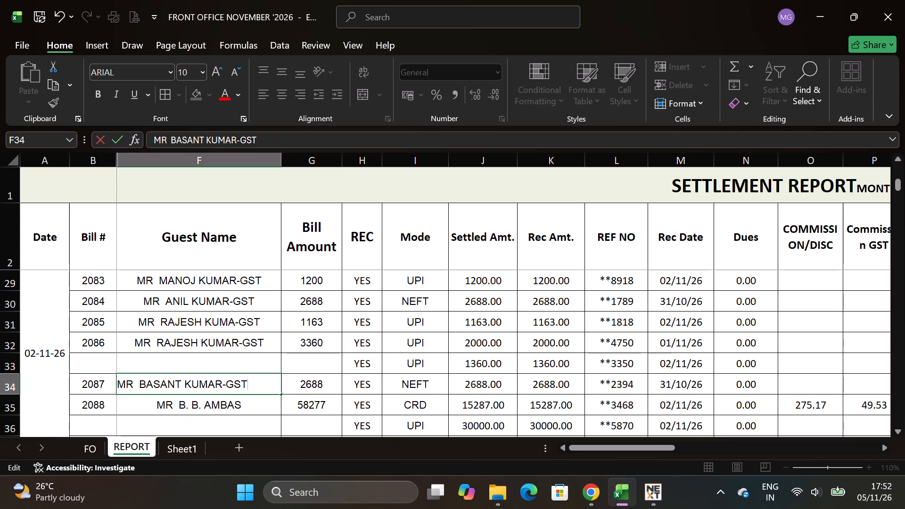
{"action": "key", "text": "Return"}
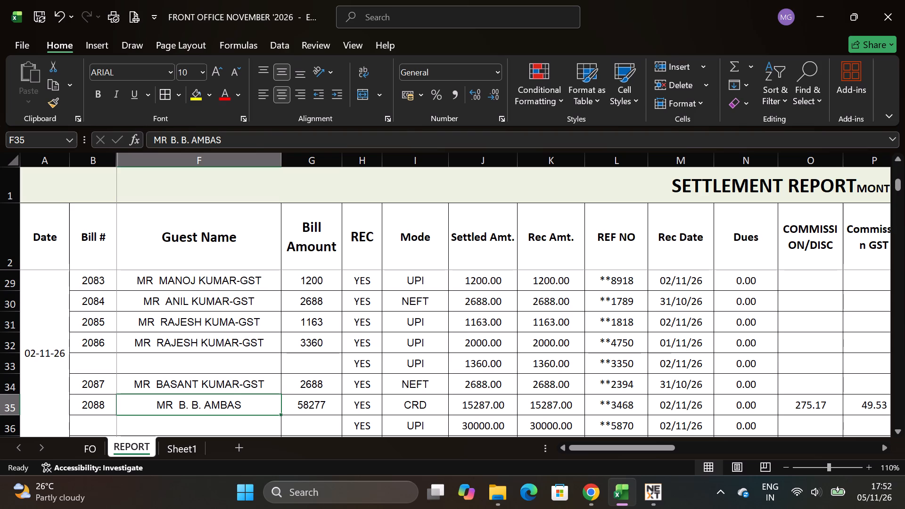
{"action": "scroll", "coordinate": [270, 387], "scroll_direction": "down", "scroll_amount": 1}
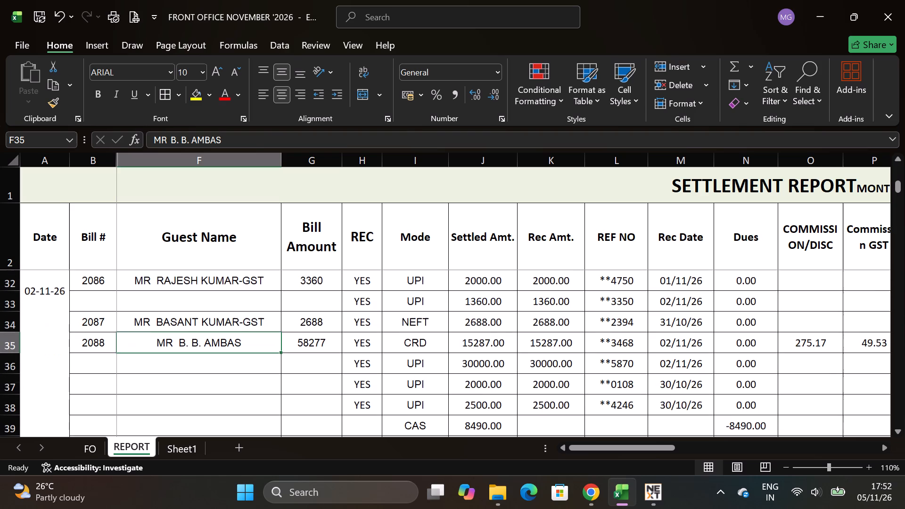
Complete the cut-off surname in bill 2091's guest name with "AN" and append "-GST" to it.
{"action": "scroll", "coordinate": [267, 378], "scroll_direction": "down", "scroll_amount": 2}
{"action": "scroll", "coordinate": [267, 378], "scroll_direction": "up", "scroll_amount": 2}
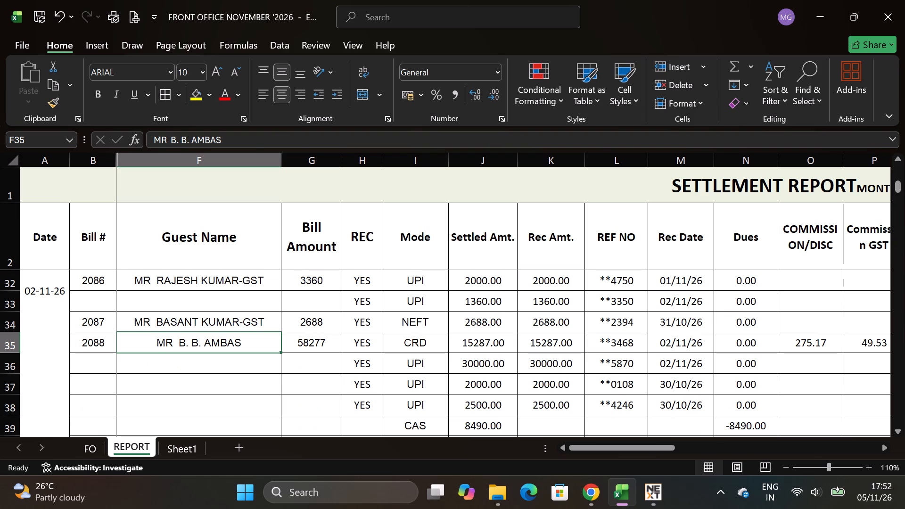
{"action": "scroll", "coordinate": [268, 379], "scroll_direction": "down", "scroll_amount": 1}
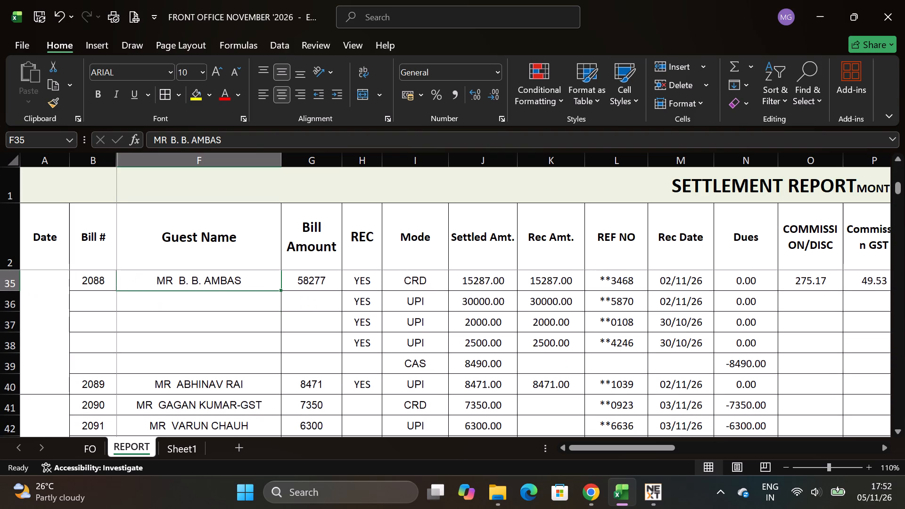
{"action": "scroll", "coordinate": [278, 383], "scroll_direction": "down", "scroll_amount": 1}
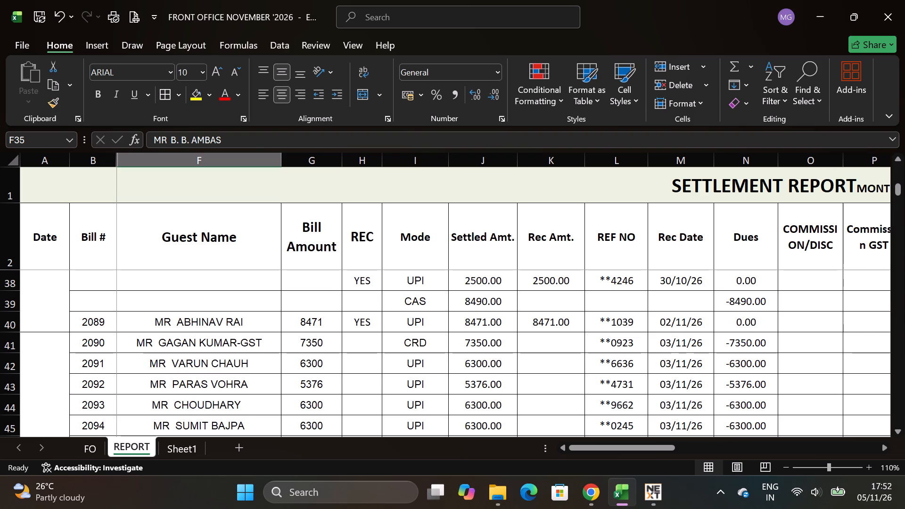
{"action": "double_click", "coordinate": [265, 363]}
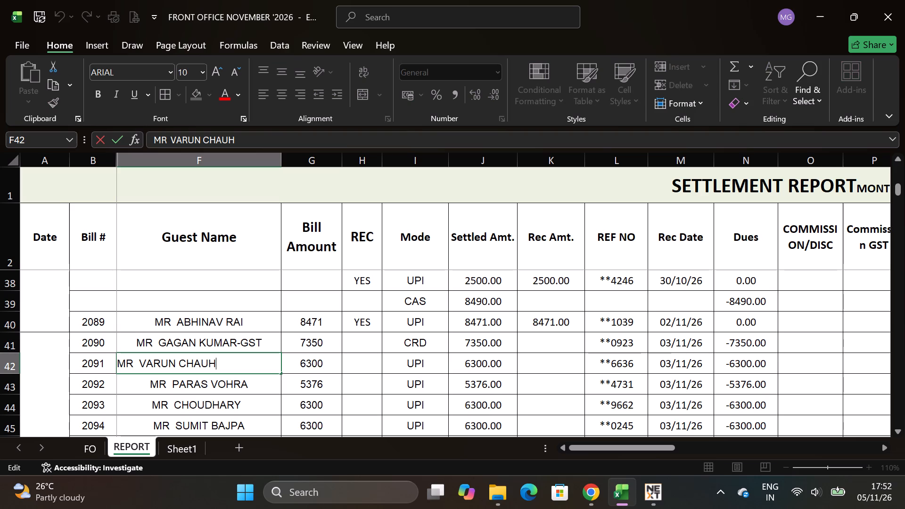
{"action": "type", "text": "AN-"}
{"action": "type", "text": "GST"}
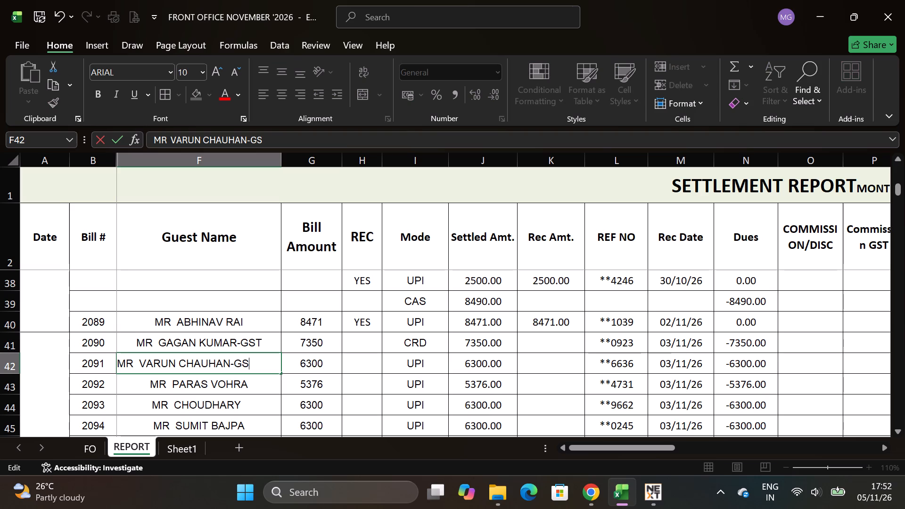
{"action": "left_click", "coordinate": [271, 390]}
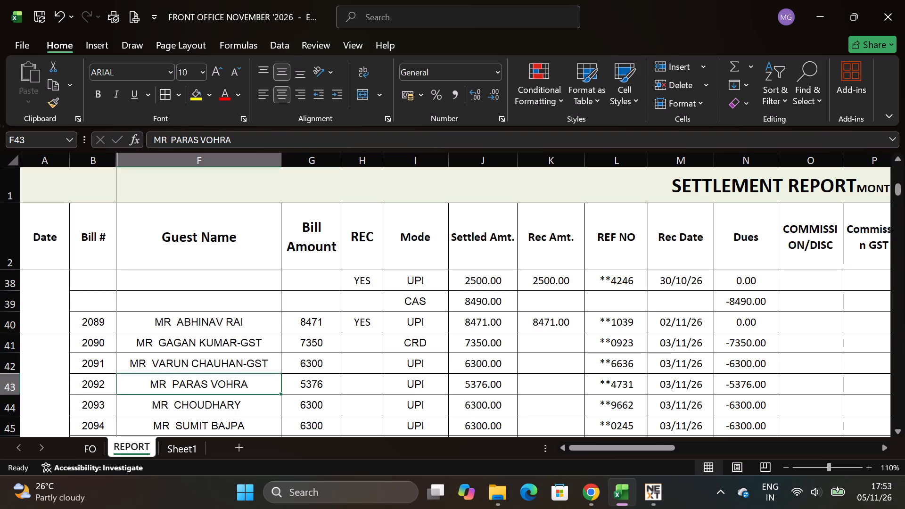
Append "-GST" to the guest name of bill 2092.
{"action": "double_click", "coordinate": [272, 385]}
{"action": "key", "text": "minus"}
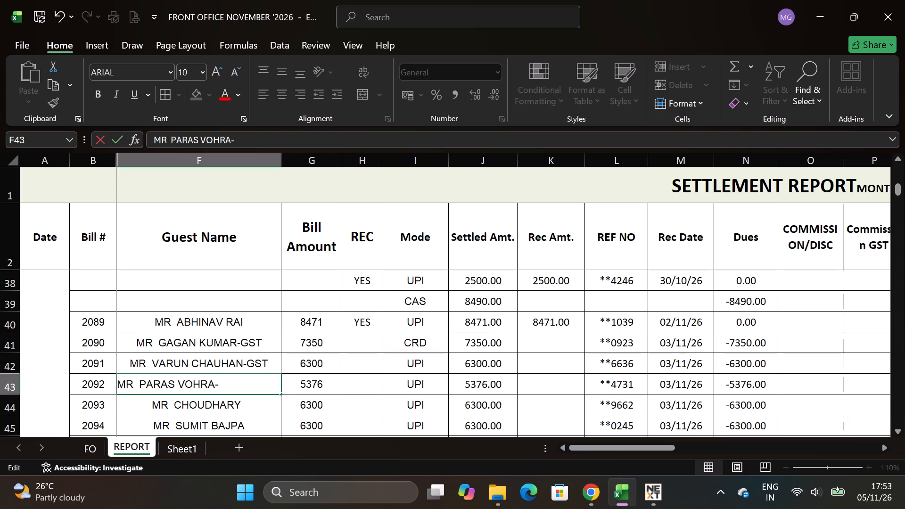
{"action": "type", "text": "GST"}
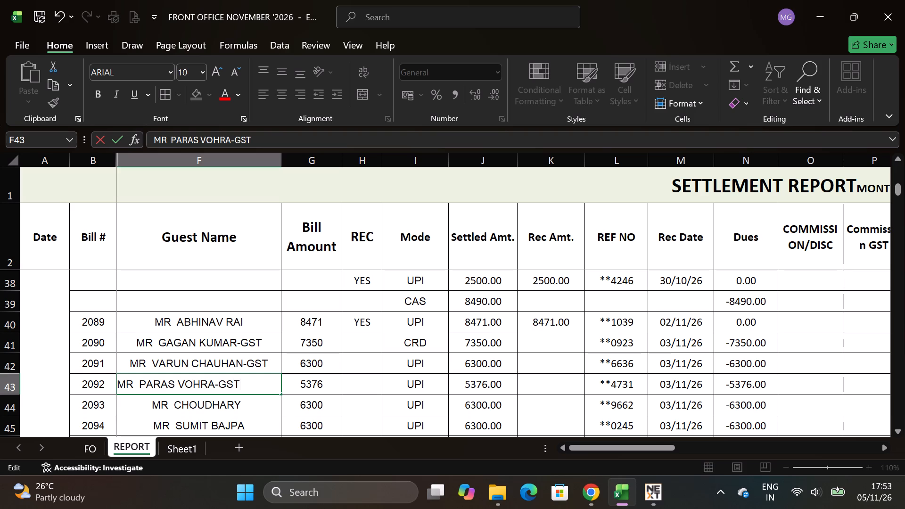
{"action": "left_click", "coordinate": [261, 399]}
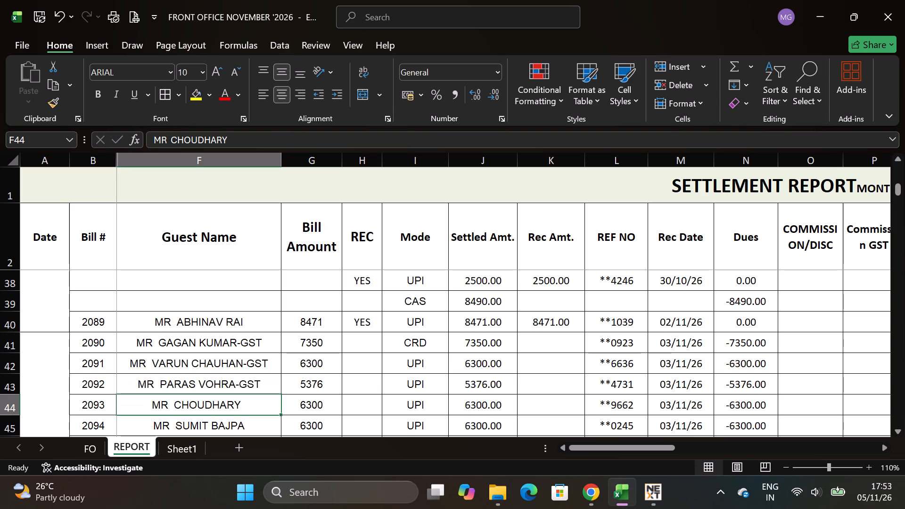
Replace the trailing spaces in bill 2093's guest name with "-GST".
{"action": "double_click", "coordinate": [270, 407]}
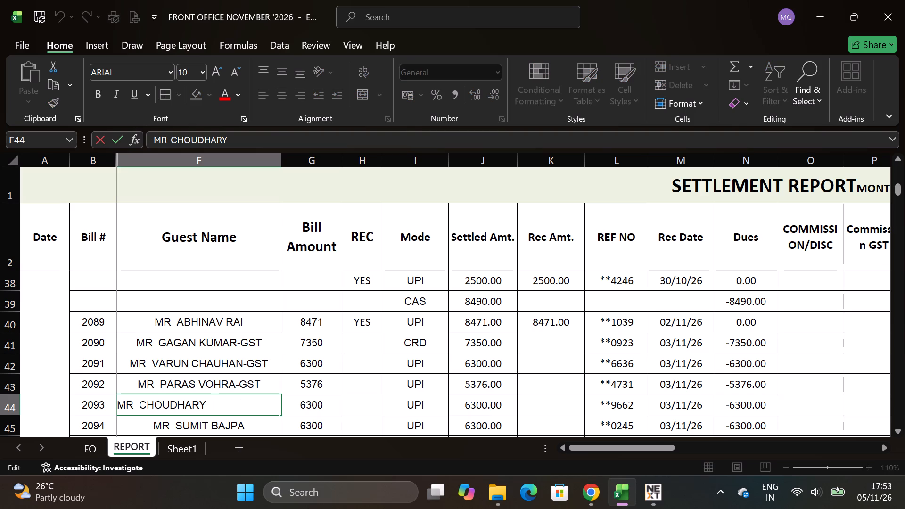
{"action": "key", "text": "BackSpace"}
{"action": "key", "text": "BackSpace"}
{"action": "key", "text": "minus"}
{"action": "type", "text": "GST"}
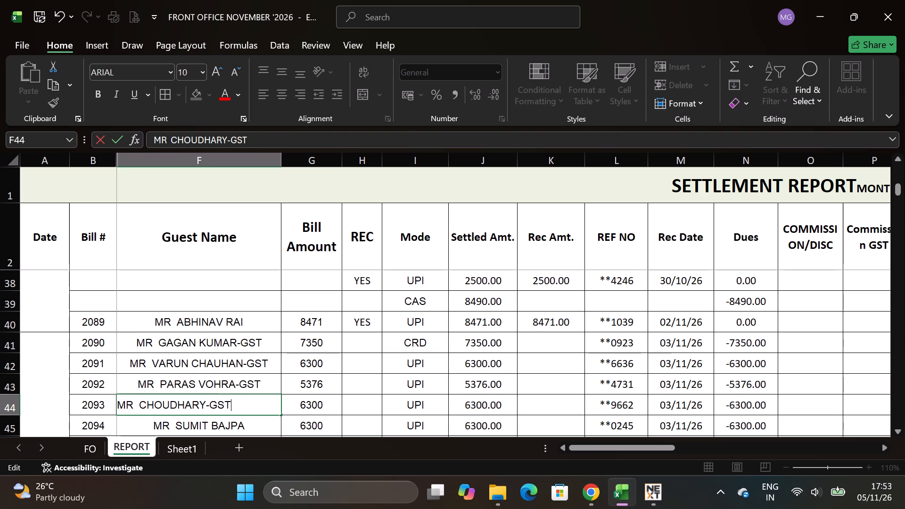
{"action": "key", "text": "Return"}
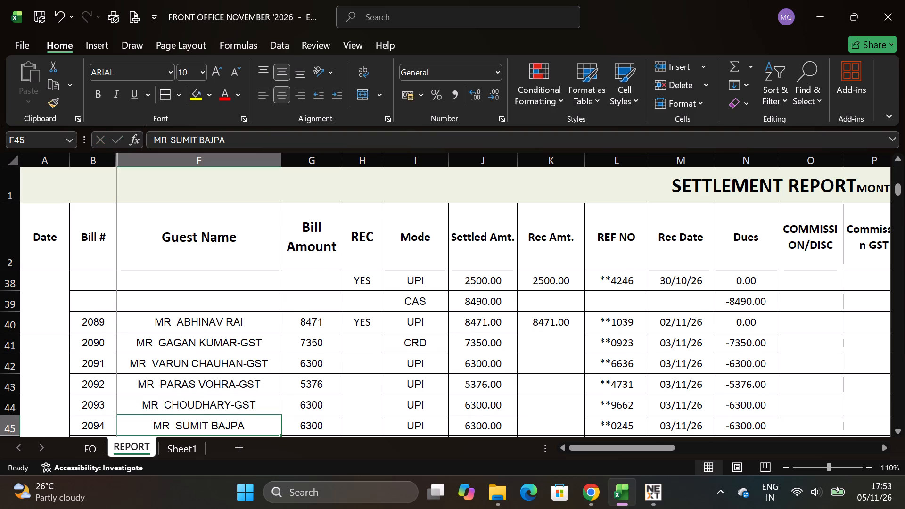
Complete the cut-off surname in bill 2094's guest name with "I" and append "-GST" to it.
{"action": "scroll", "coordinate": [272, 404], "scroll_direction": "down", "scroll_amount": 1}
{"action": "double_click", "coordinate": [266, 362]}
{"action": "key", "text": "minus"}
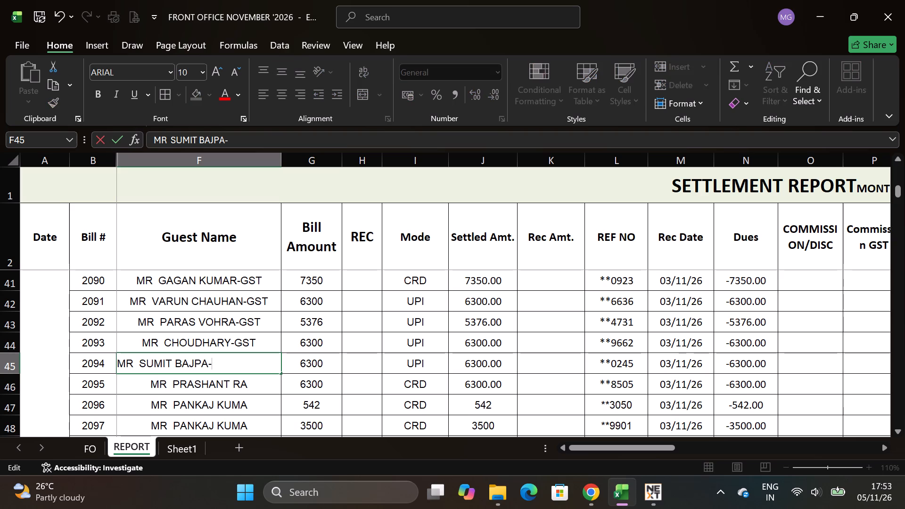
{"action": "key", "text": "BackSpace"}
{"action": "type", "text": "I-"}
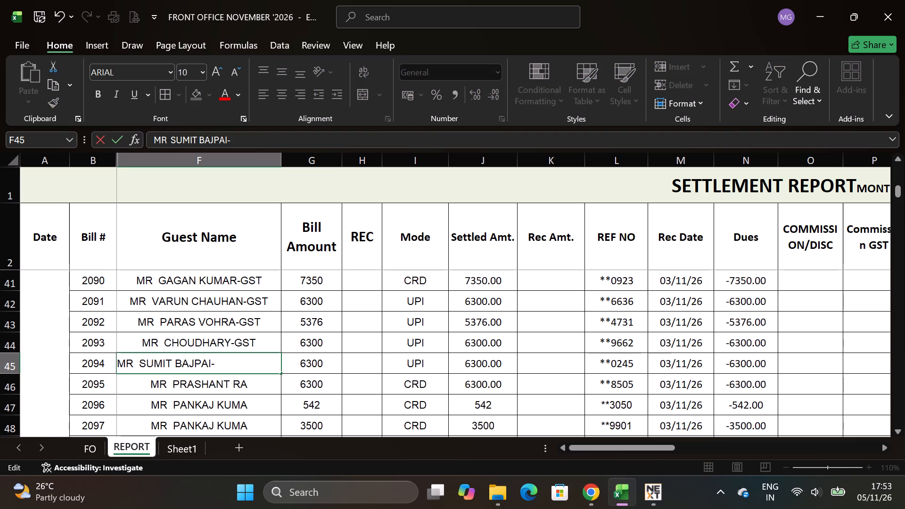
{"action": "type", "text": "GST"}
{"action": "key", "text": "Return"}
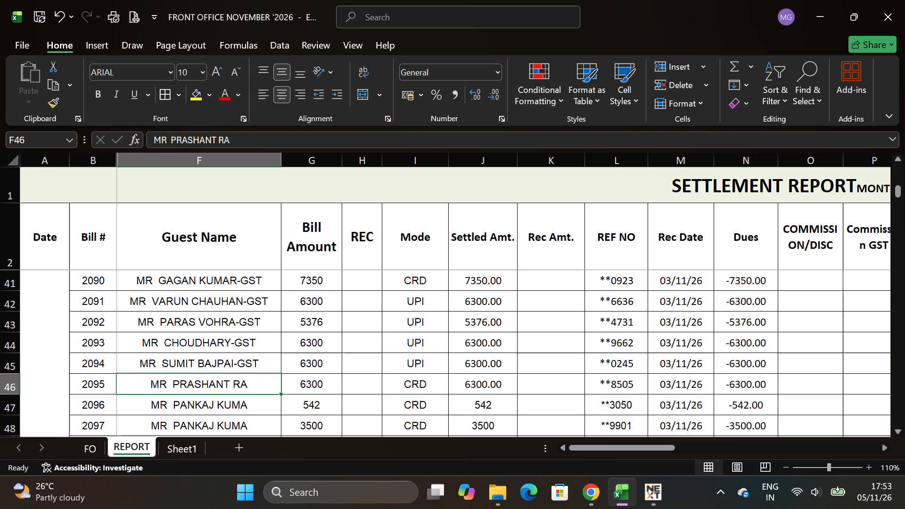
Complete the cut-off surname in bill 2095's guest name with "J" and append "-GST" to it.
{"action": "double_click", "coordinate": [256, 386]}
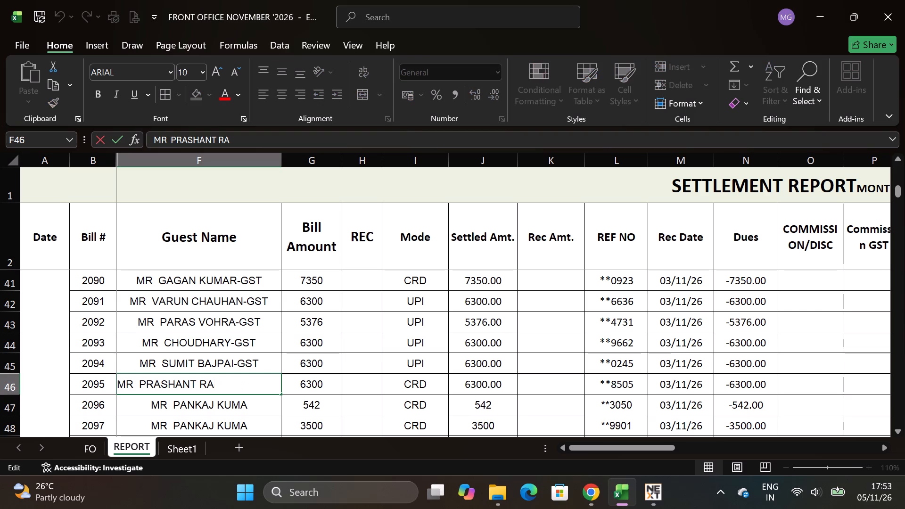
{"action": "type", "text": "J-"}
{"action": "type", "text": "GST"}
{"action": "key", "text": "Return"}
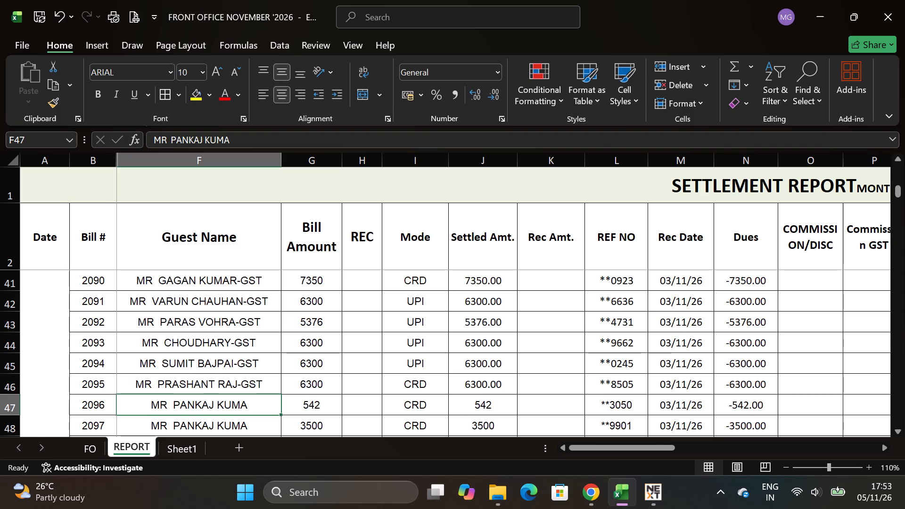
Append "-GST" to the guest name of bill 2099.
{"action": "scroll", "coordinate": [249, 394], "scroll_direction": "down", "scroll_amount": 1}
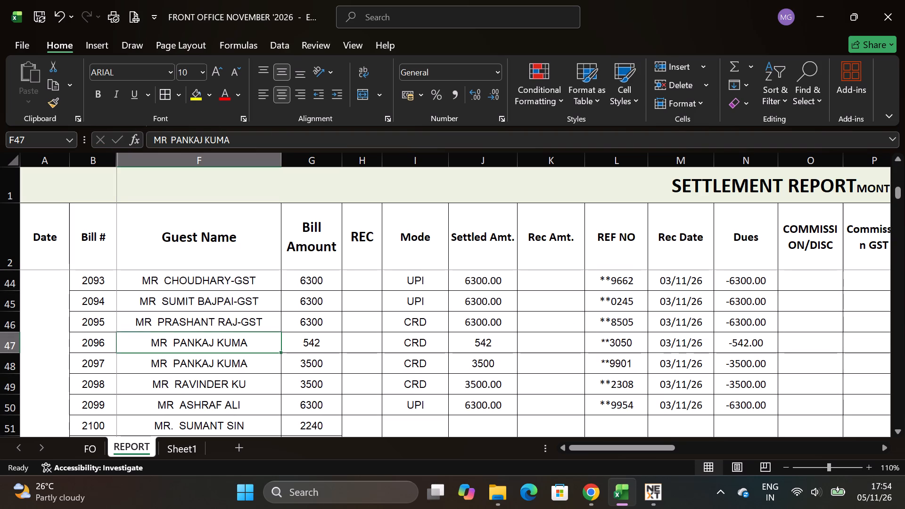
{"action": "left_click", "coordinate": [263, 408]}
{"action": "left_click", "coordinate": [263, 408]}
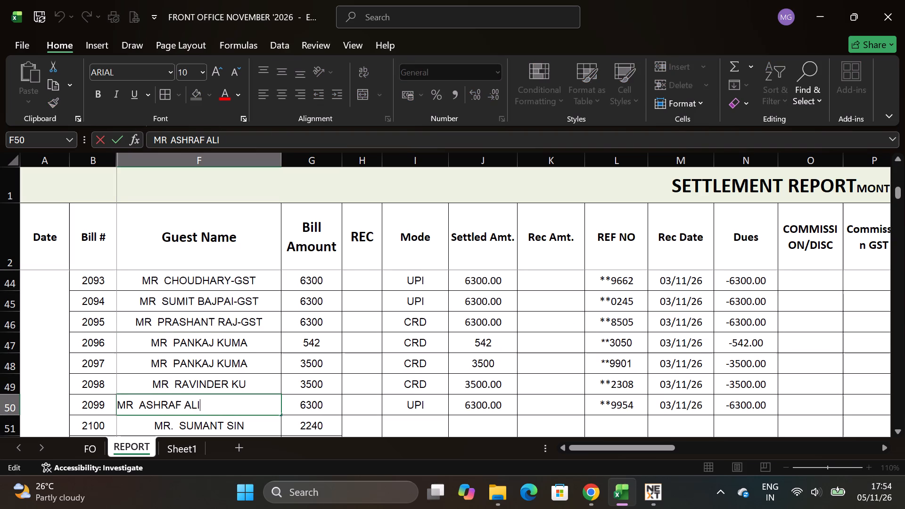
{"action": "key", "text": "minus"}
{"action": "type", "text": "GST"}
{"action": "key", "text": "Return"}
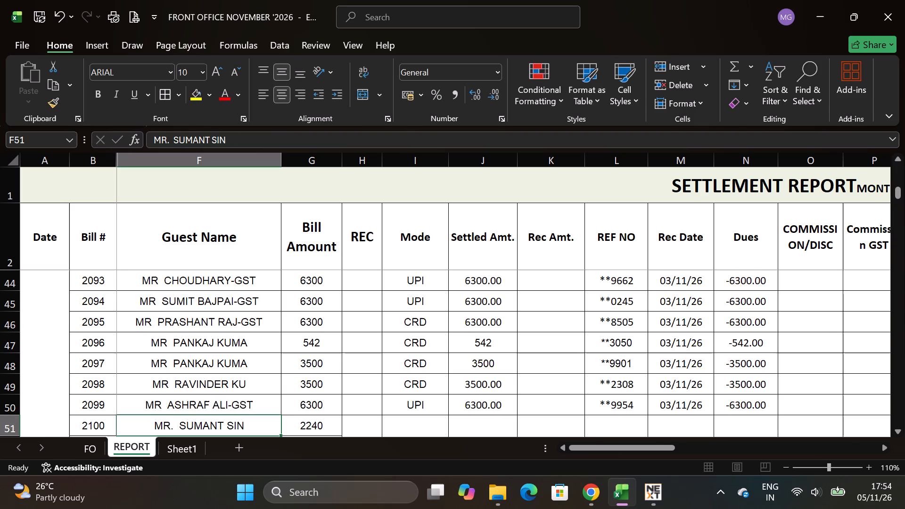
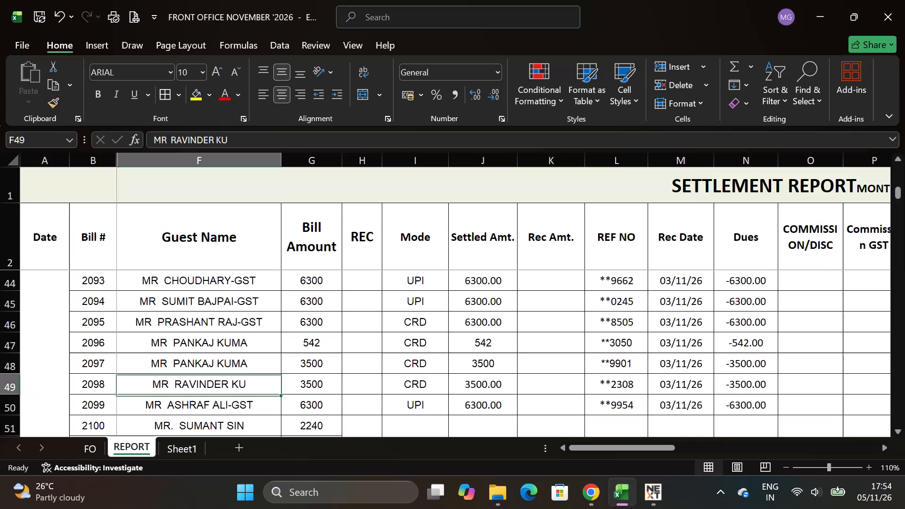
Complete the cut-off surname in bill 2098's guest name with "MAR" and append "-GST" to it.
{"action": "double_click", "coordinate": [255, 383]}
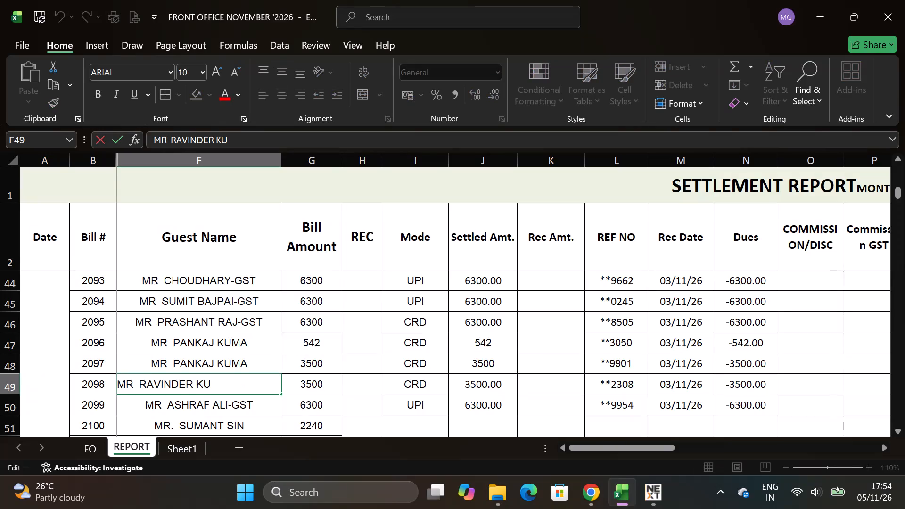
{"action": "key", "text": "m"}
{"action": "type", "text": "AR"}
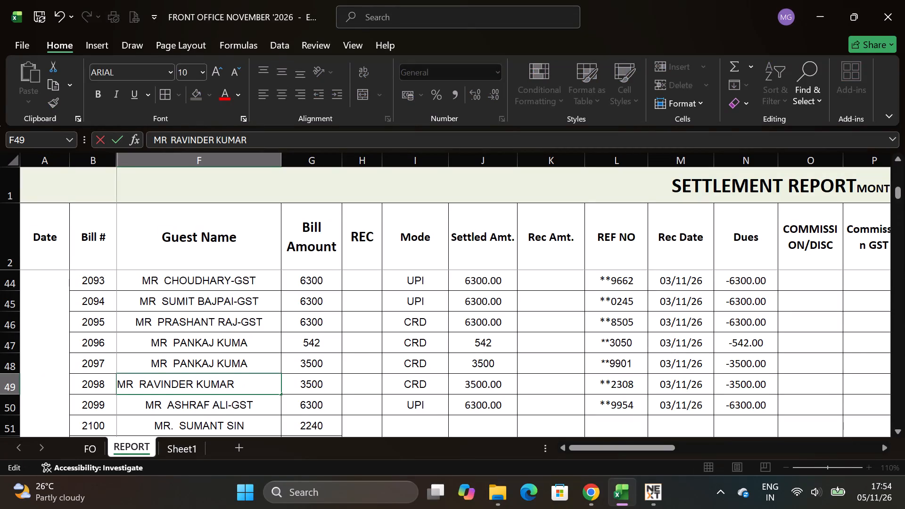
{"action": "key", "text": "minus"}
{"action": "type", "text": "GST"}
{"action": "key", "text": "Return"}
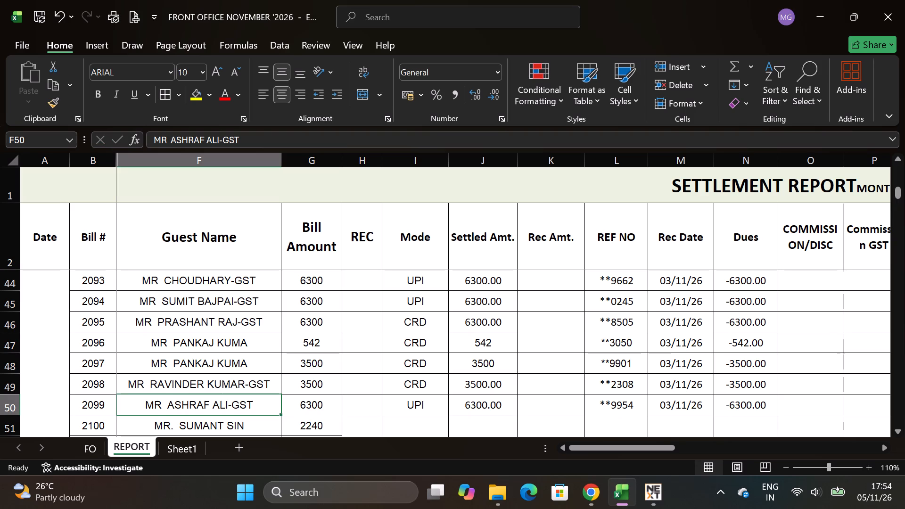
Complete the cut-off surname in bill 2097's guest name with "R" and append "-GST" to it.
{"action": "double_click", "coordinate": [274, 365]}
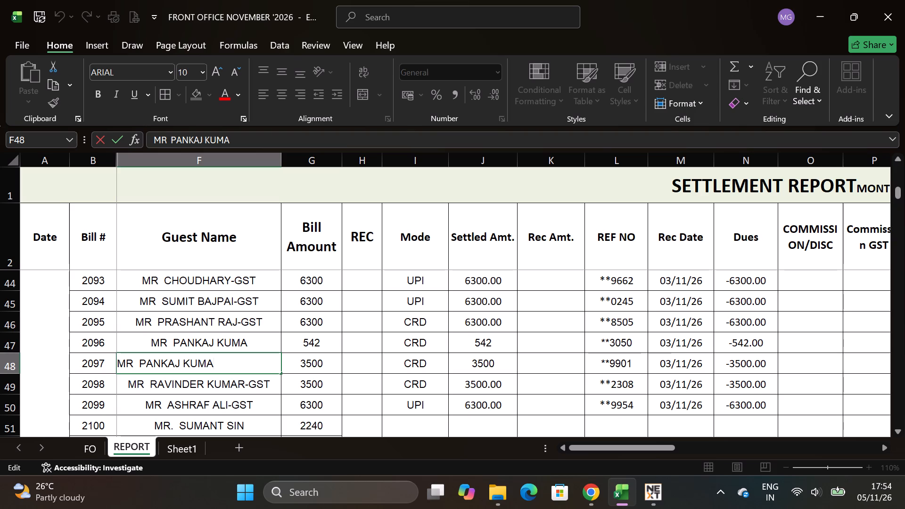
{"action": "type", "text": "R-"}
{"action": "type", "text": "GST"}
{"action": "key", "text": "Return"}
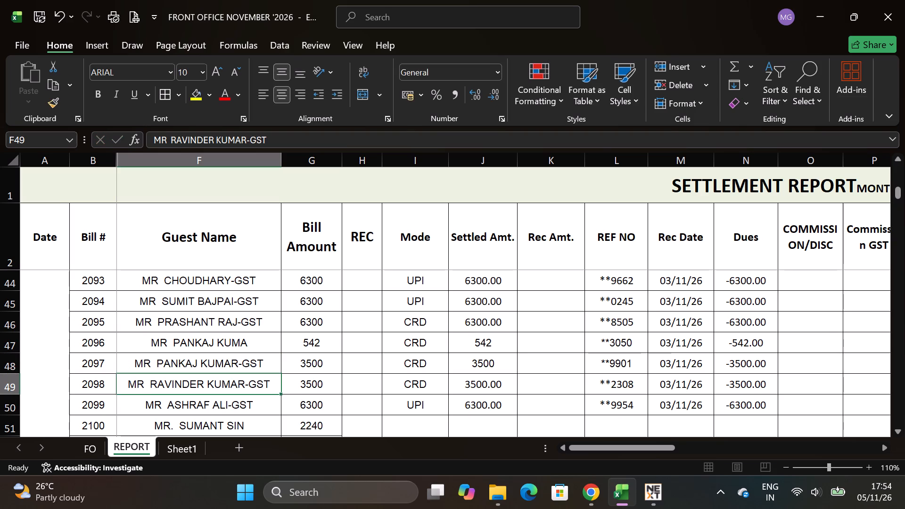
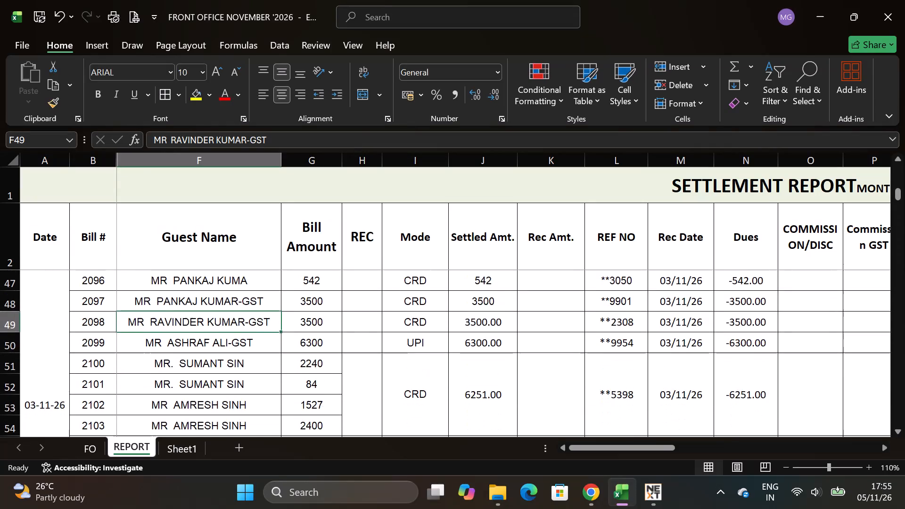
Complete the cut-off surname in bill 2105's guest name with "Y" and append "-GST" to it.
{"action": "scroll", "coordinate": [325, 341], "scroll_direction": "down", "scroll_amount": 1}
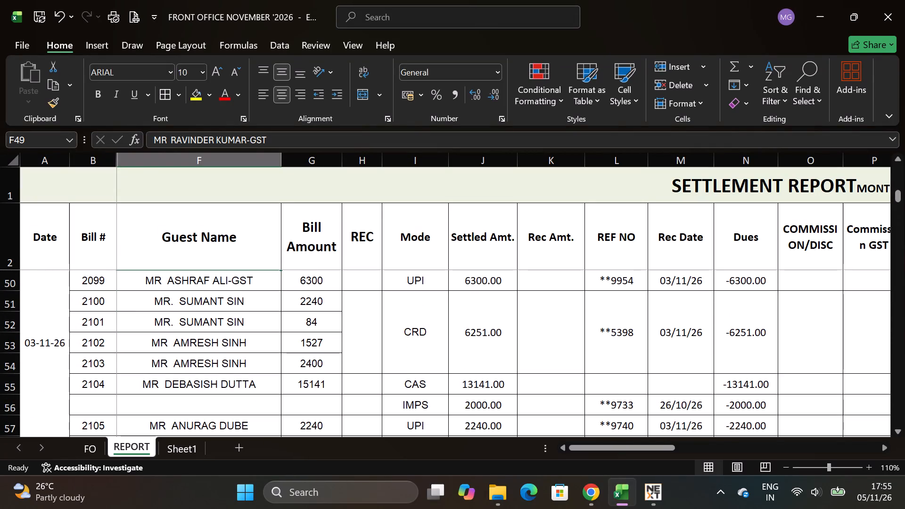
{"action": "scroll", "coordinate": [129, 379], "scroll_direction": "down", "scroll_amount": 1}
{"action": "left_click", "coordinate": [261, 368]}
{"action": "left_click", "coordinate": [261, 368]}
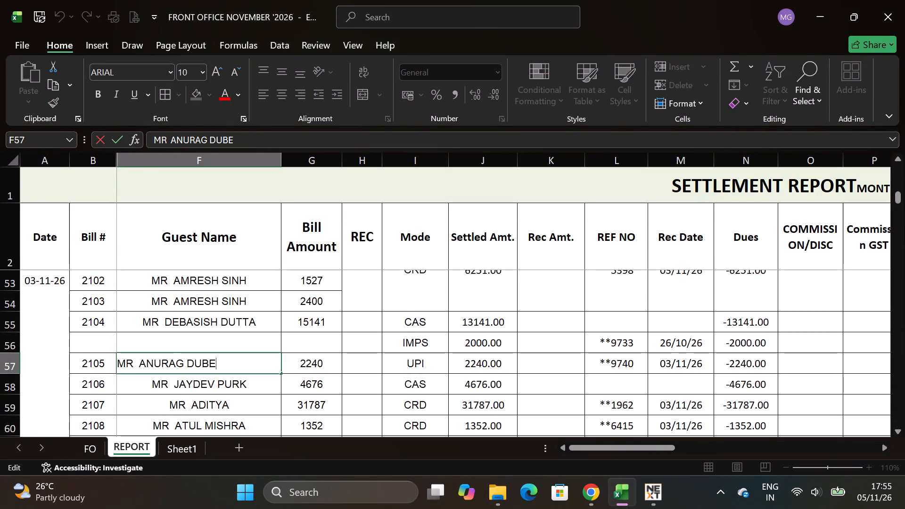
{"action": "type", "text": "Y-"}
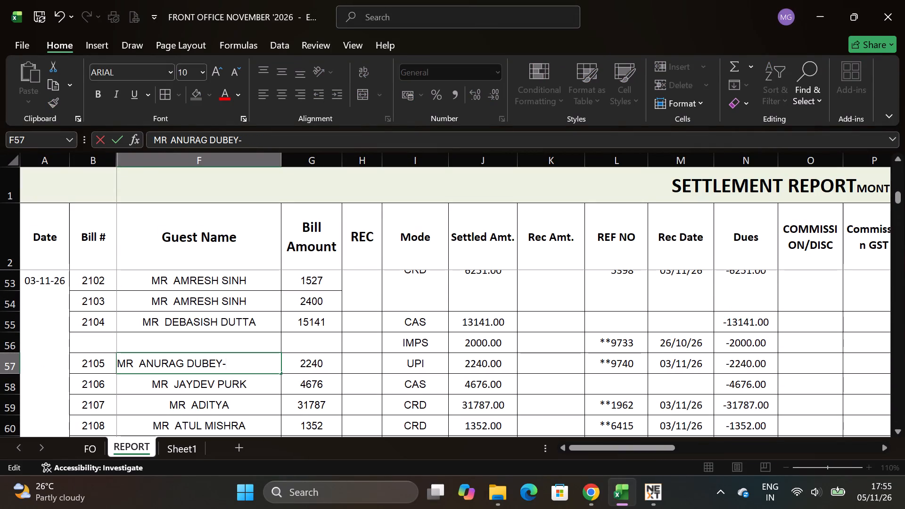
{"action": "type", "text": "GST"}
{"action": "key", "text": "Return"}
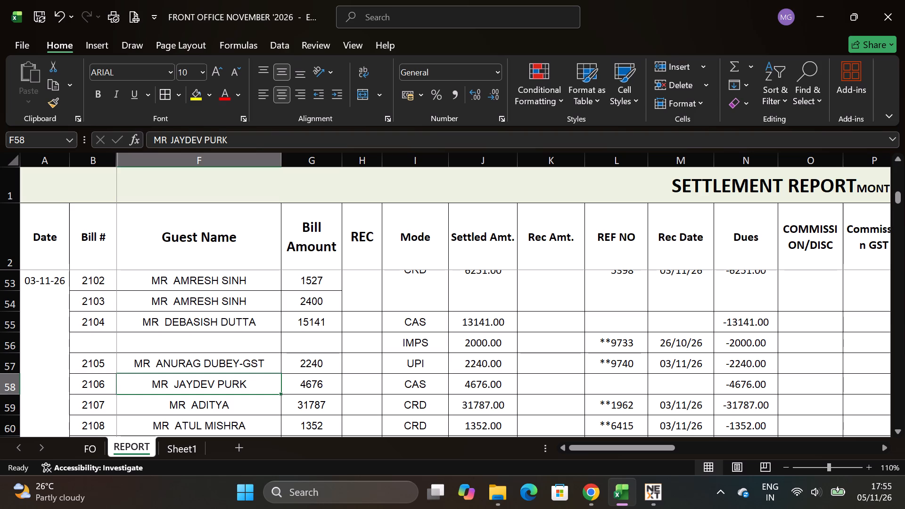
Append "-GST" to the guest names of bills 2108 and 2109.
{"action": "scroll", "coordinate": [261, 367], "scroll_direction": "down", "scroll_amount": 1}
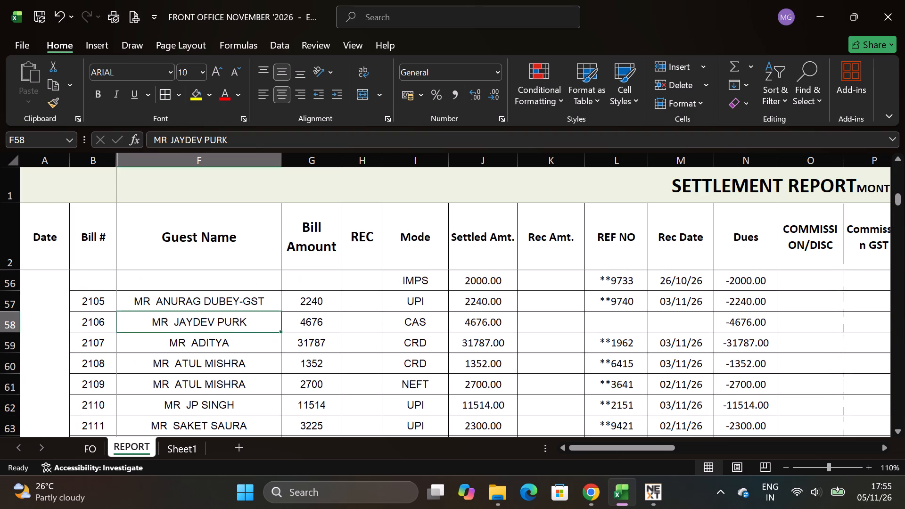
{"action": "double_click", "coordinate": [267, 359]}
{"action": "key", "text": "minus"}
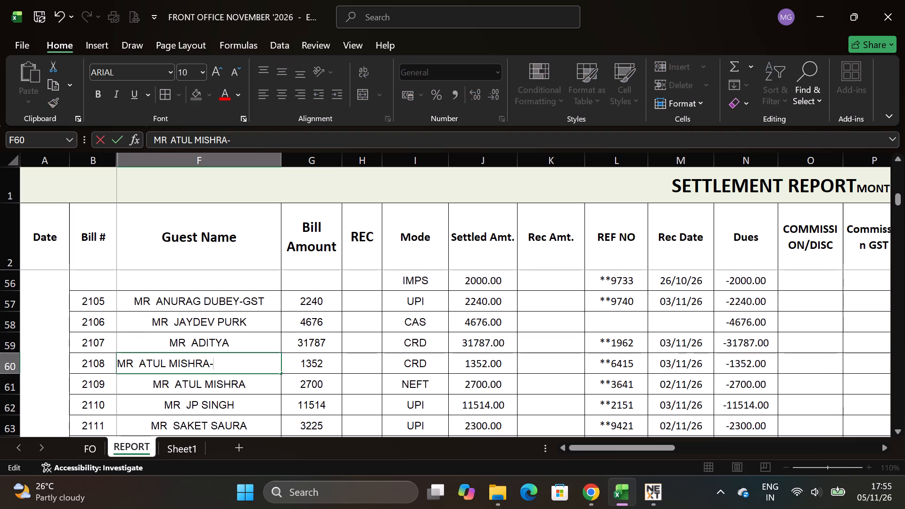
{"action": "type", "text": "GST"}
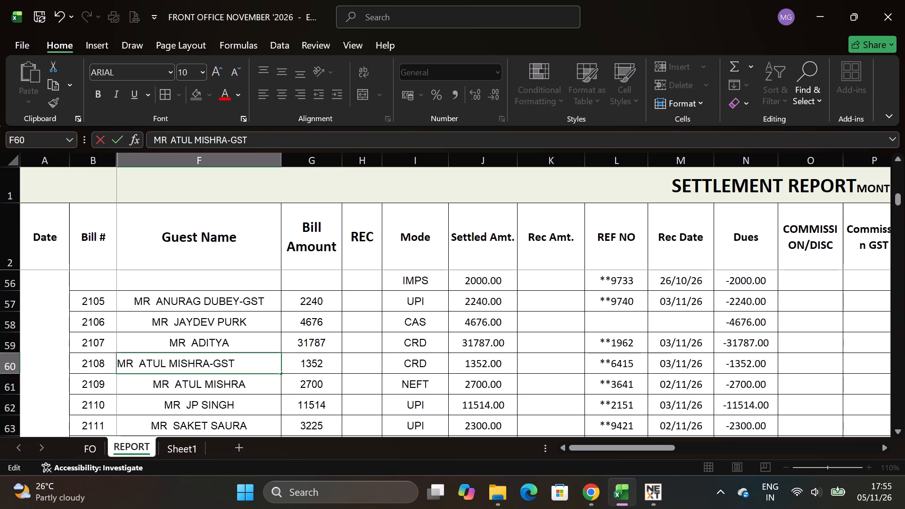
{"action": "key", "text": "Return"}
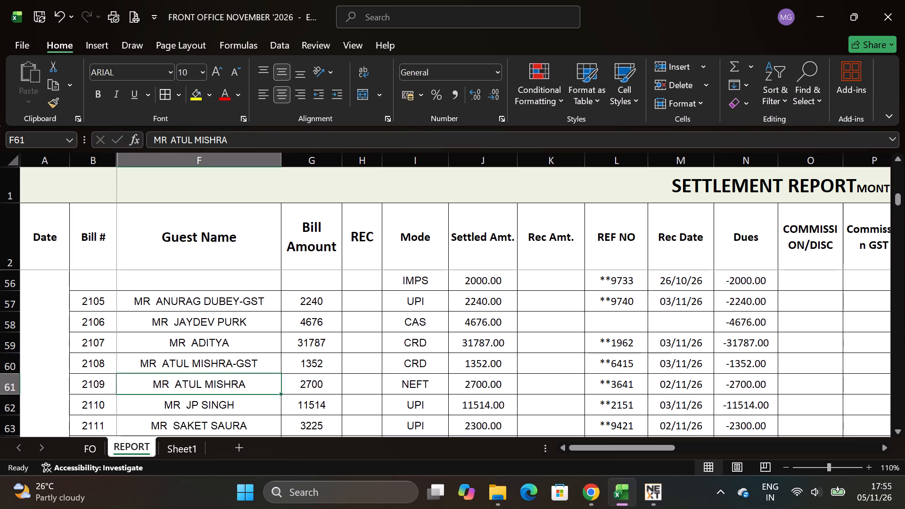
{"action": "double_click", "coordinate": [267, 381]}
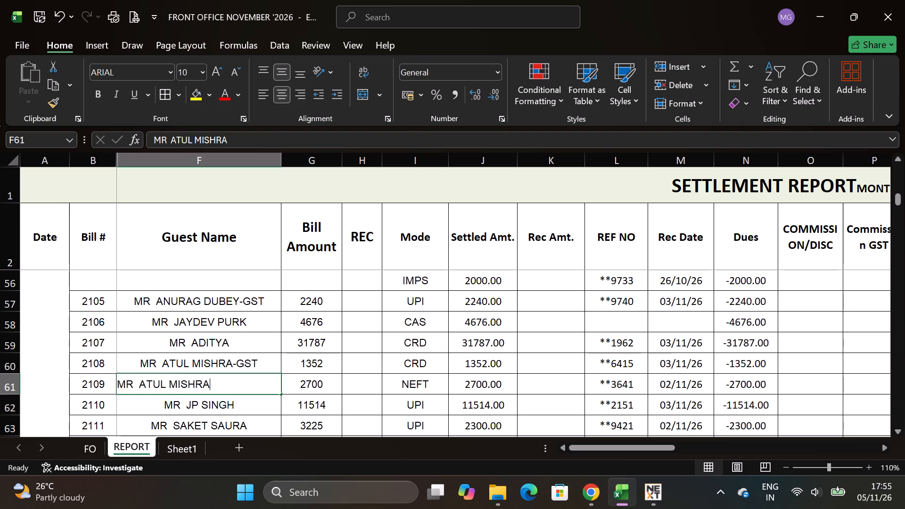
{"action": "key", "text": "minus"}
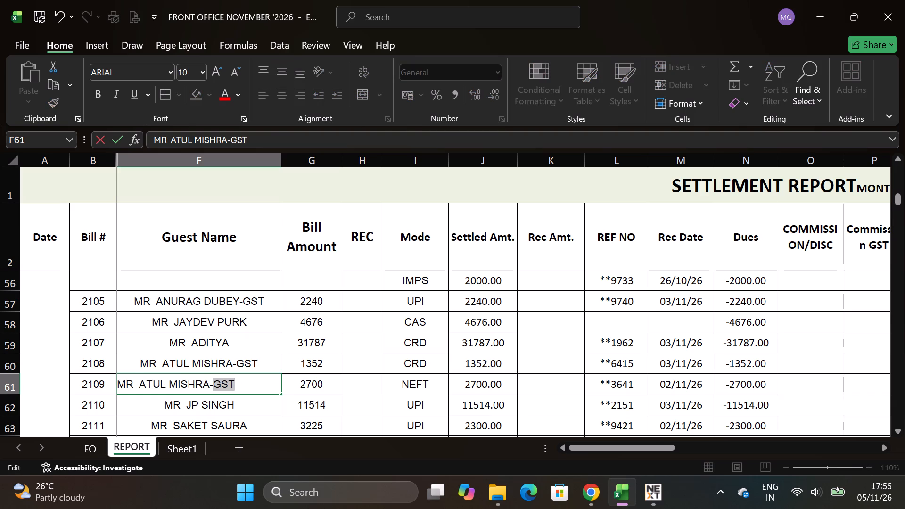
{"action": "key", "text": "Return"}
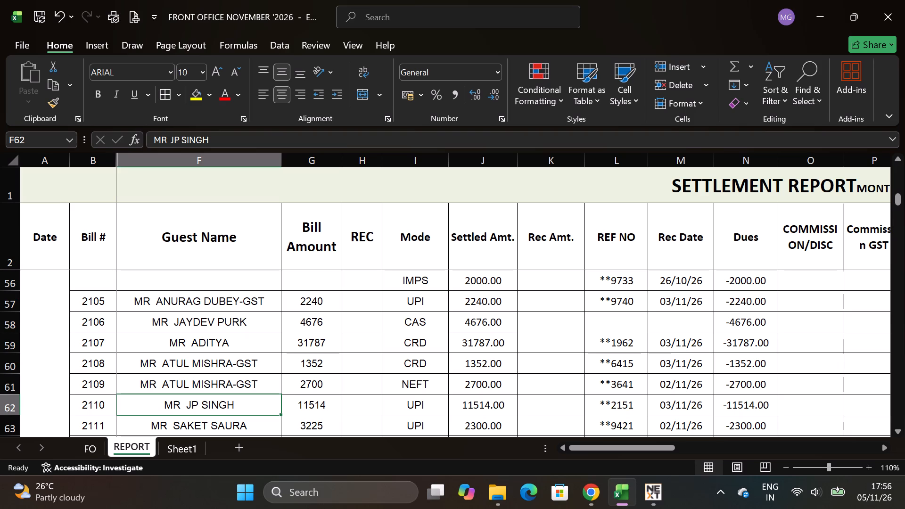
Save the workbook with the updated guest names.
{"action": "scroll", "coordinate": [313, 373], "scroll_direction": "down", "scroll_amount": 1}
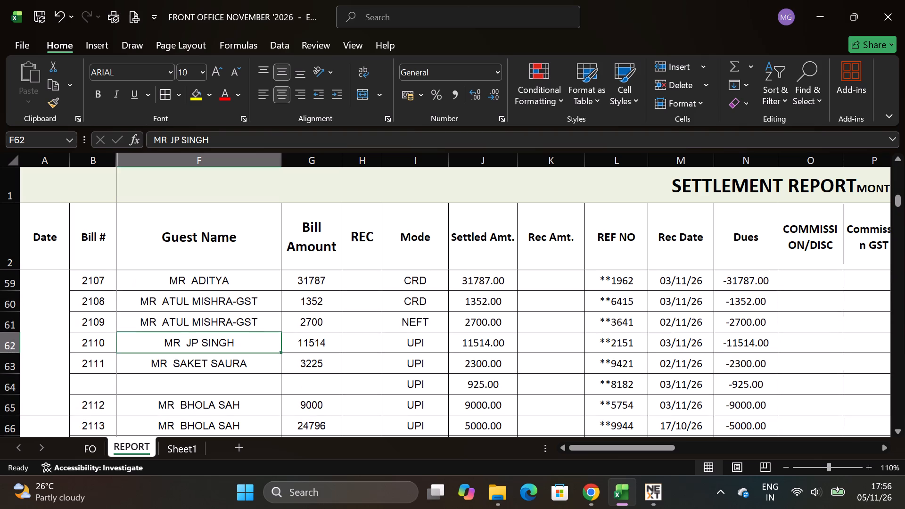
{"action": "key", "text": "ctrl+s"}
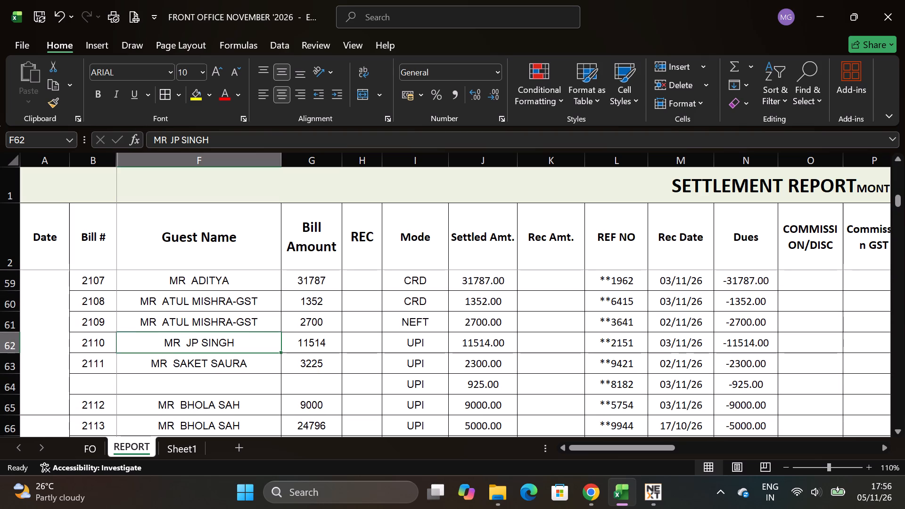
Review the guest names and settlement entries of the remaining bills, from 2110 through 2126.
{"action": "scroll", "coordinate": [308, 367], "scroll_direction": "down", "scroll_amount": 1}
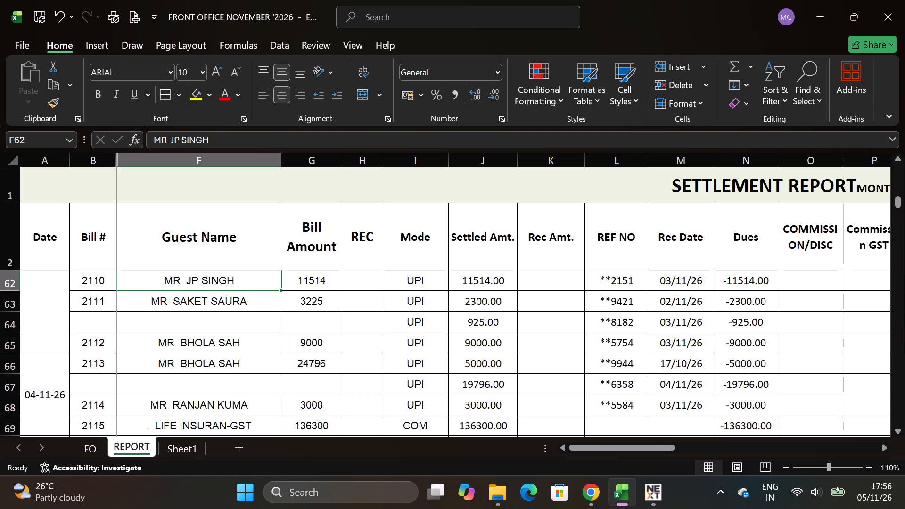
{"action": "scroll", "coordinate": [274, 346], "scroll_direction": "down", "scroll_amount": 1}
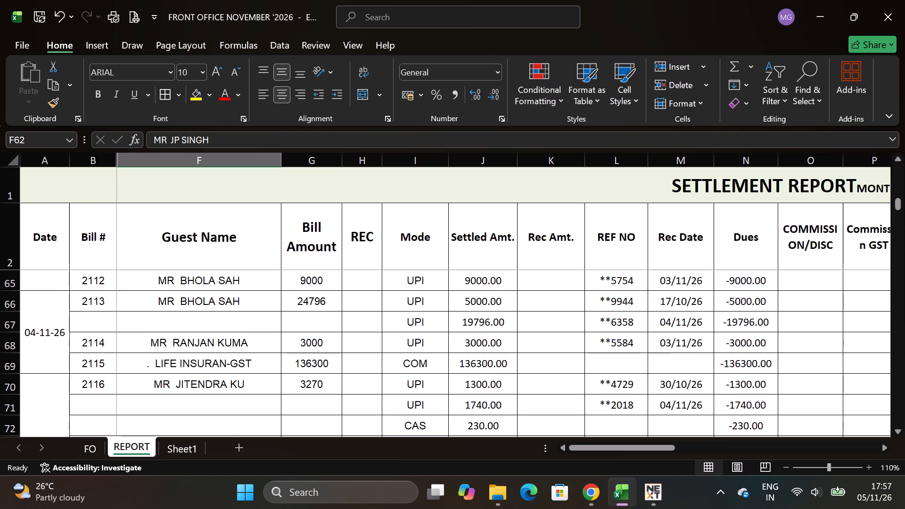
{"action": "scroll", "coordinate": [264, 379], "scroll_direction": "down", "scroll_amount": 2}
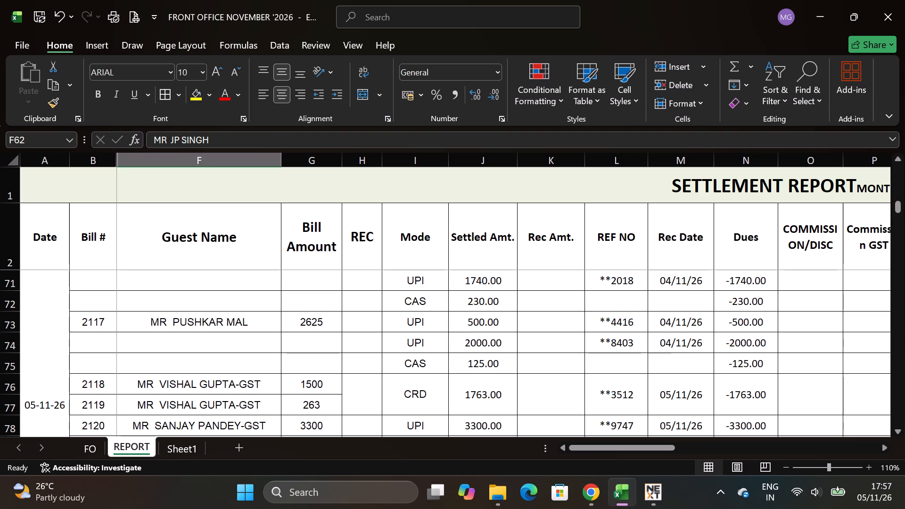
{"action": "scroll", "coordinate": [288, 386], "scroll_direction": "down", "scroll_amount": 2}
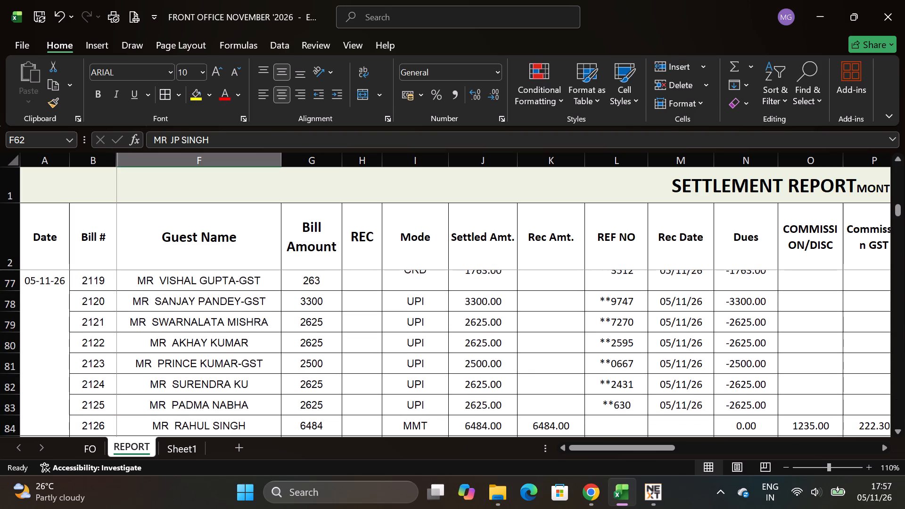
{"action": "left_click", "coordinate": [272, 324]}
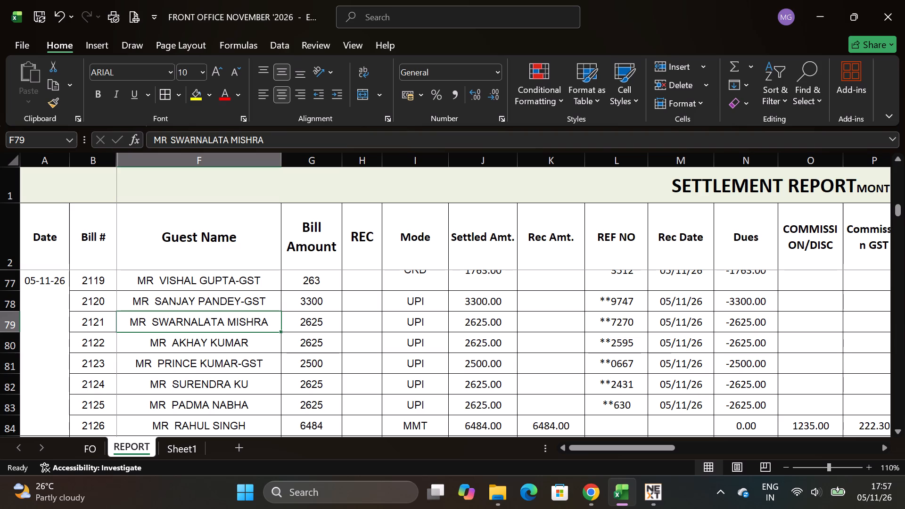
{"action": "scroll", "coordinate": [239, 366], "scroll_direction": "down", "scroll_amount": 2}
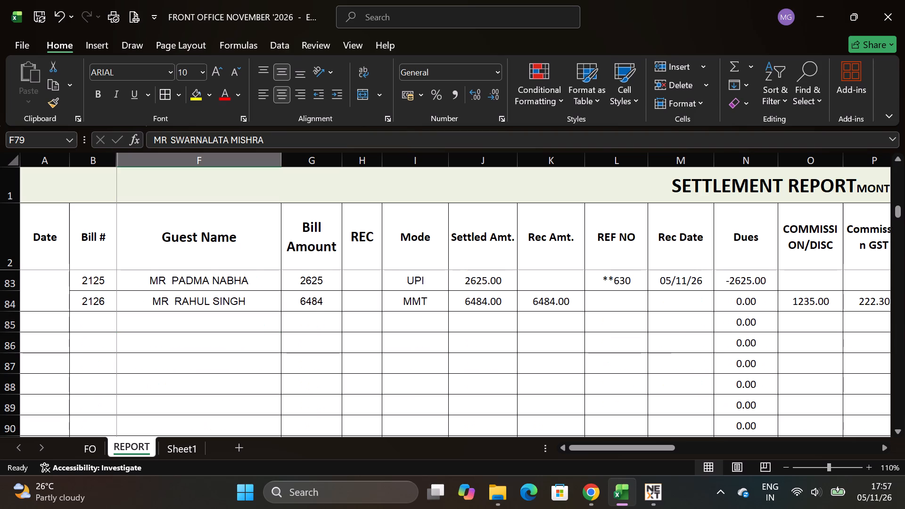
{"action": "left_click", "coordinate": [241, 304]}
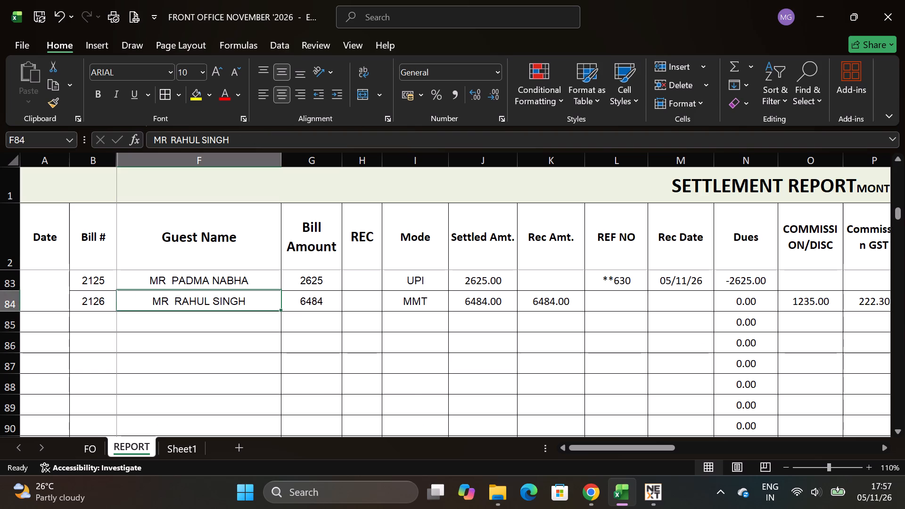
Save the November 2026 front office workbook and close it.
{"action": "key", "text": "ctrl+s"}
{"action": "left_click", "coordinate": [888, 4]}
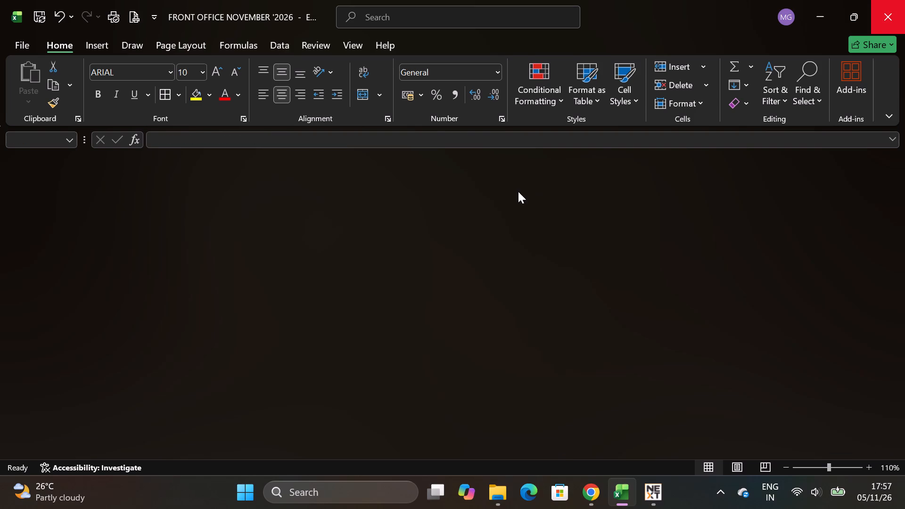